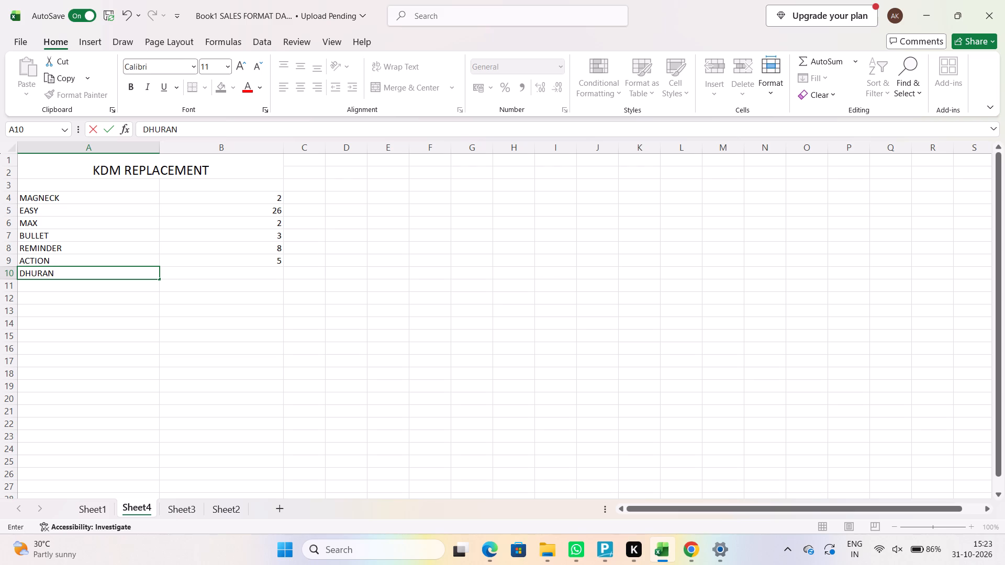
Complete the item name in A10 as DHURANDHAR and enter 4 beside it in B10.
type("DHAR")
key("Right")
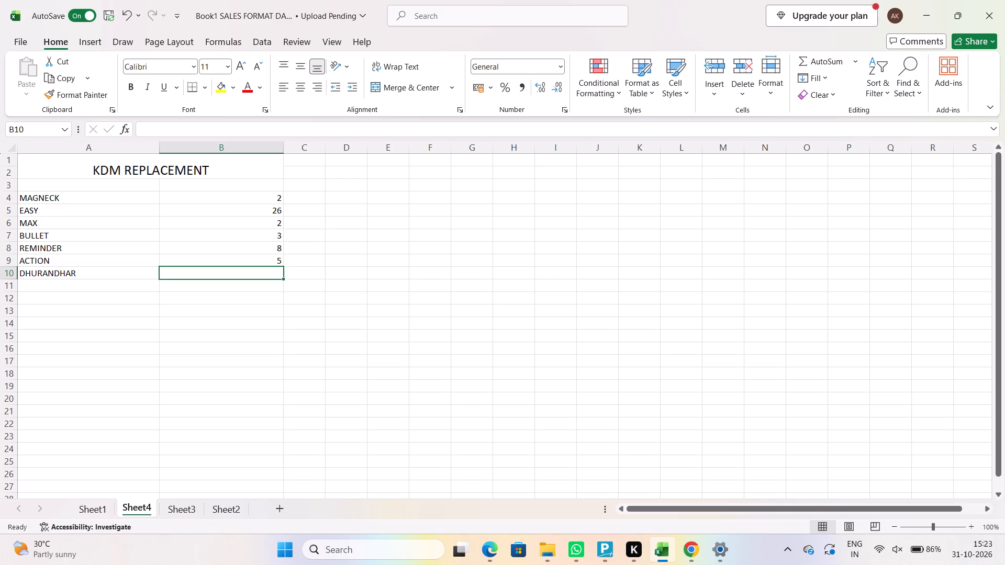
key("4")
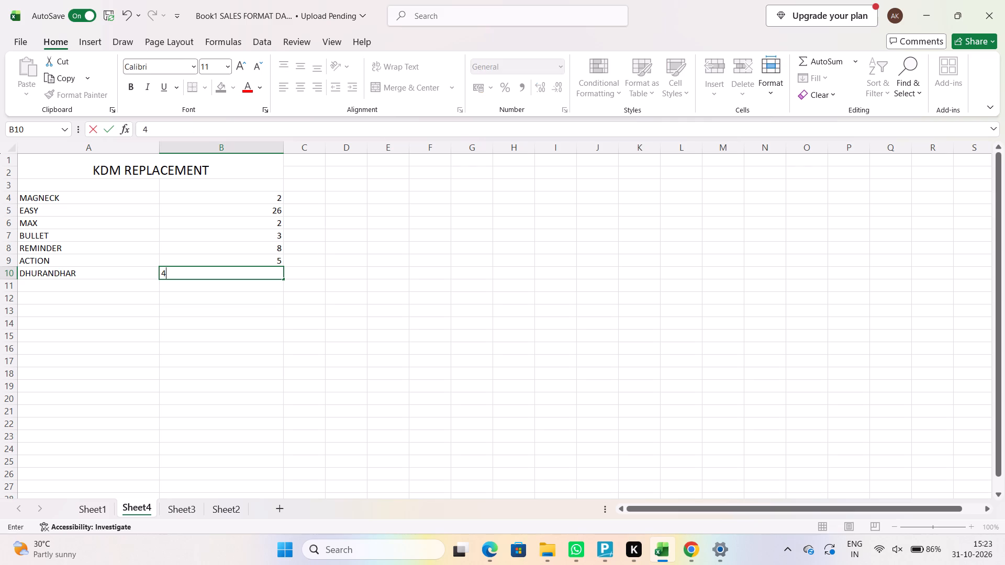
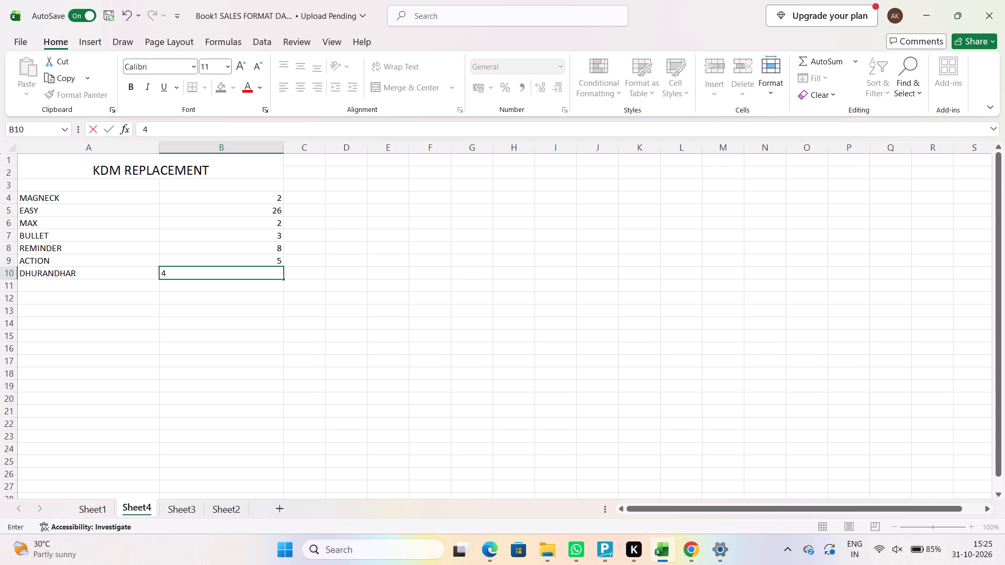
Clear the KDM REPLACEMENT title and all item names and numbers from A1:B10 on Sheet4.
left_click_drag(29, 156, 200, 276)
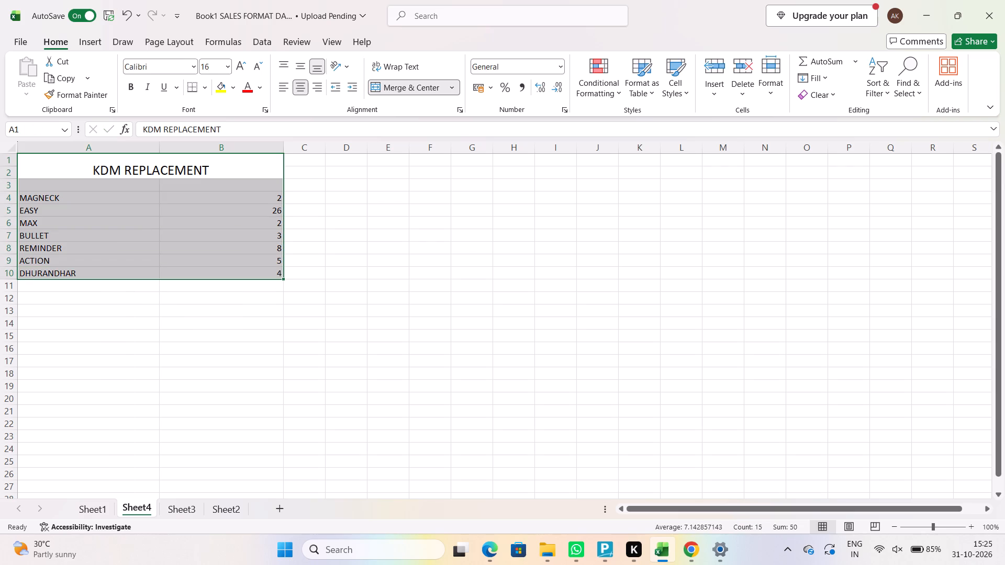
key("Delete")
left_click(398, 307)
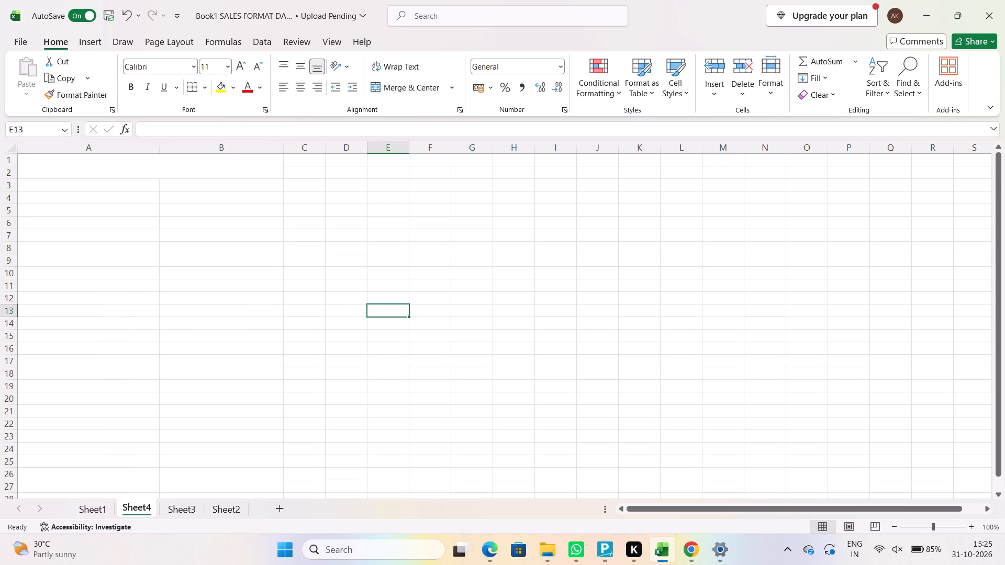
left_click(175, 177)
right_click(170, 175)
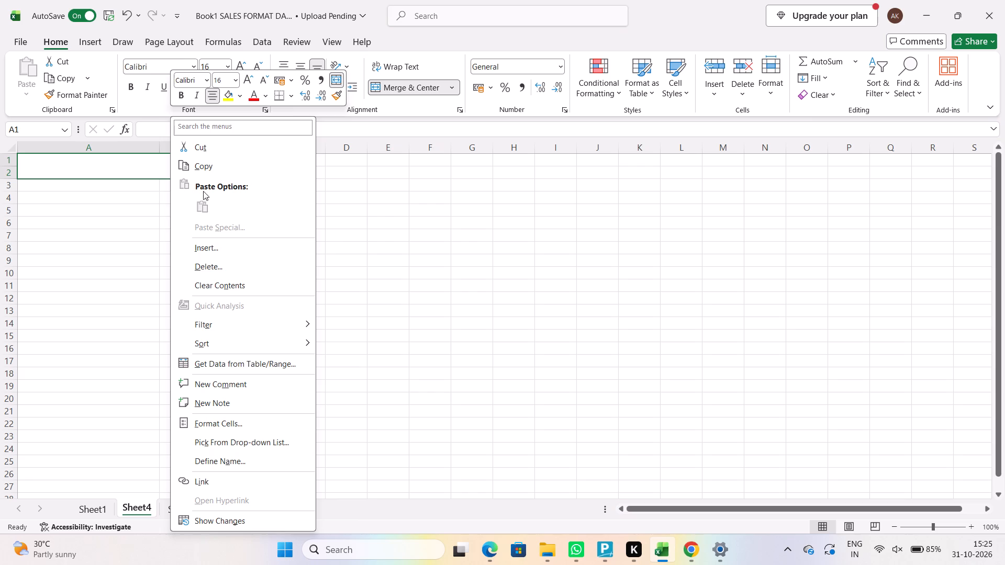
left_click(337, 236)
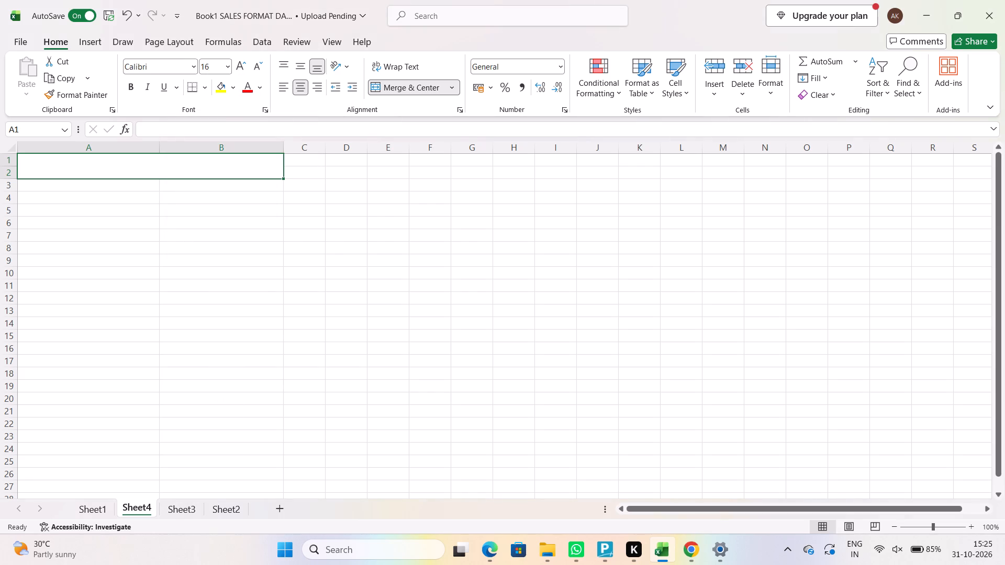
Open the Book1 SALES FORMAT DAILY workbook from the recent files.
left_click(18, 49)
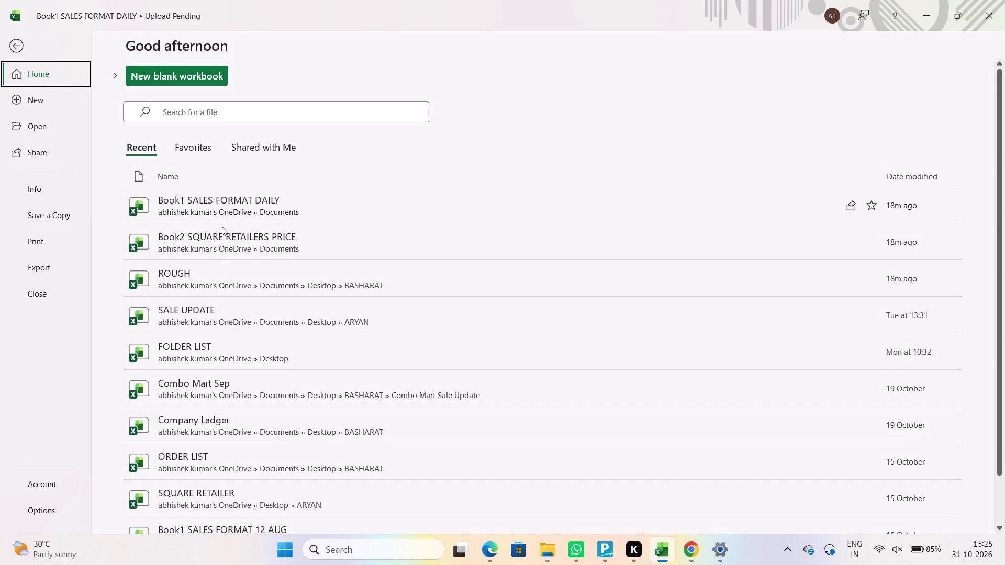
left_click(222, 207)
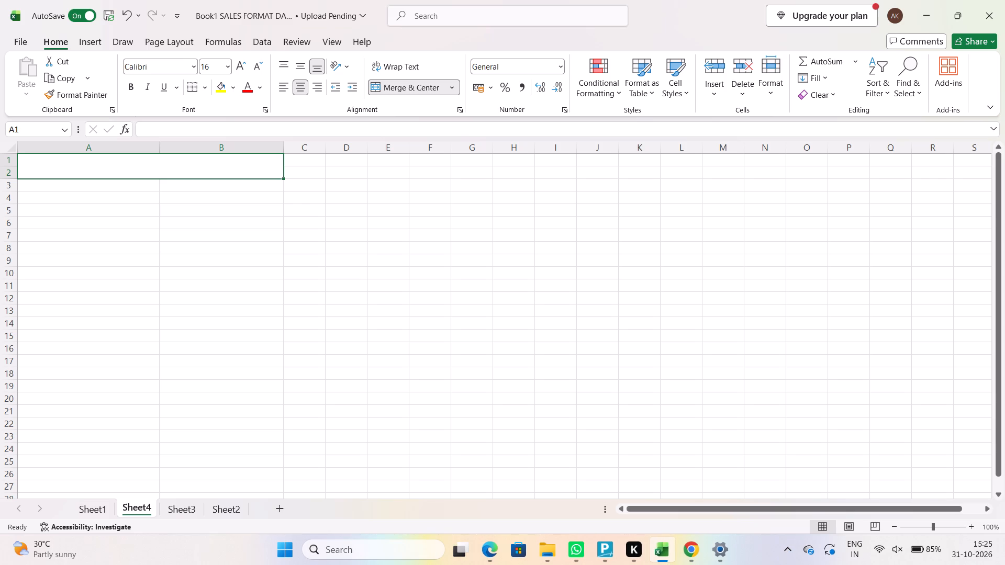
Create a new blank workbook.
left_click(20, 45)
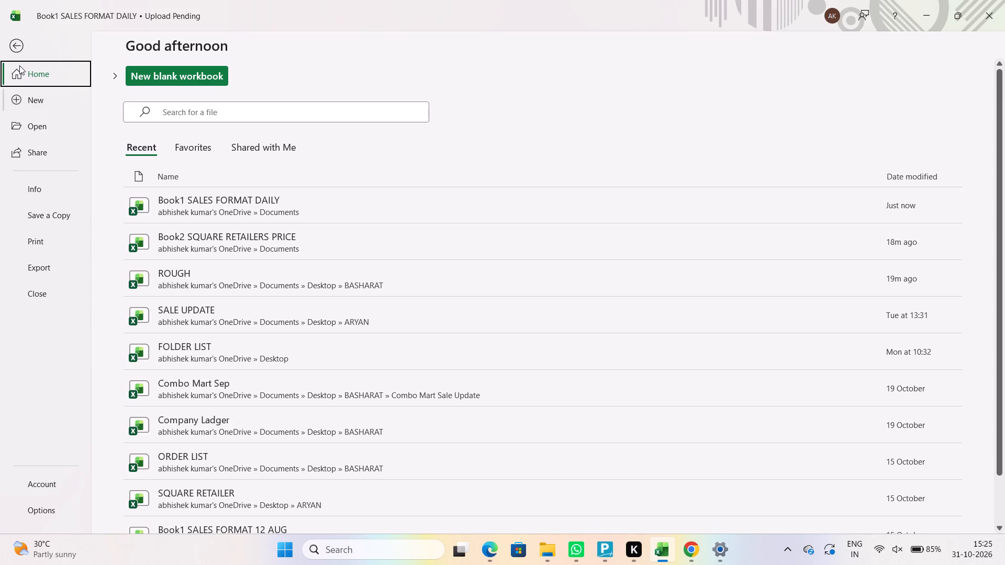
left_click(30, 106)
left_click(195, 142)
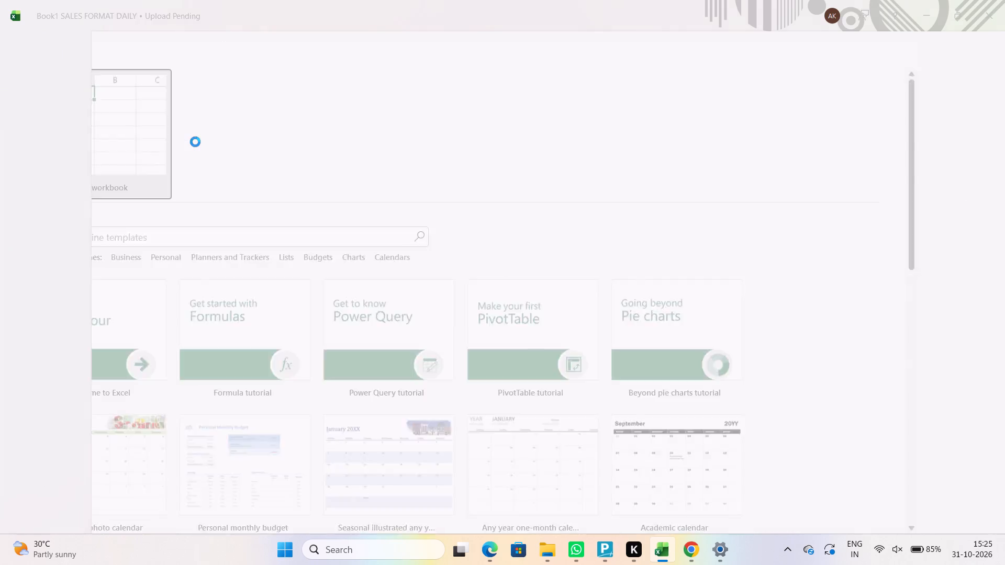
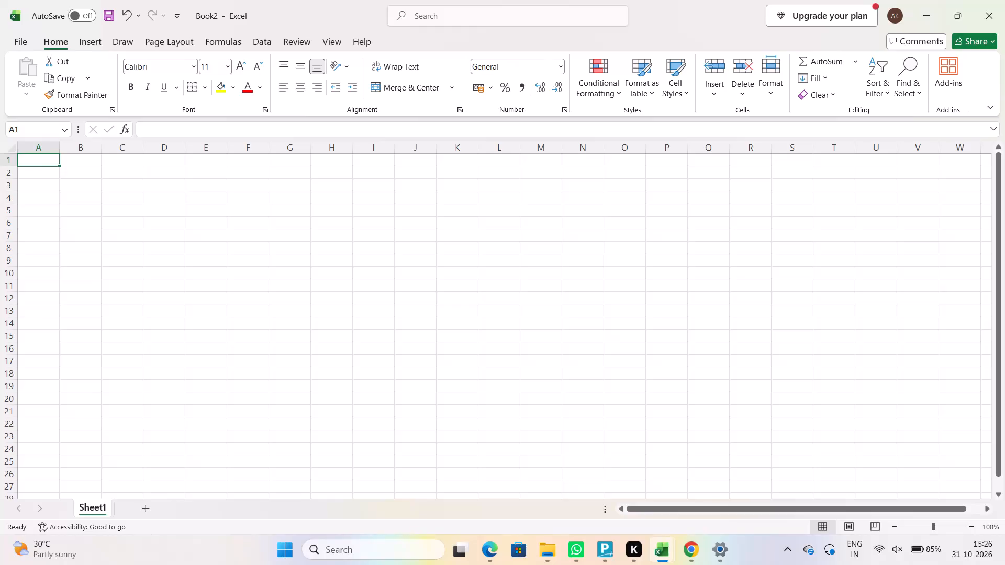
Widen columns A and B to roughly equal widths, a little over two and a half times the default.
left_click_drag(59, 148, 105, 148)
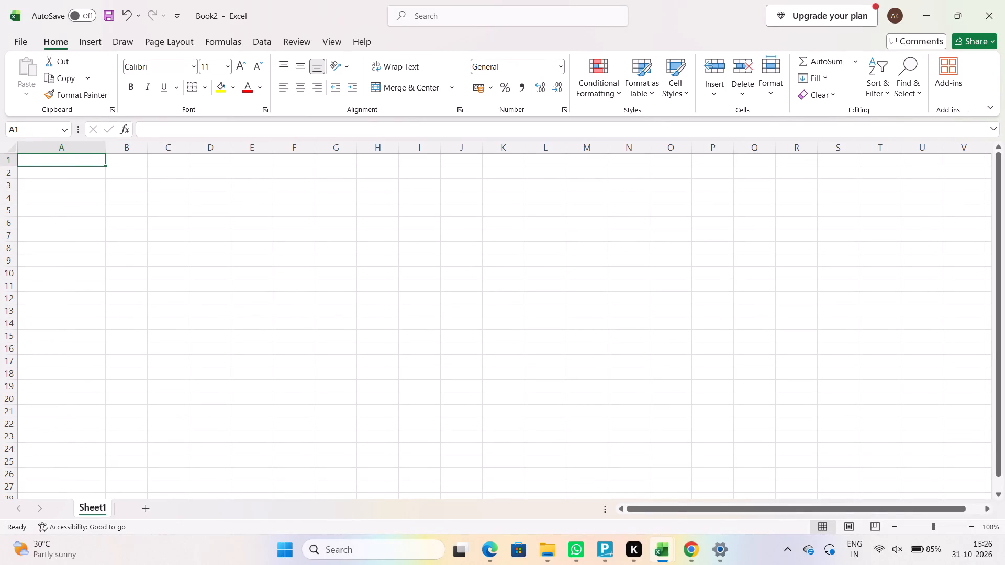
left_click_drag(150, 149, 235, 161)
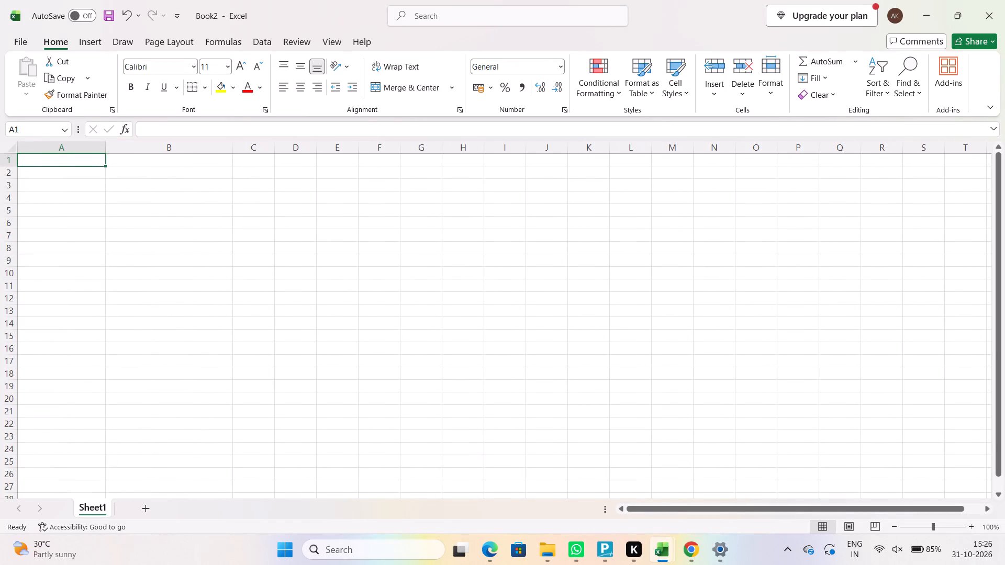
left_click_drag(106, 150, 116, 151)
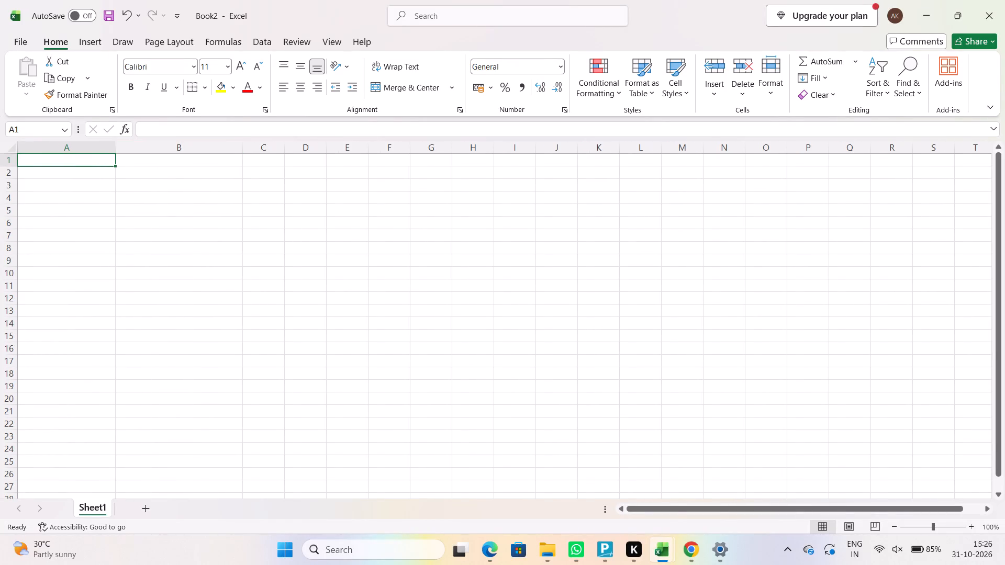
left_click_drag(242, 147, 227, 152)
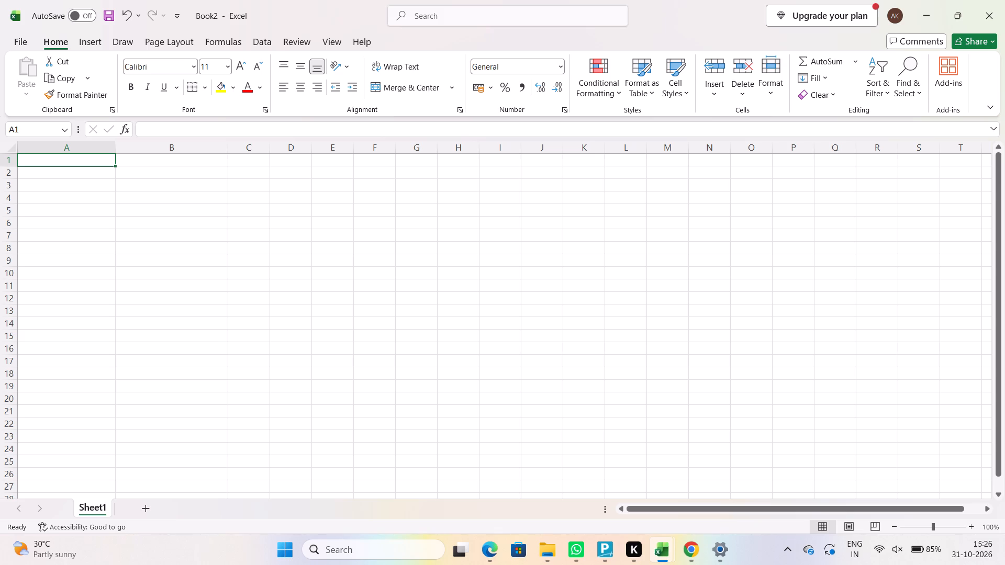
left_click(70, 184)
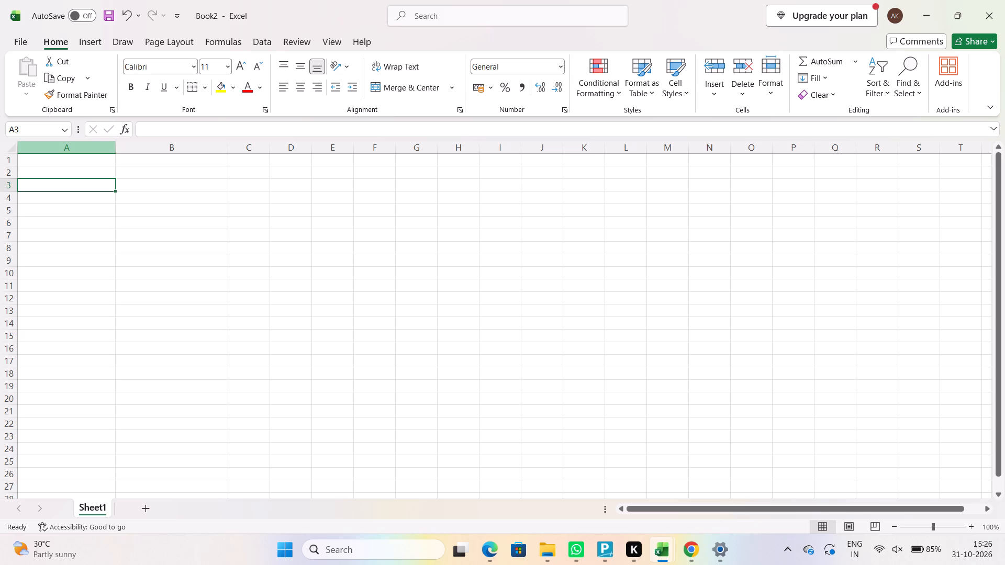
left_click(90, 160)
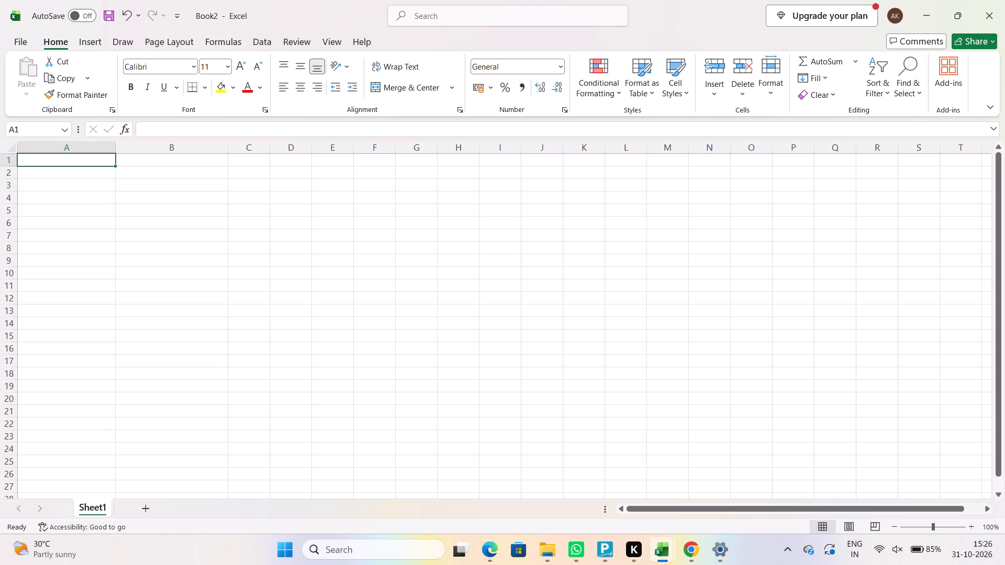
left_click_drag(117, 152, 130, 153)
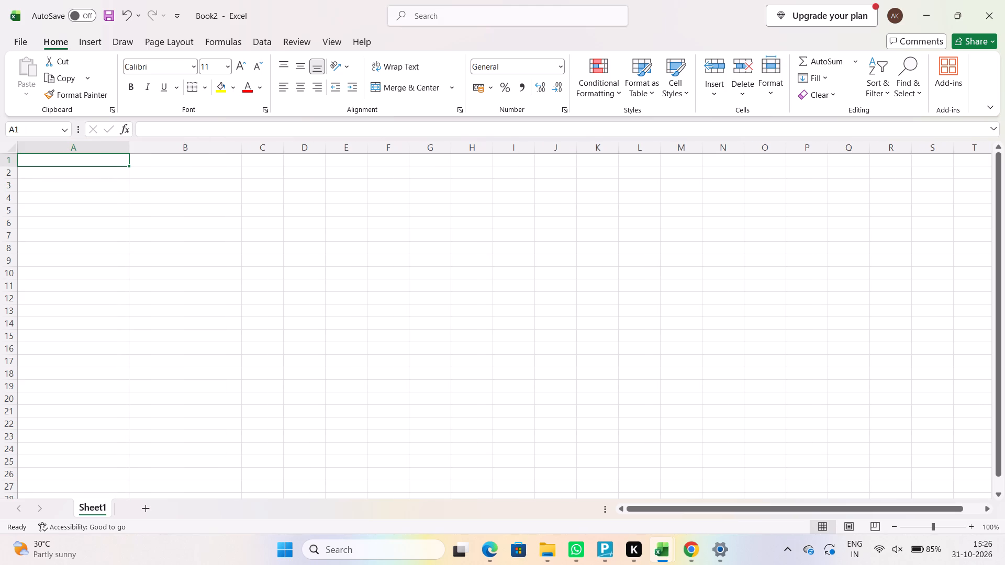
Merge and center cells A1 and B1 into one heading cell.
left_click_drag(128, 166, 135, 164)
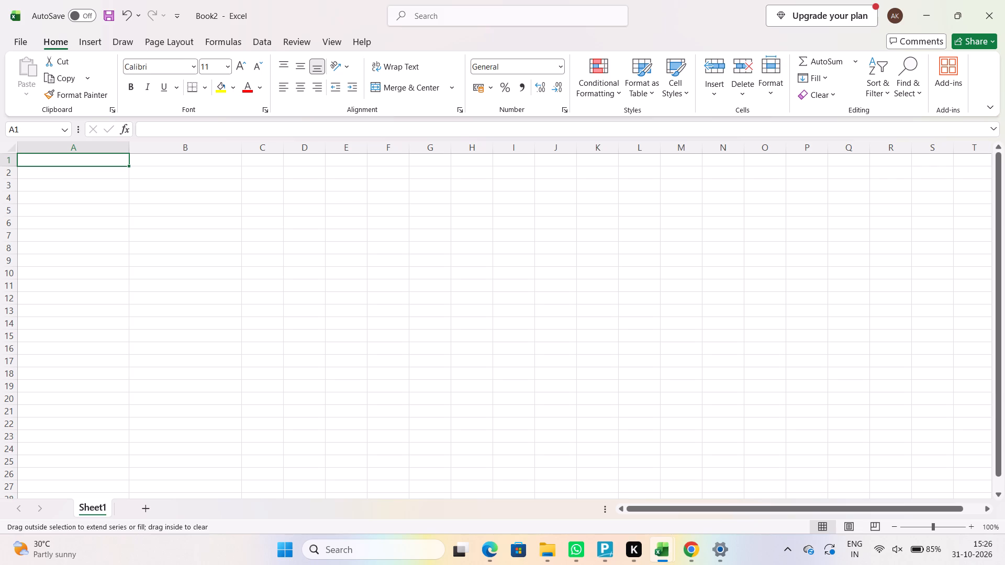
left_click_drag(135, 164, 176, 163)
left_click(176, 163)
left_click(86, 158)
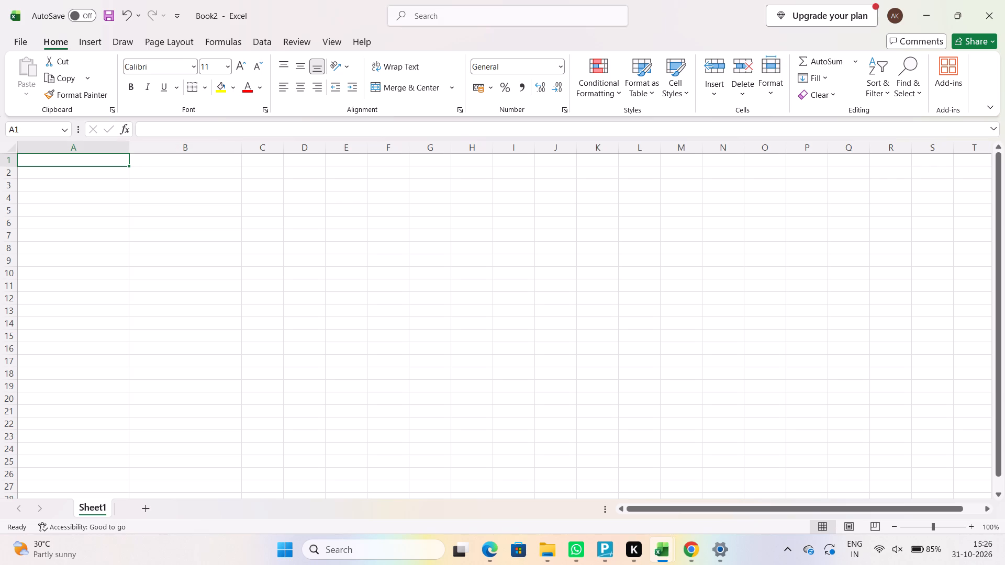
left_click_drag(127, 163, 197, 170)
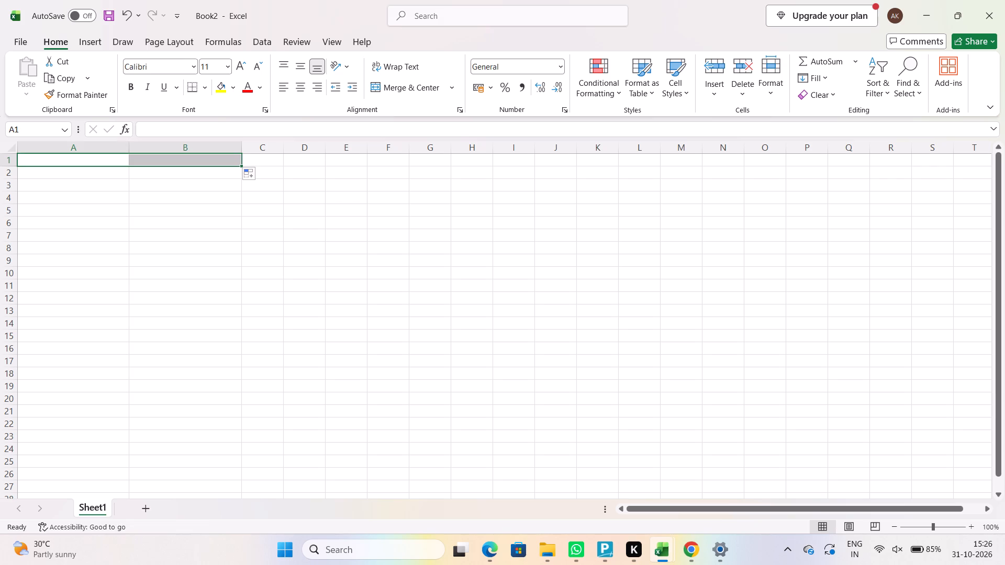
left_click(383, 87)
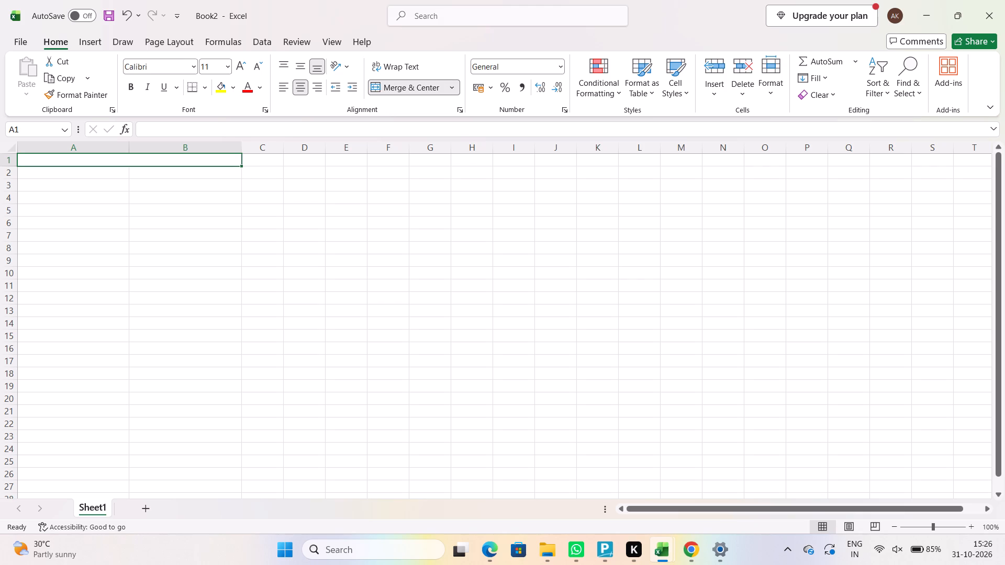
Enter the heading BOX - 1 in the merged cell A1:B1.
left_click(239, 165)
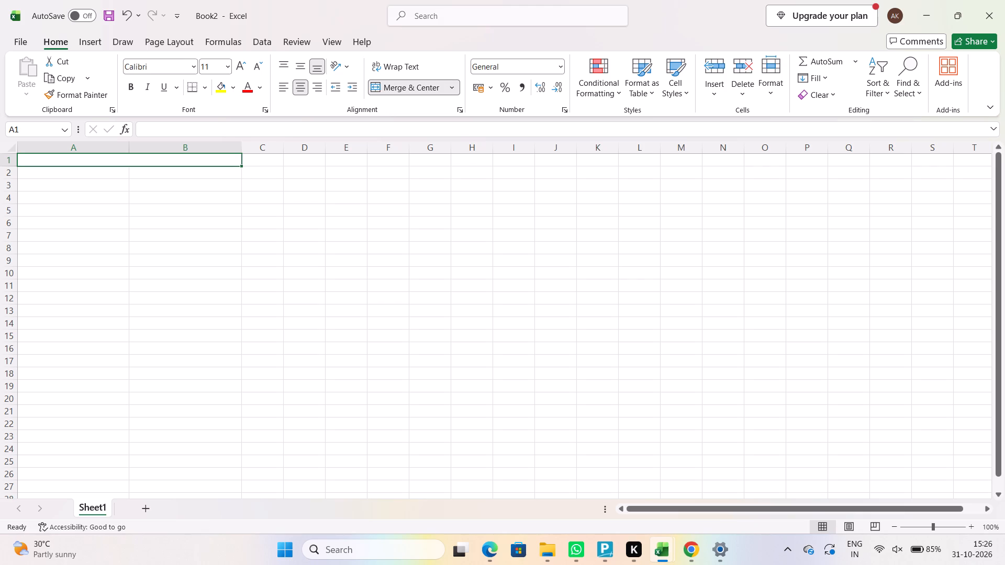
triple_click(160, 160)
key("b")
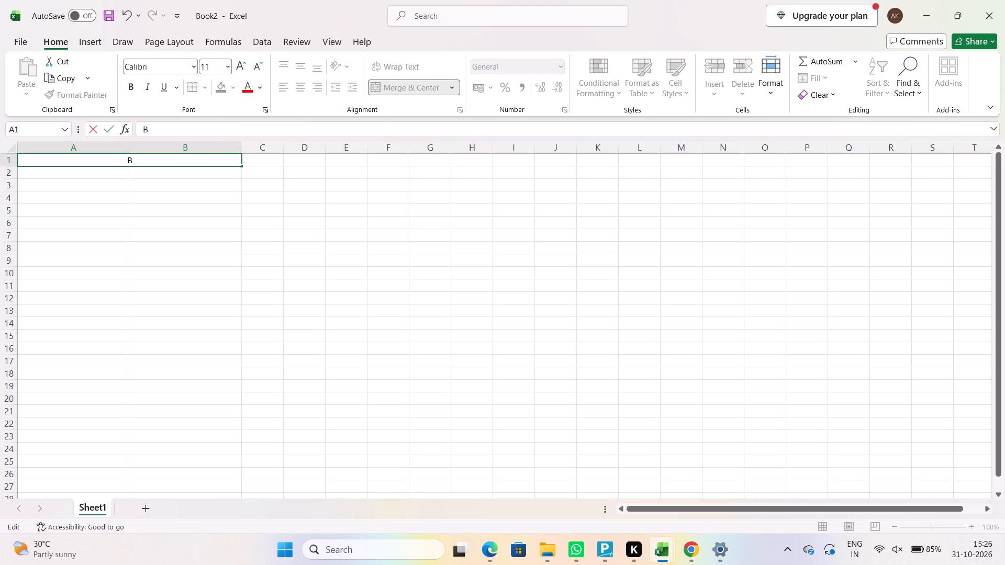
type("OX")
key("space")
type("-")
key("space")
key("1")
left_click(113, 177)
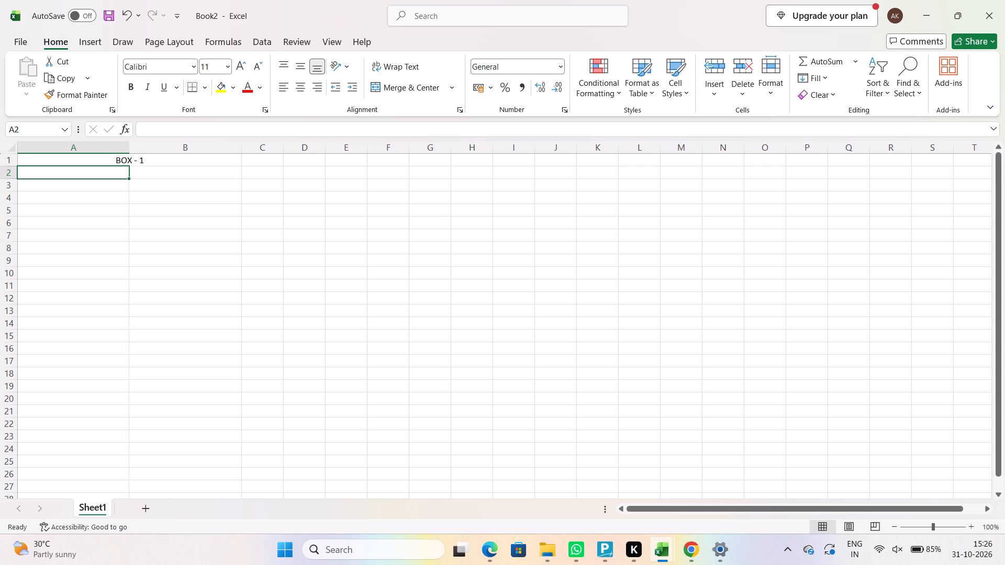
Merge and center cells A2 and B2 below the BOX - 1 heading.
left_click_drag(127, 178, 177, 172)
left_click_drag(128, 180, 184, 176)
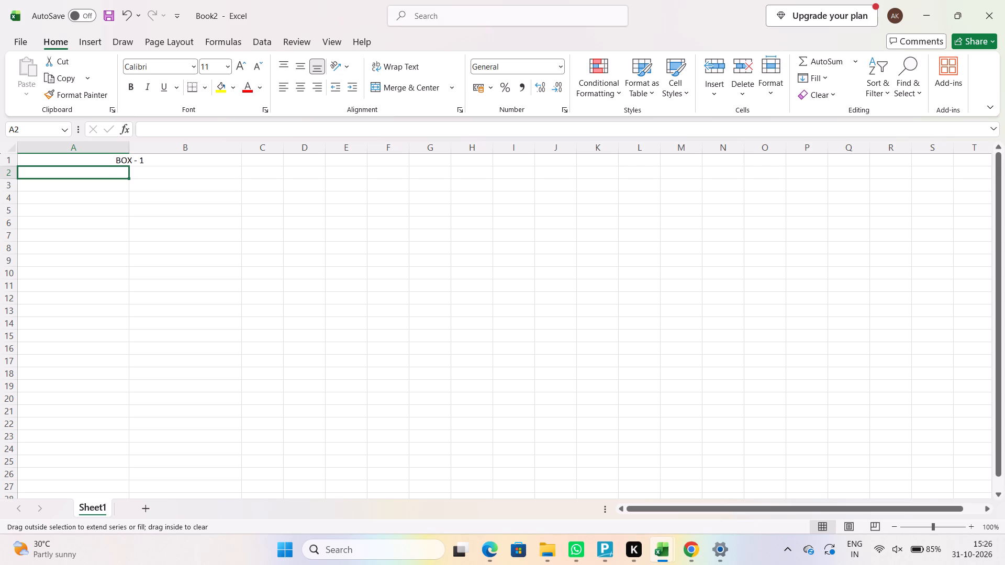
left_click_drag(184, 176, 185, 176)
left_click_drag(127, 177, 190, 177)
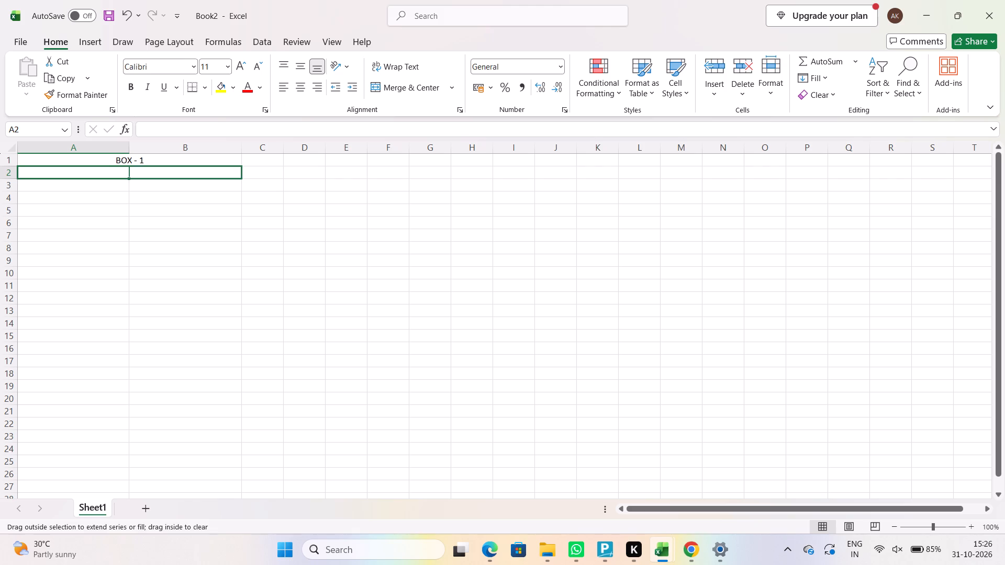
left_click_drag(190, 177, 191, 177)
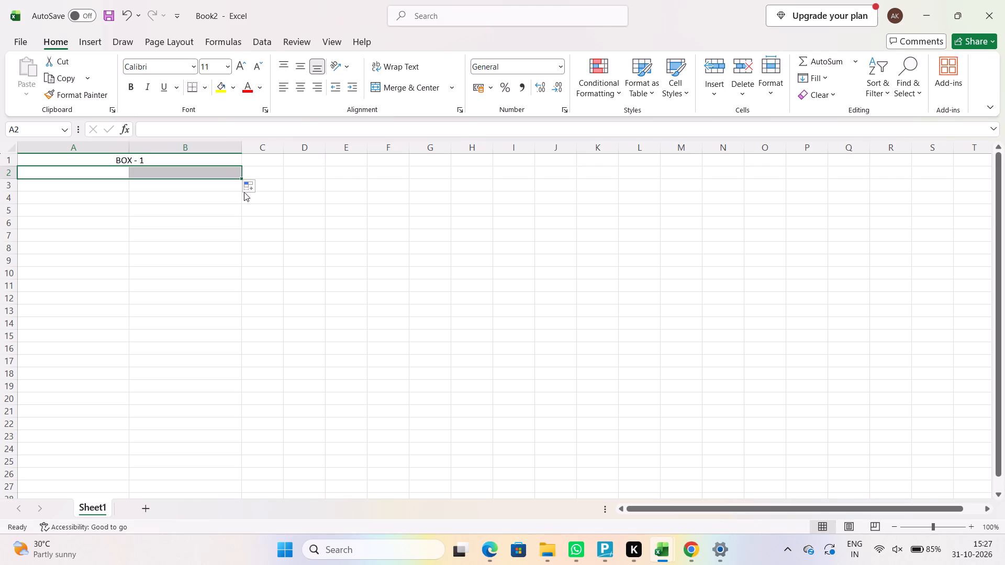
left_click(214, 174)
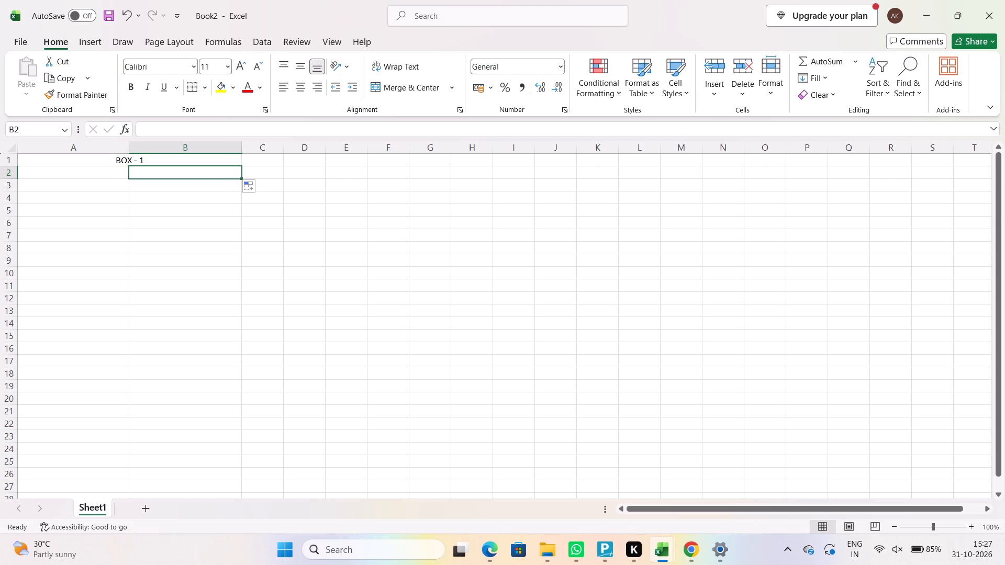
left_click(115, 174)
left_click_drag(128, 177, 188, 178)
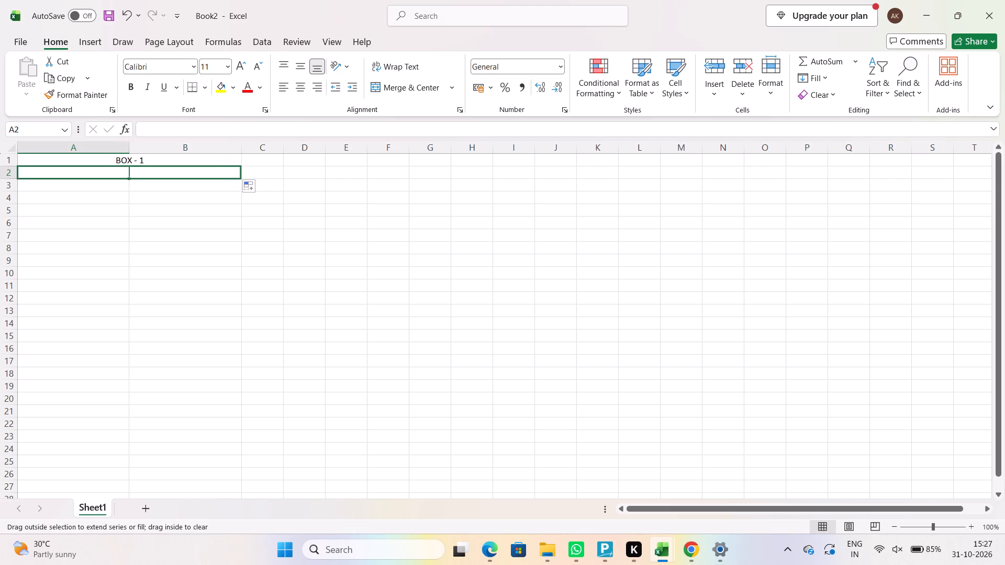
left_click_drag(188, 178, 190, 178)
left_click(379, 90)
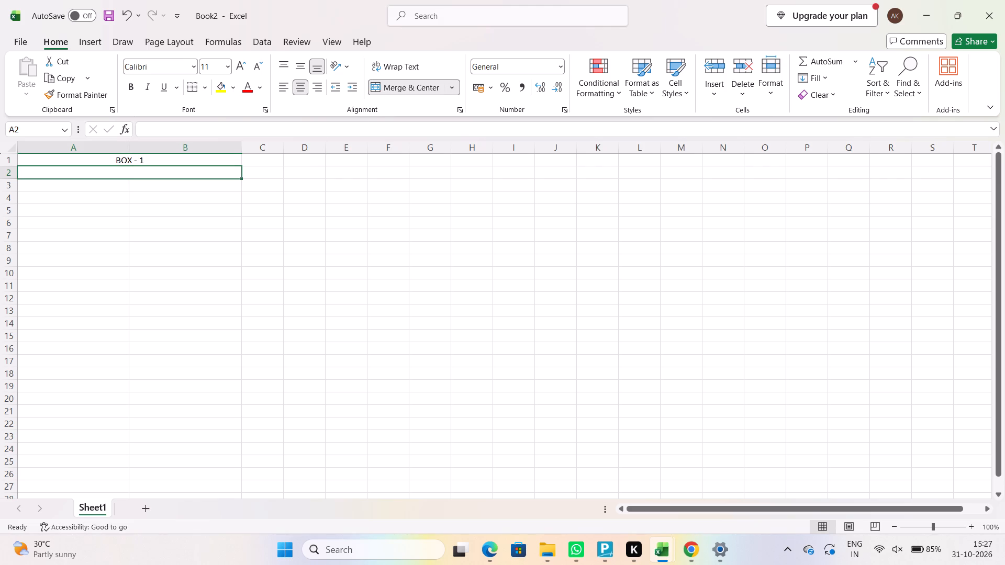
Enter the title KDM REPLACEMENT in the merged cell A2:B2.
double_click(150, 174)
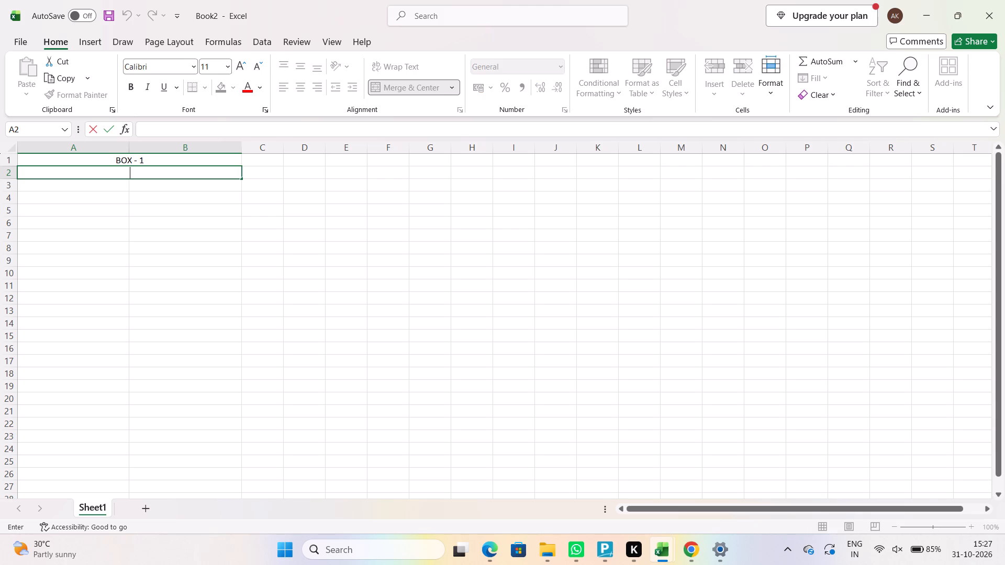
type("KDM")
key("space")
type("REPLACE")
type("MENT")
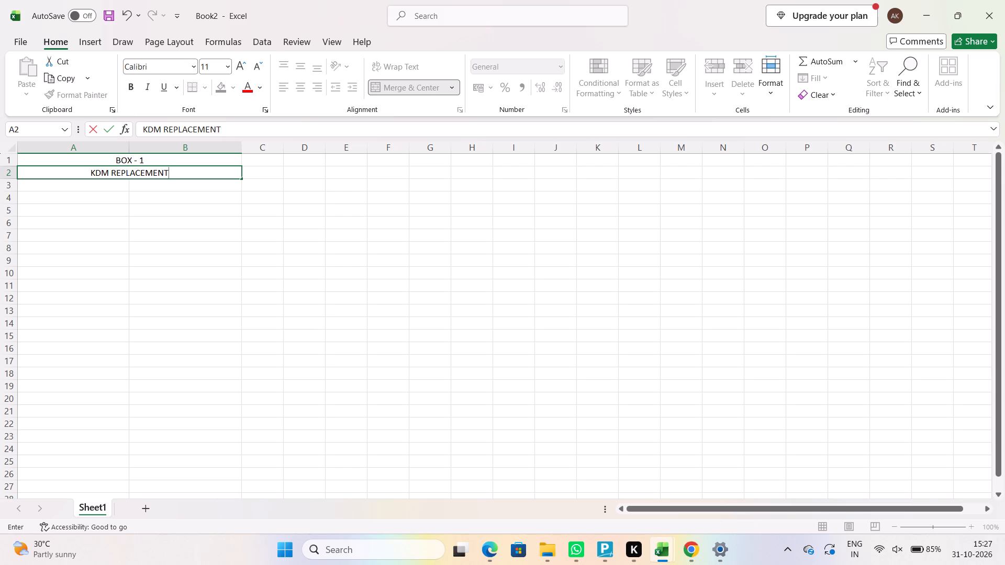
left_click(94, 186)
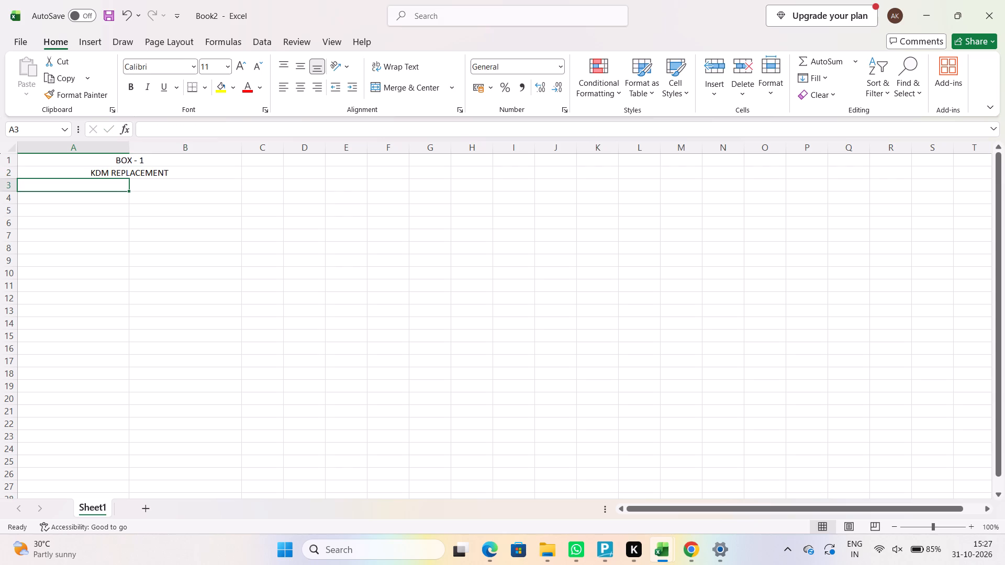
Widen columns A and B further to roughly equal widths, about three times the default.
left_click(175, 173)
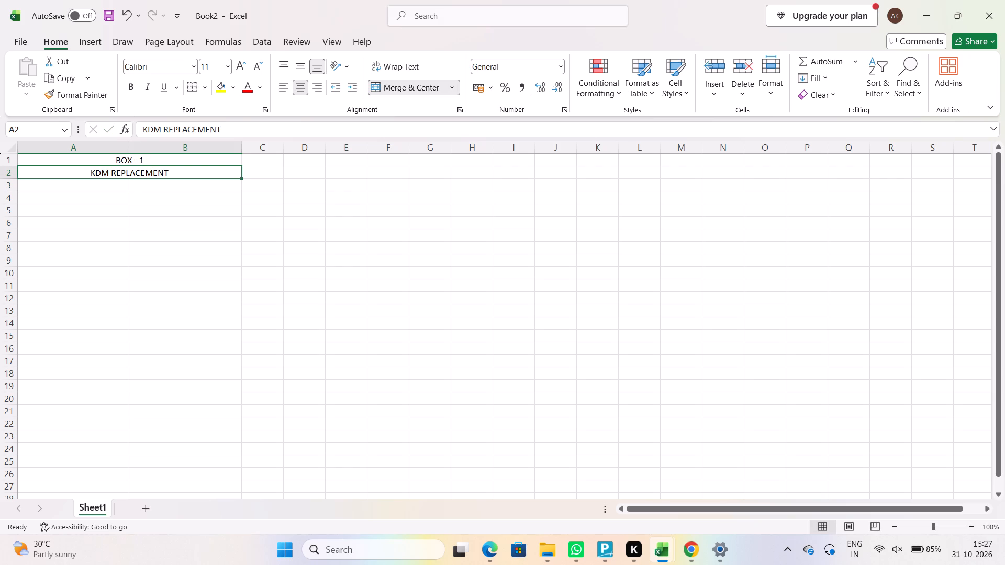
left_click_drag(241, 145, 283, 154)
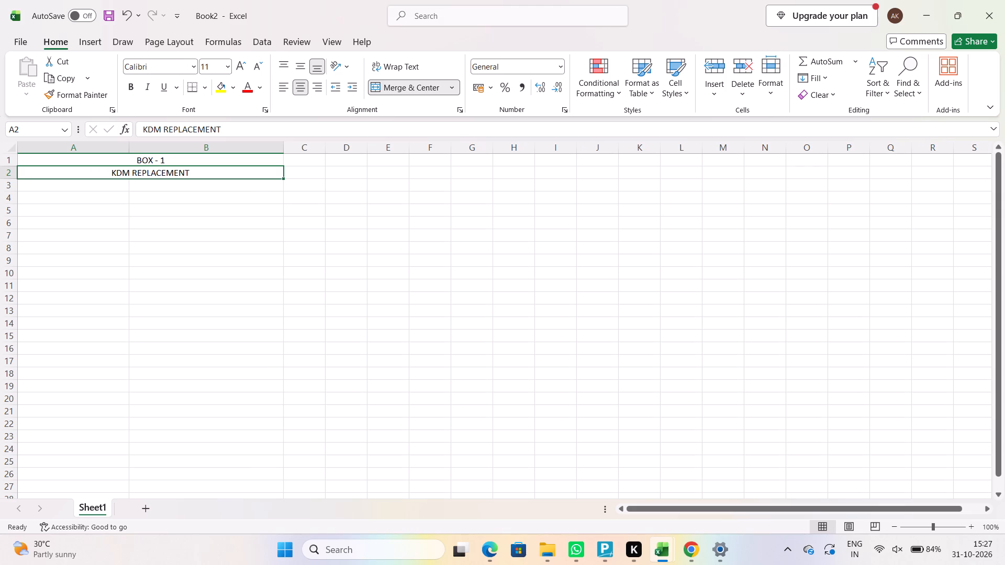
left_click_drag(127, 147, 145, 148)
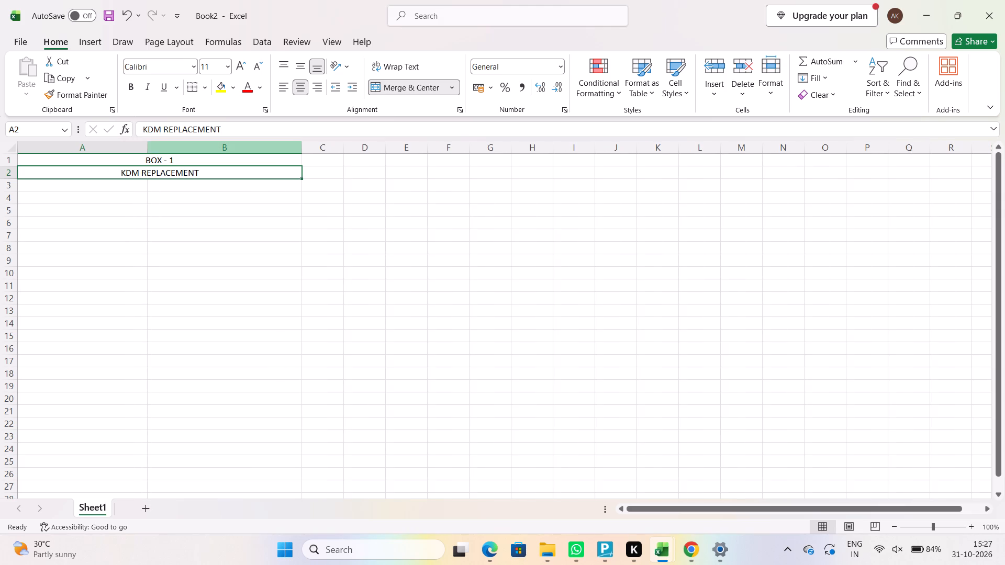
left_click_drag(300, 148, 277, 151)
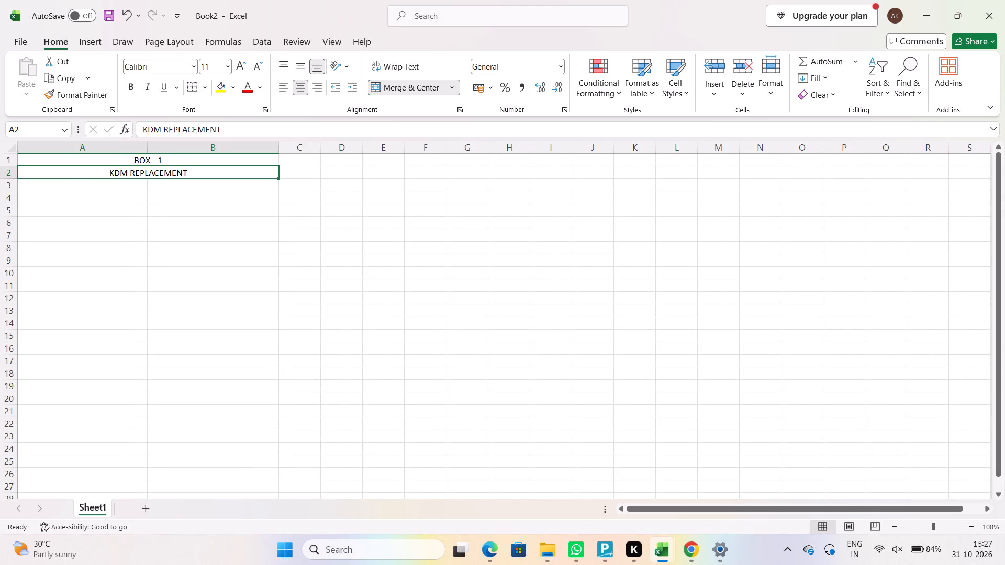
Fill the merged KDM REPLACEMENT cell from row 2 down into row 3.
left_click_drag(277, 177, 282, 185)
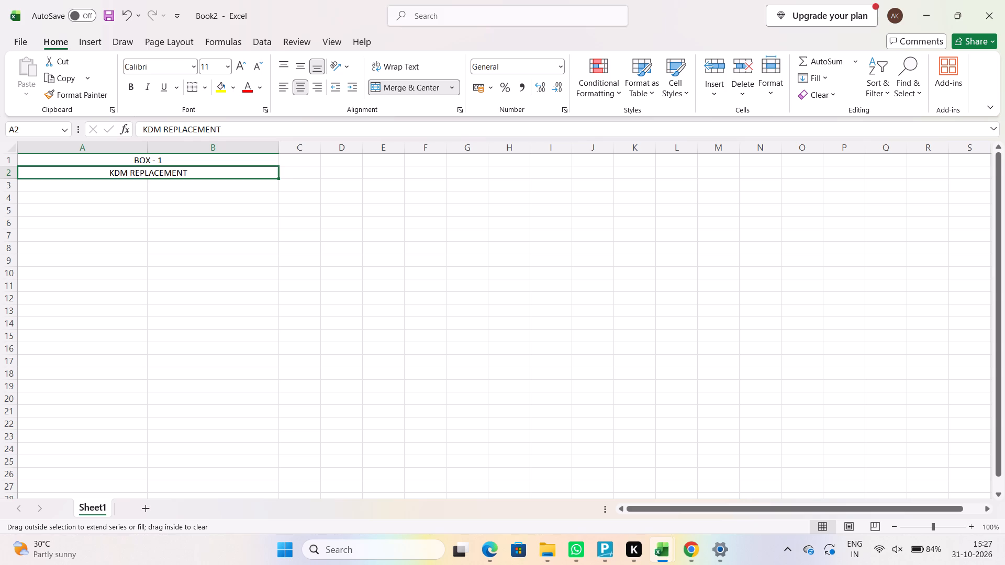
left_click_drag(282, 185, 283, 188)
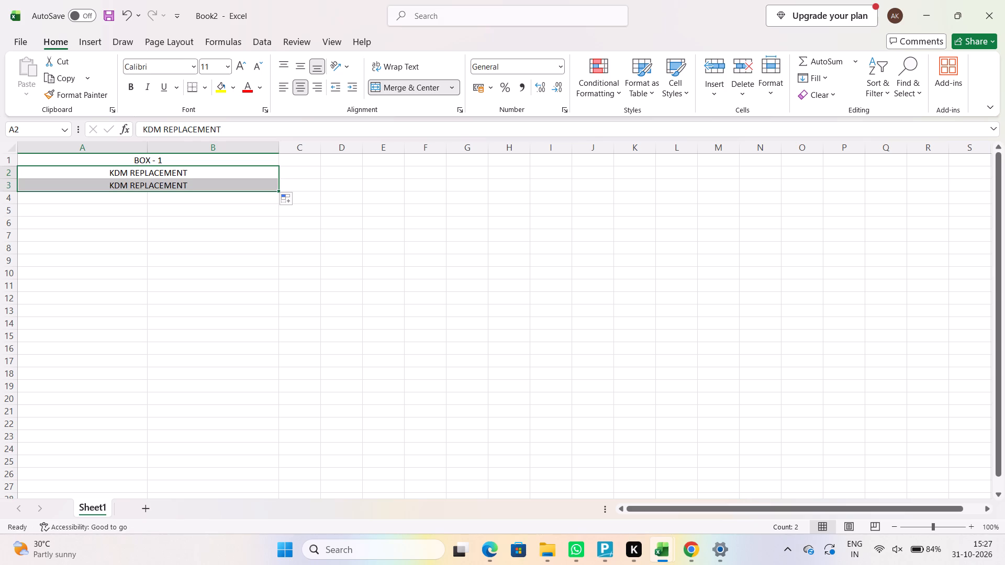
Clear the KDM REPLACEMENT text from the merged cells in rows 2 and 3.
key("BackSpace")
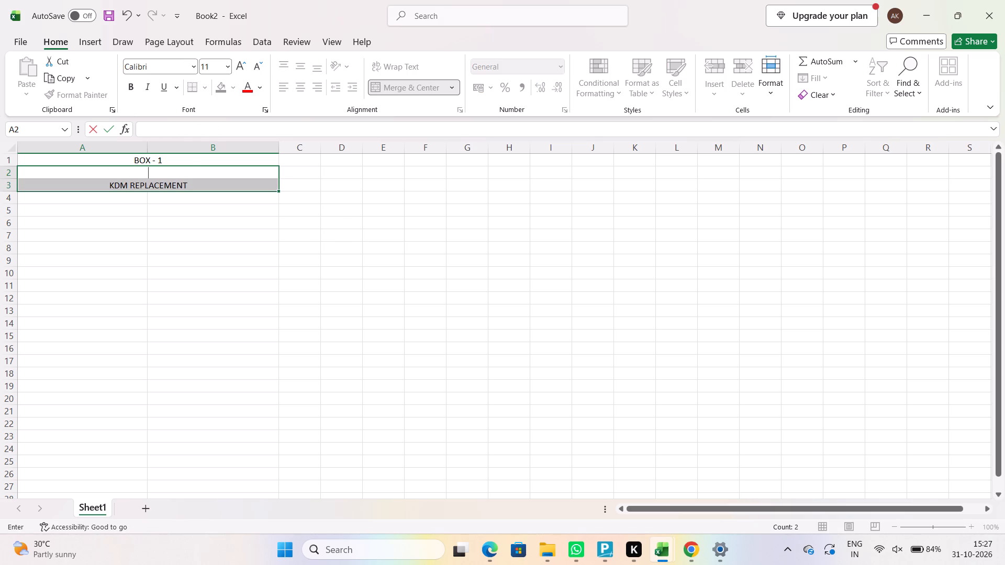
left_click(190, 180)
left_click(106, 171)
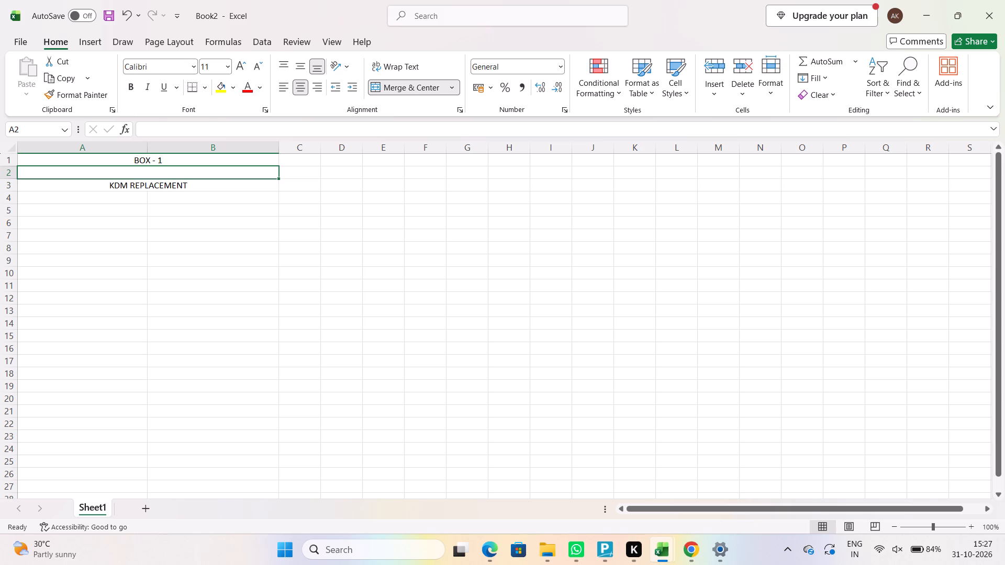
left_click(153, 189)
key("BackSpace")
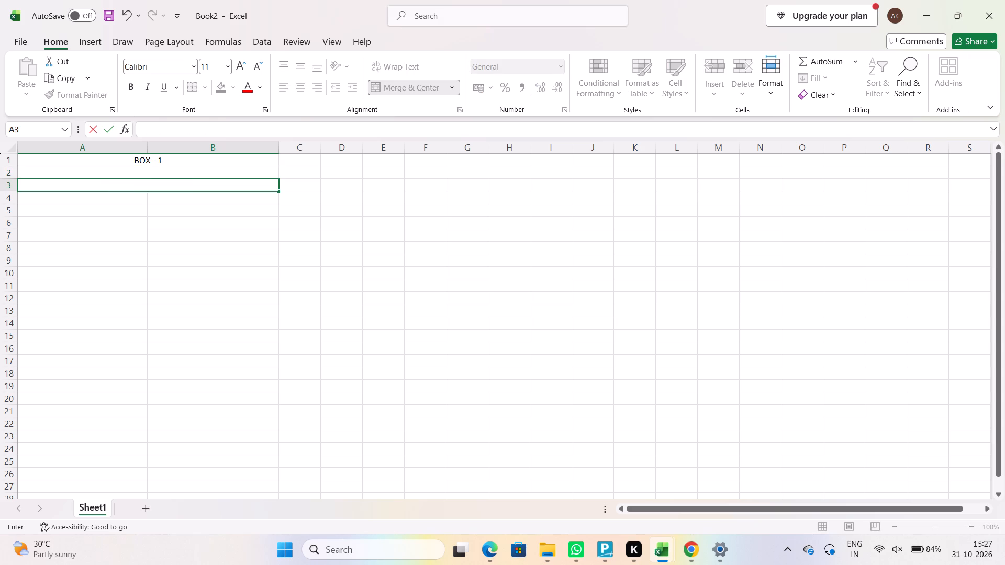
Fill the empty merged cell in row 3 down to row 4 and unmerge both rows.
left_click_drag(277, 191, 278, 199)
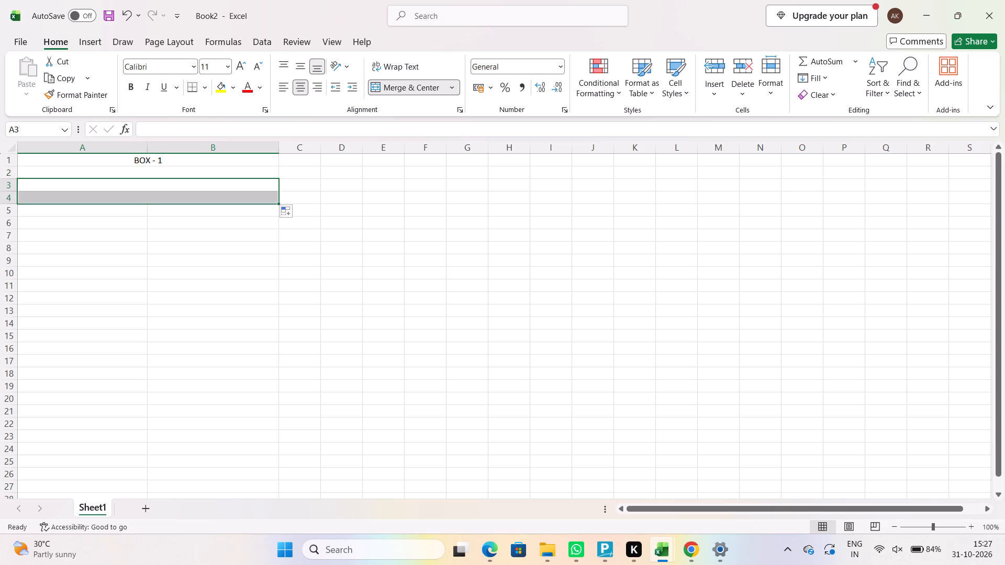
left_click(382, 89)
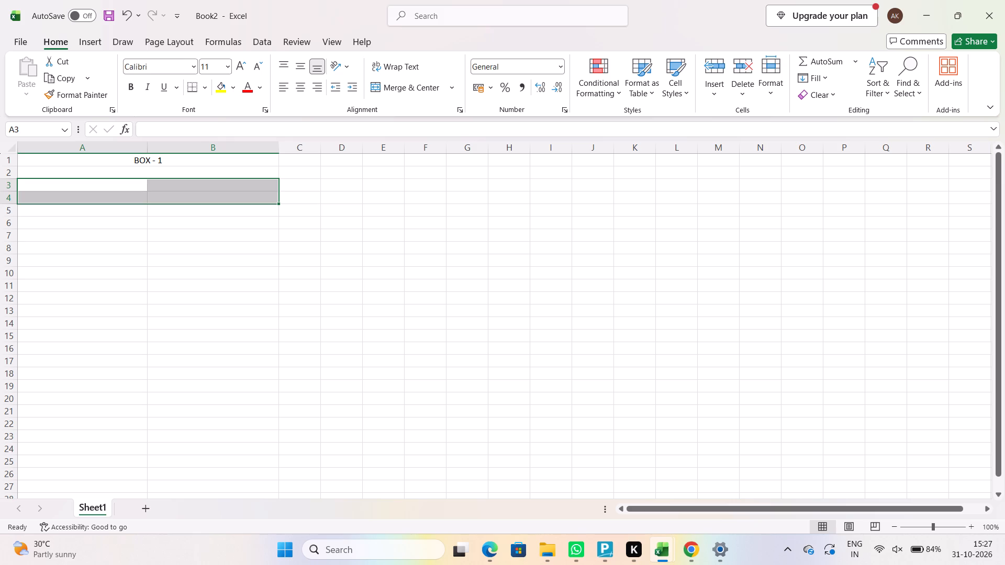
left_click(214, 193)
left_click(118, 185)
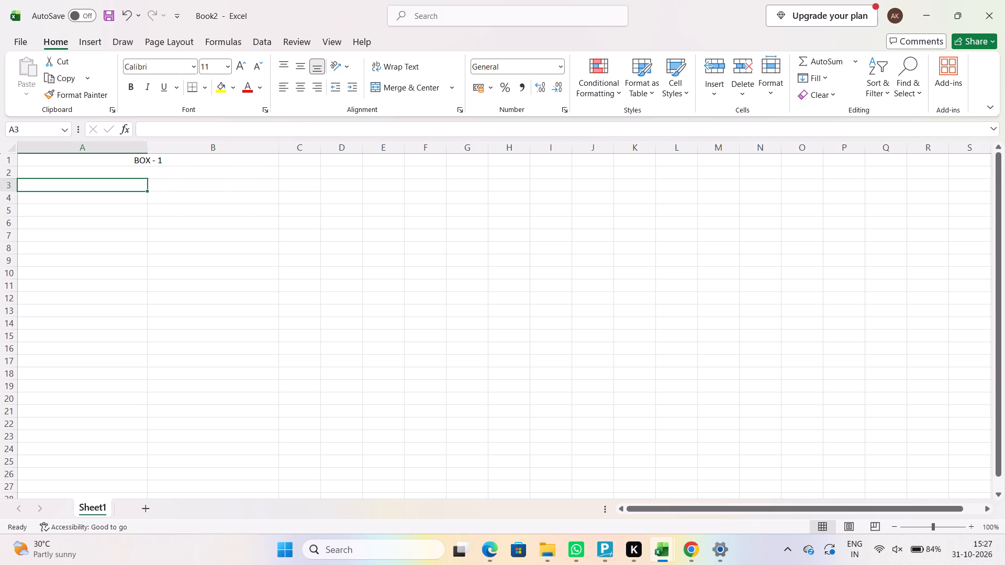
Fill the empty merged cell in row 2 down to row 3 and merge and center A2:B3 into one cell.
left_click(138, 168)
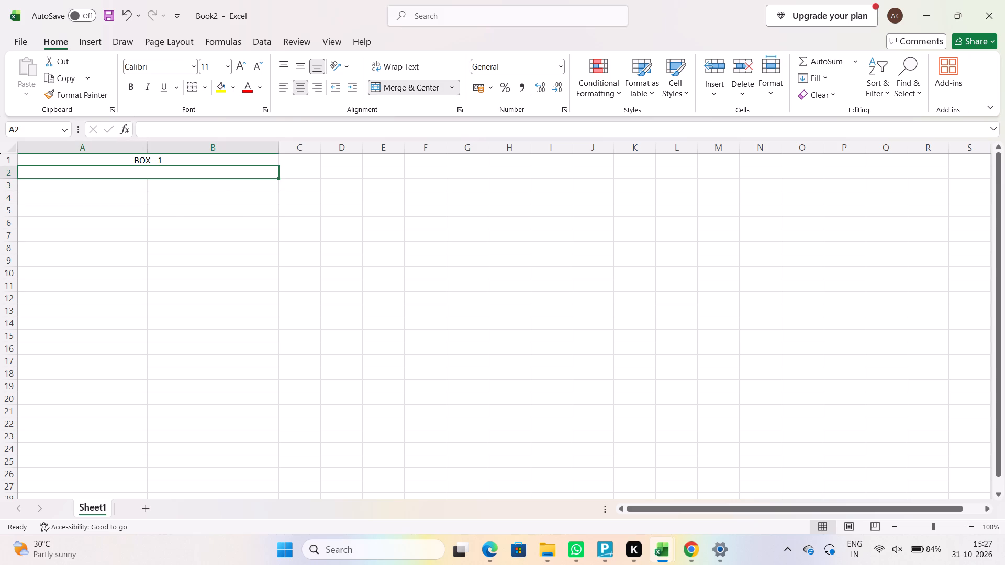
left_click_drag(276, 176, 275, 185)
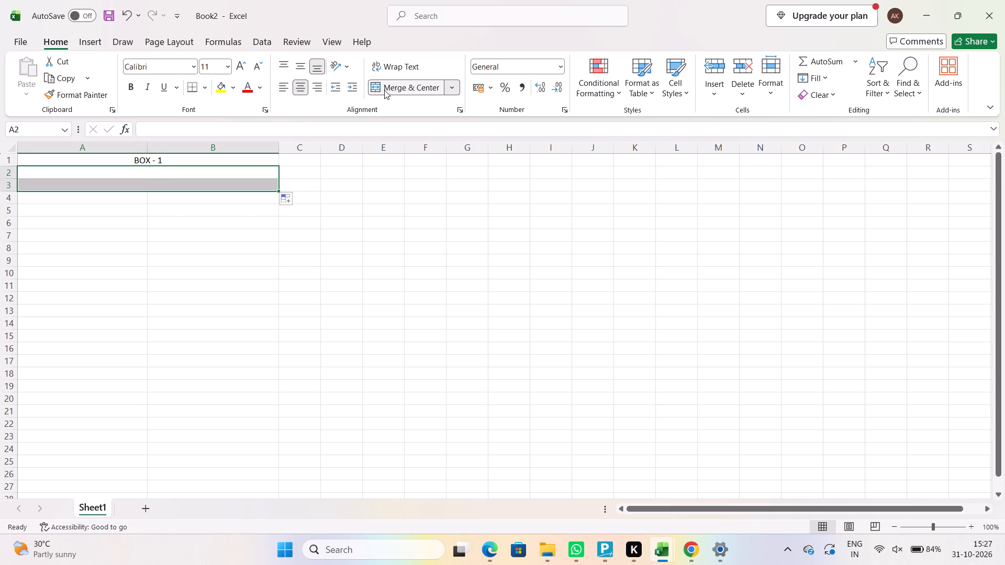
left_click(385, 89)
left_click(387, 89)
Enter the title KDM REPLACEMENT in the merged cell A2:B3.
left_click(181, 183)
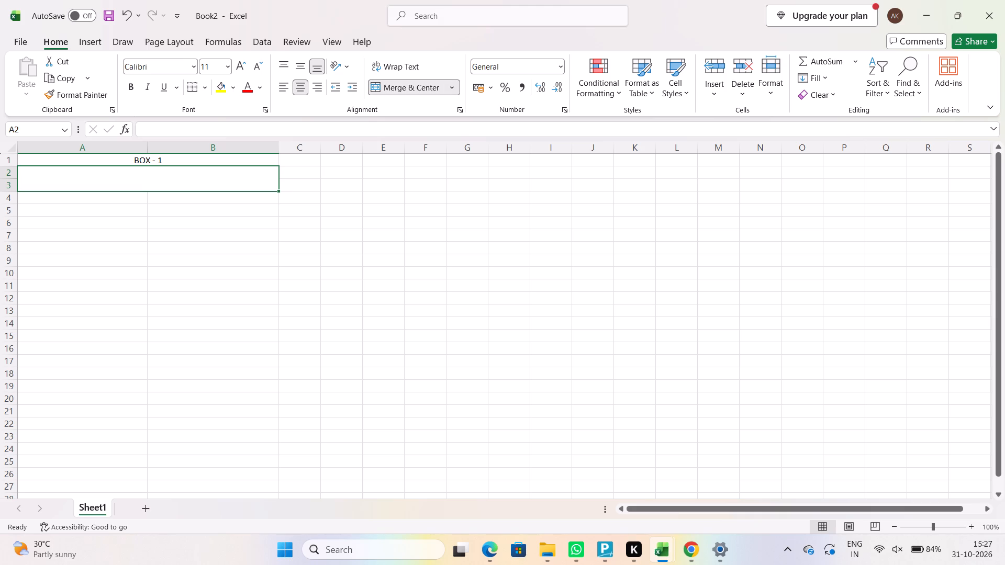
left_click(180, 182)
double_click(143, 183)
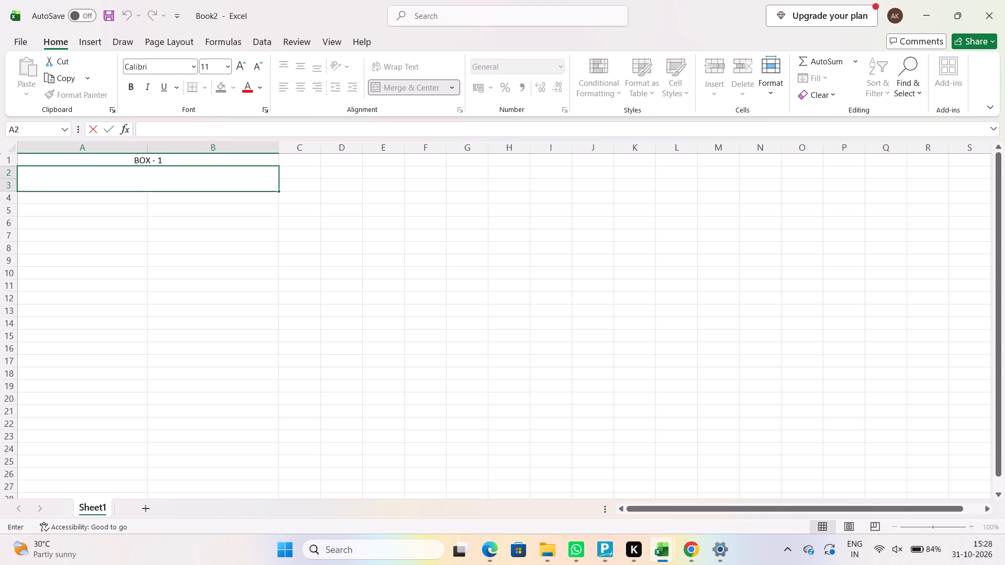
type("KDMN")
key("space")
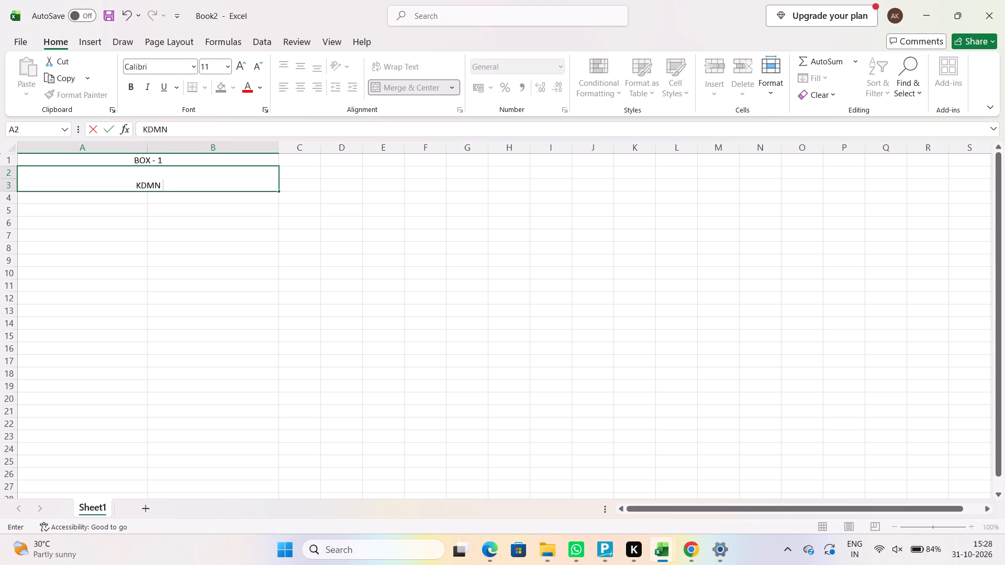
key("BackSpace")
key("BackSpace")
key("space")
type("REPLACE")
type("MENT")
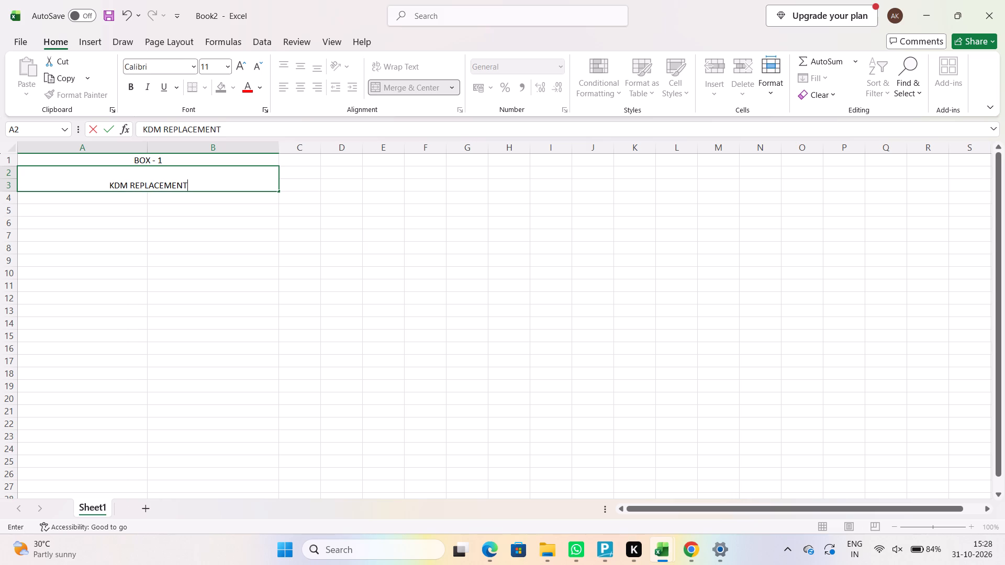
key("space")
Format the KDM REPLACEMENT title text as bold with font size 16.
left_click_drag(191, 184, 109, 191)
left_click(109, 191)
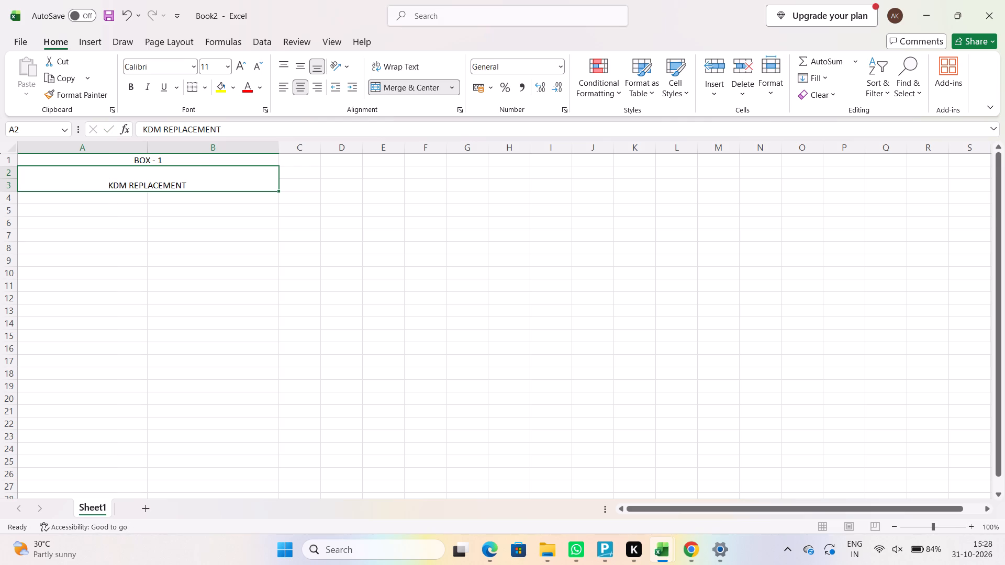
double_click(191, 185)
left_click_drag(191, 185, 83, 191)
left_click(241, 66)
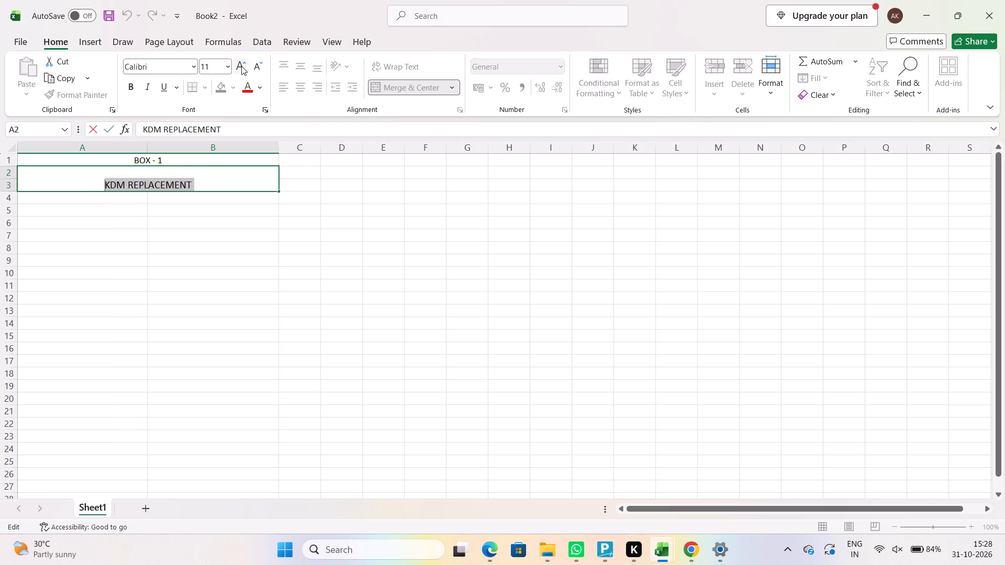
left_click(241, 66)
left_click(136, 85)
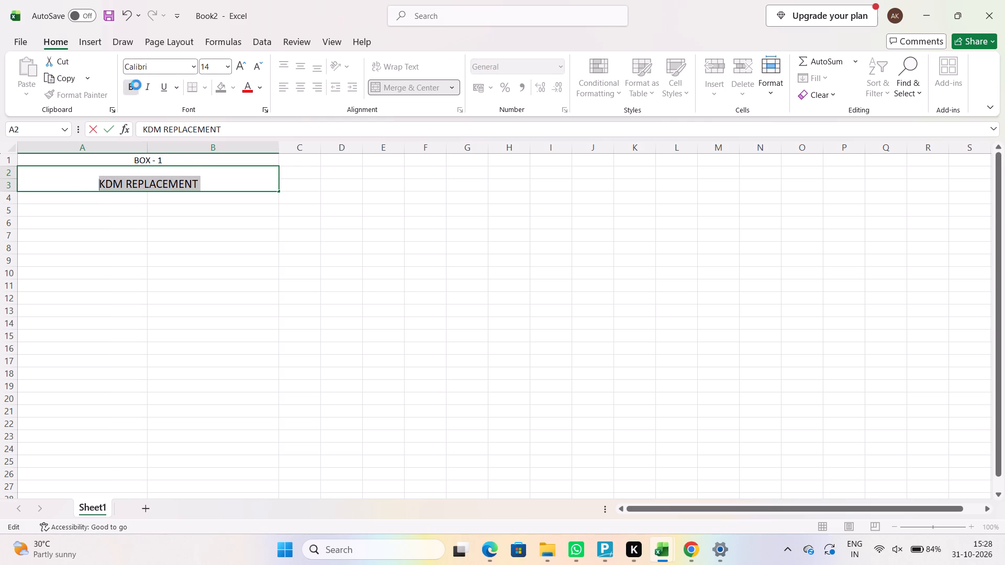
left_click(243, 66)
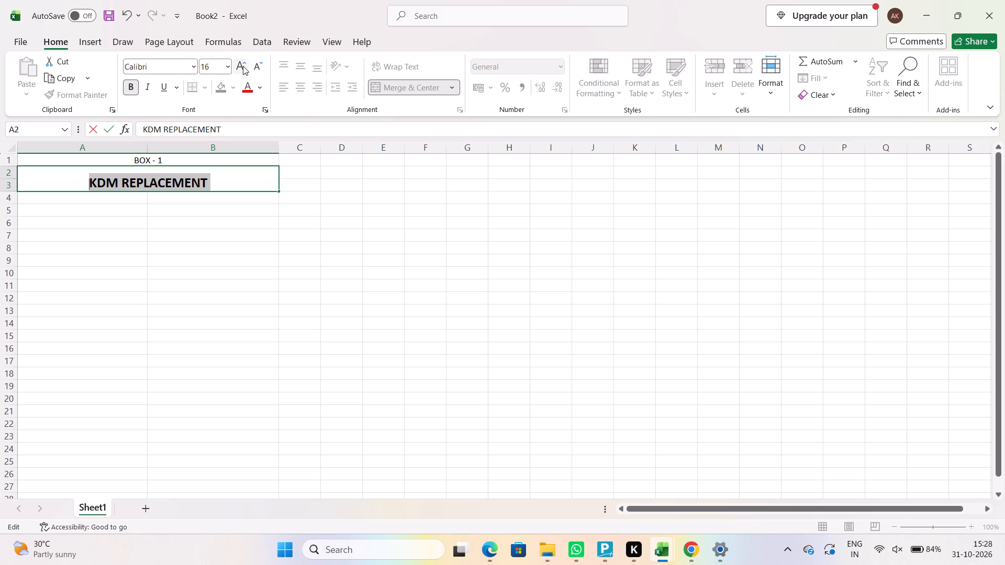
left_click(219, 190)
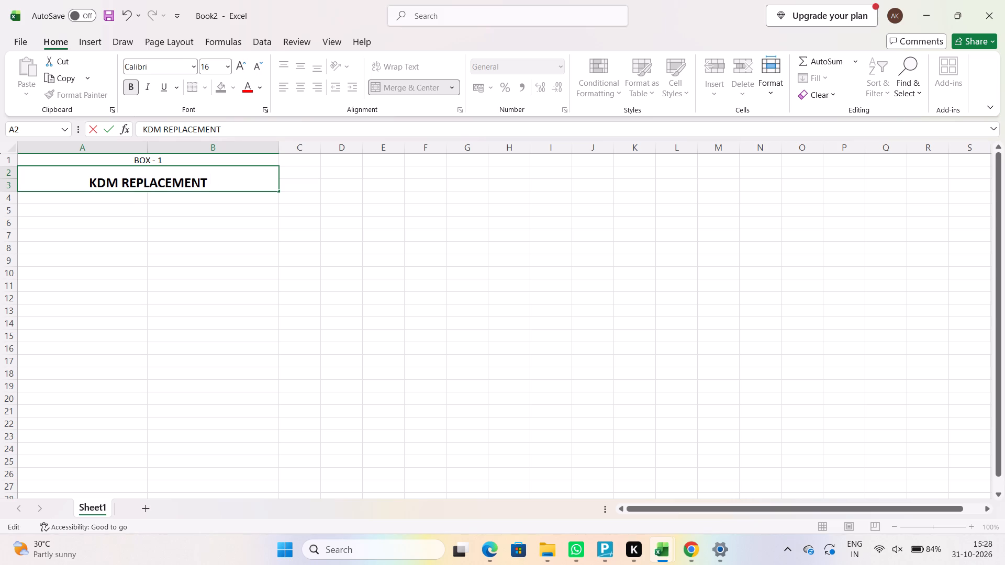
Format the BOX - 1 heading text in row 1 as bold with font size 14.
triple_click(167, 161)
left_click_drag(167, 161, 124, 161)
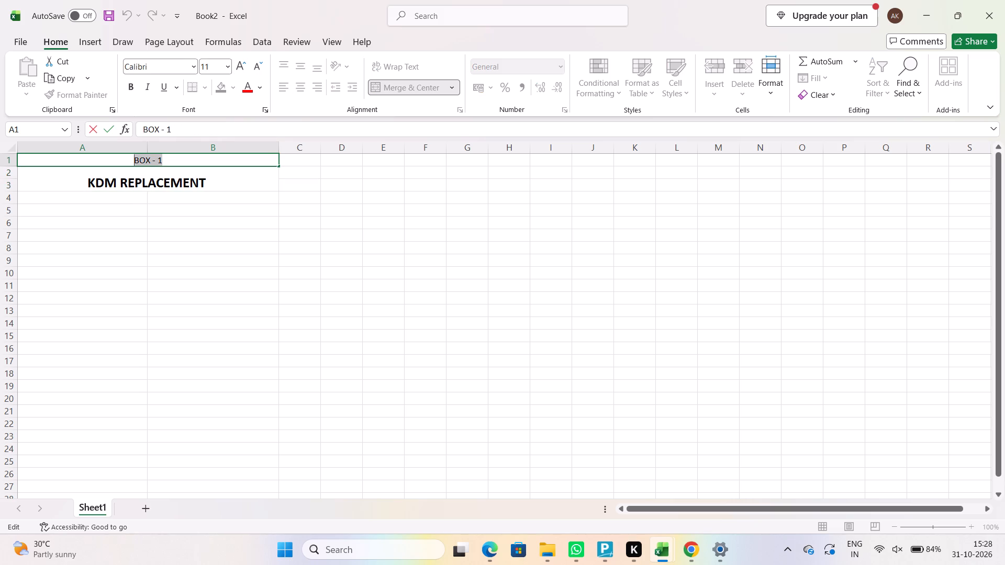
left_click_drag(124, 161, 119, 161)
double_click(239, 65)
left_click(136, 83)
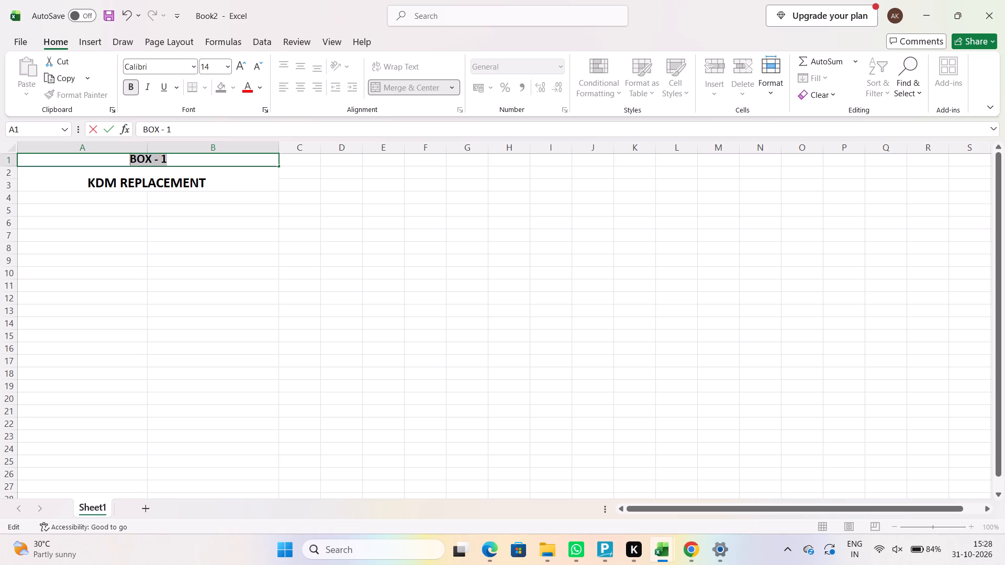
left_click(122, 205)
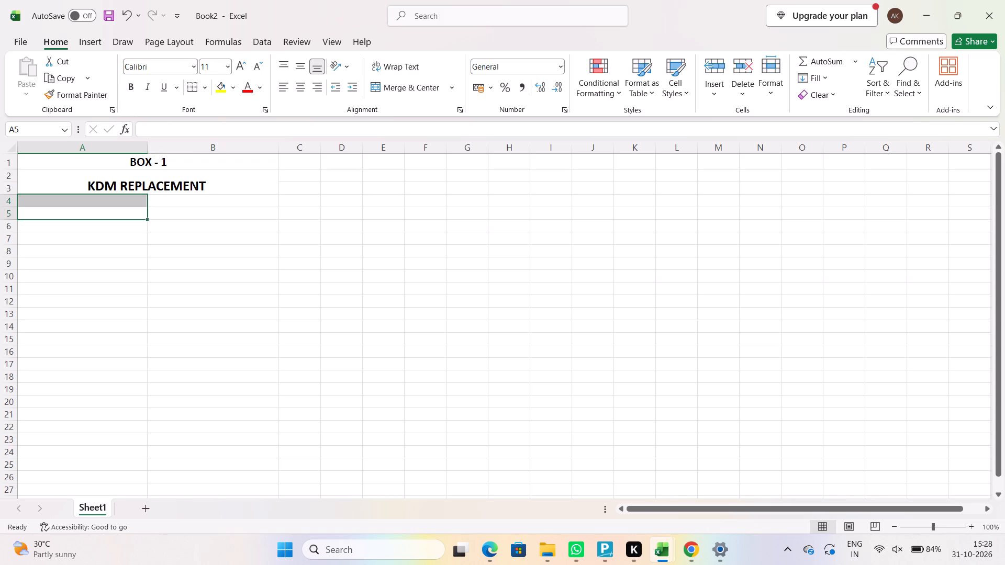
Enter the first list row below the title, with MAGNECK in A4 and 2 in B4.
left_click(120, 205)
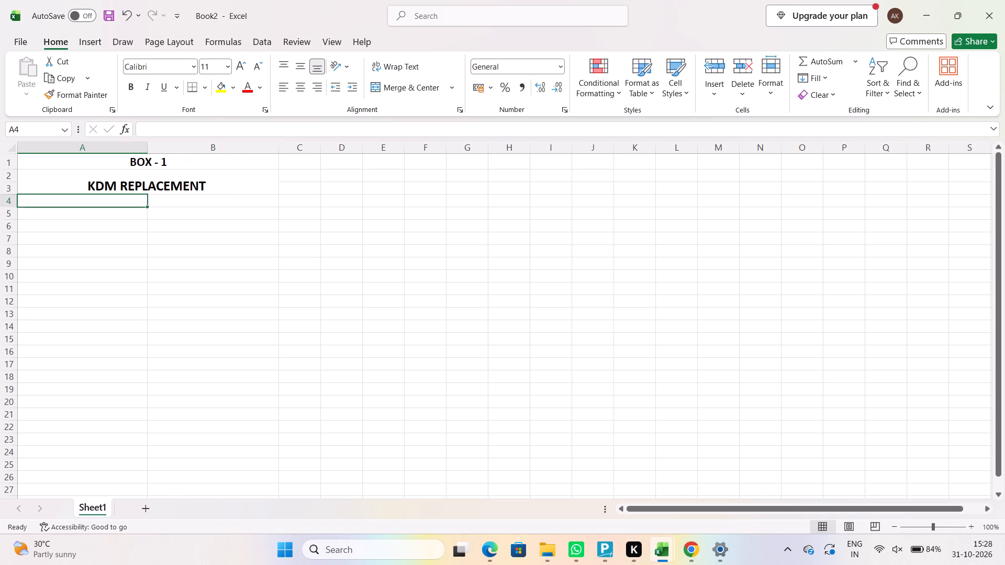
left_click(118, 210)
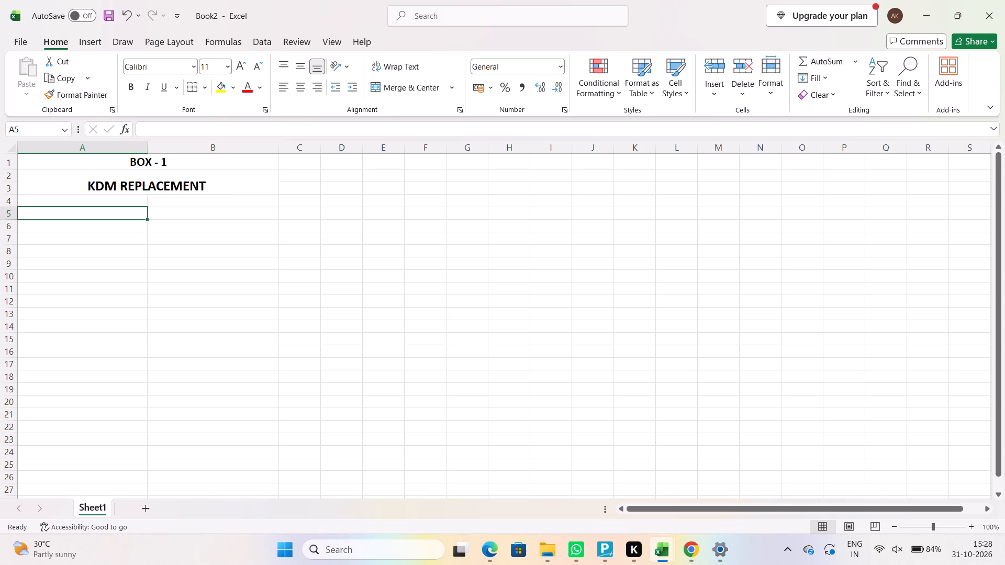
left_click(110, 200)
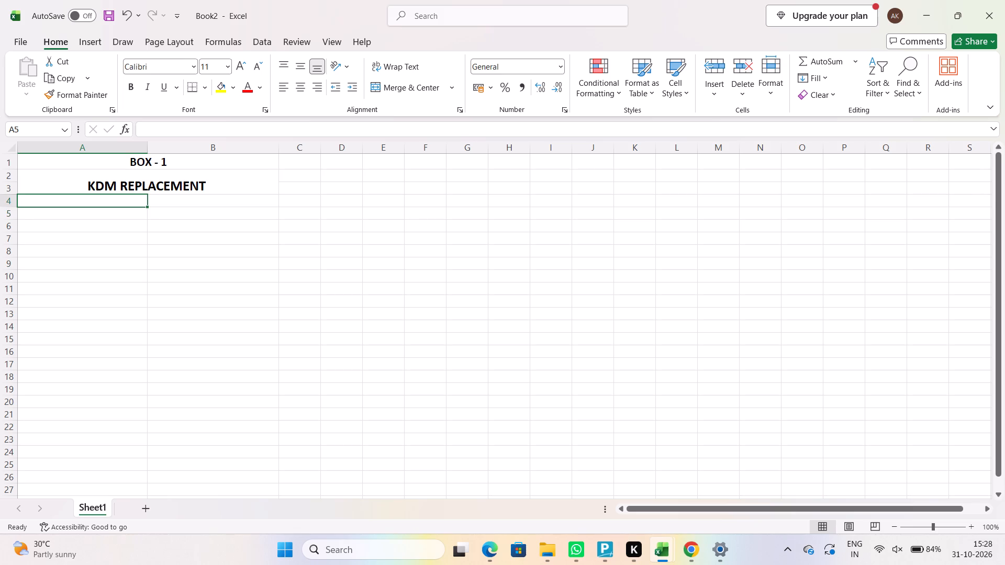
type("MAGNEC")
key("space")
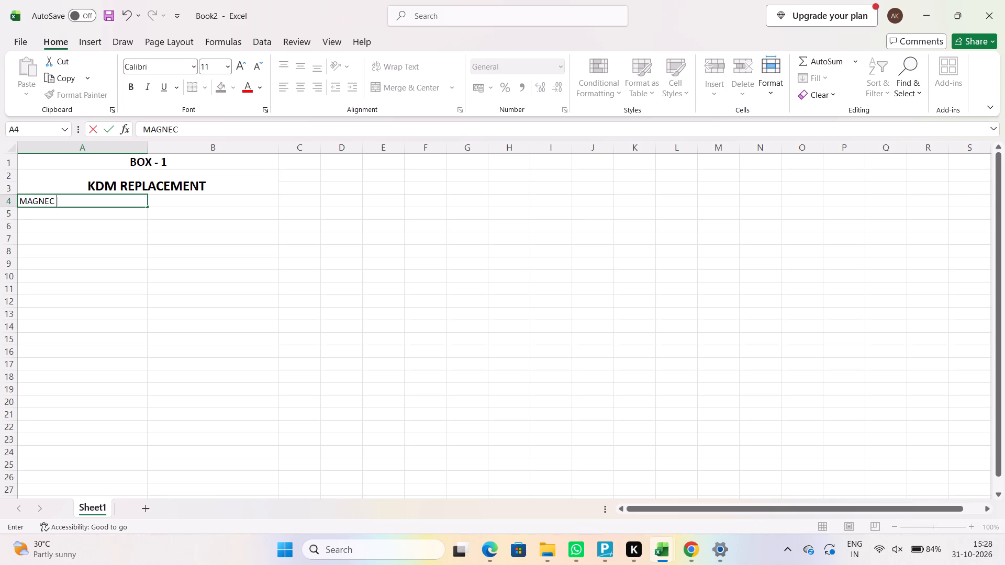
key("k")
key("BackSpace")
key("BackSpace")
key("BackSpace")
type("CK")
key("Right")
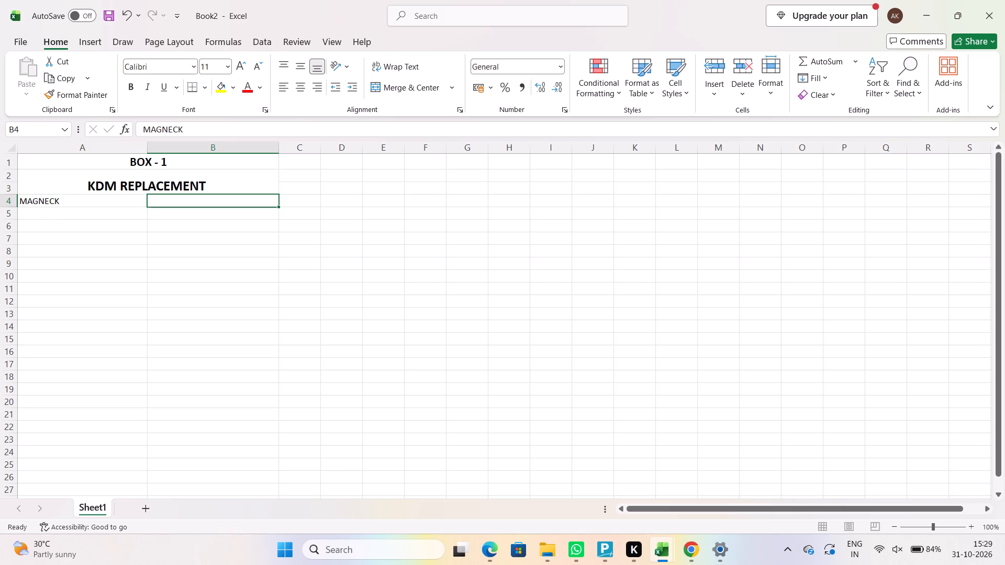
key("2")
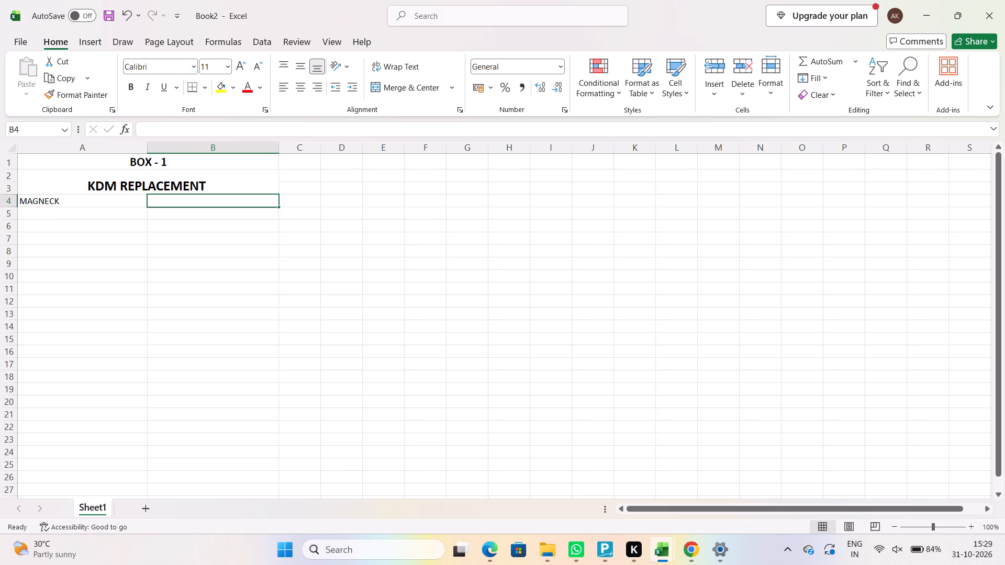
key("Left")
Enter the second list row with EASY in A5 and 26 in B5.
key("Down")
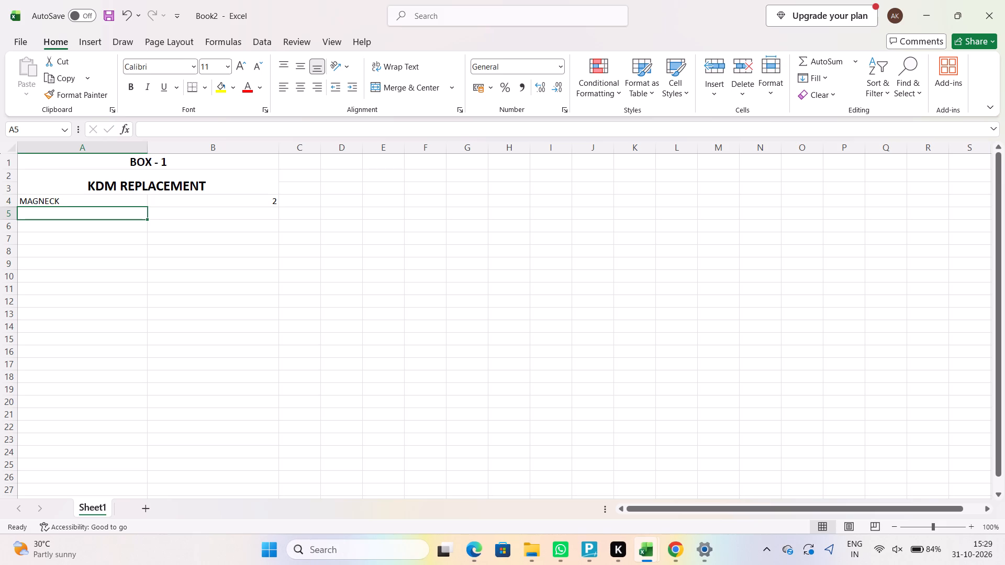
type("EASY")
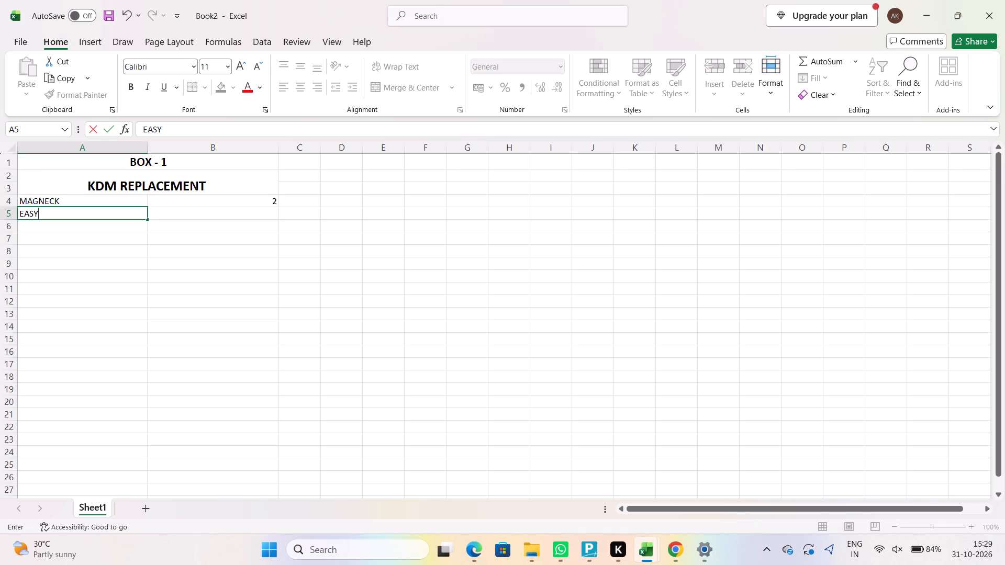
key("Right")
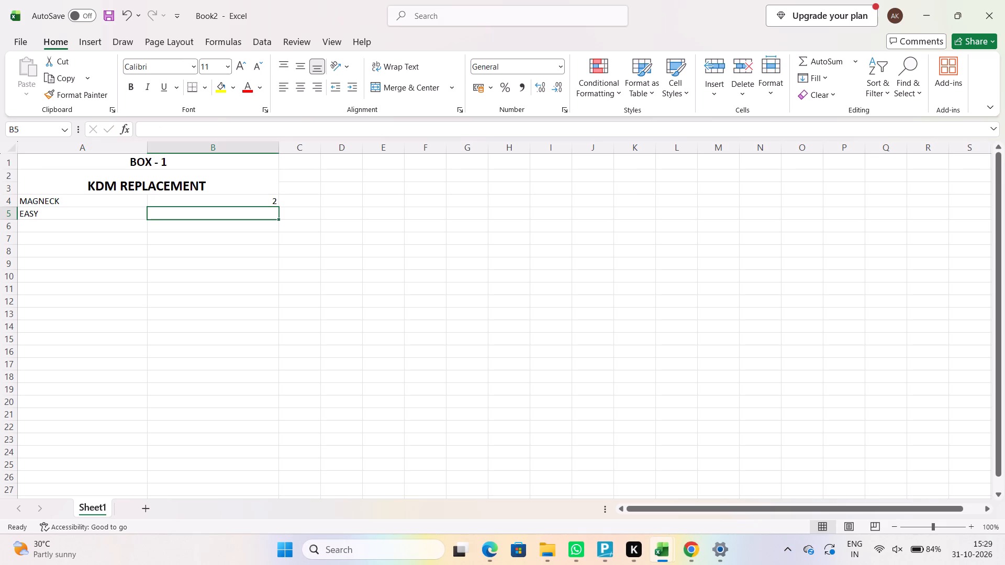
type("26")
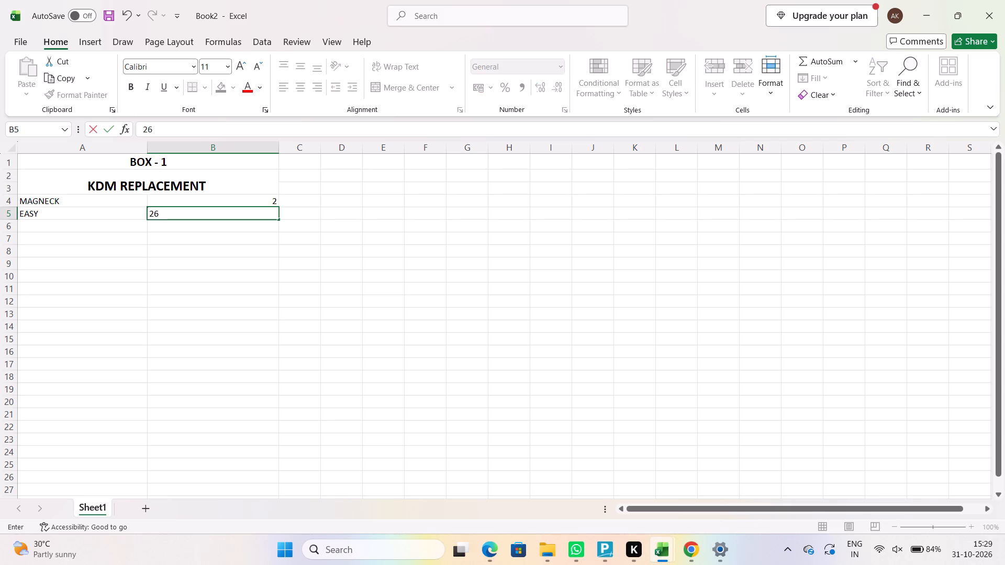
Enter the third list row below EASY, with MAX in A6 and 2 in B6.
key("space")
key("Left")
key("Down")
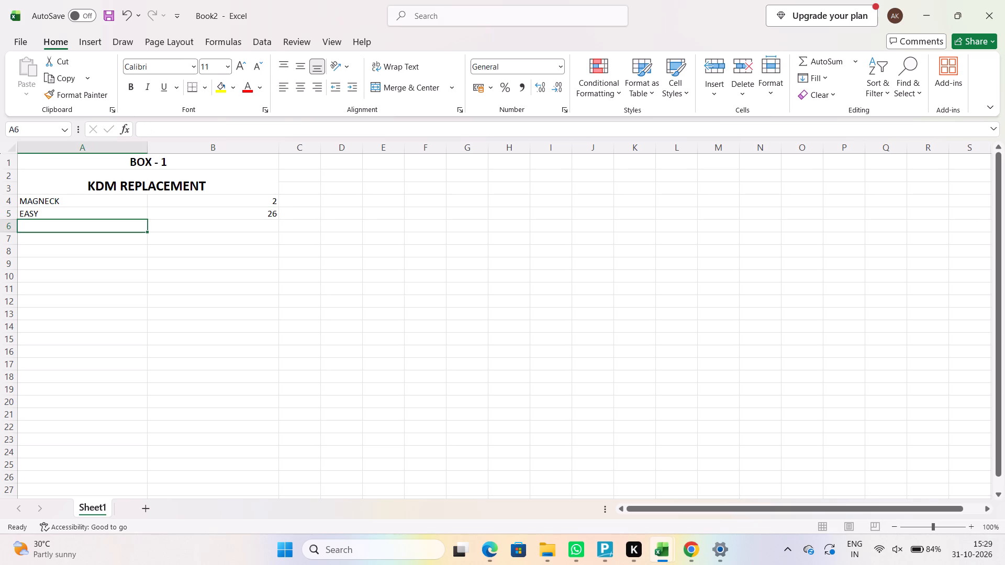
type("MAX")
key("Right")
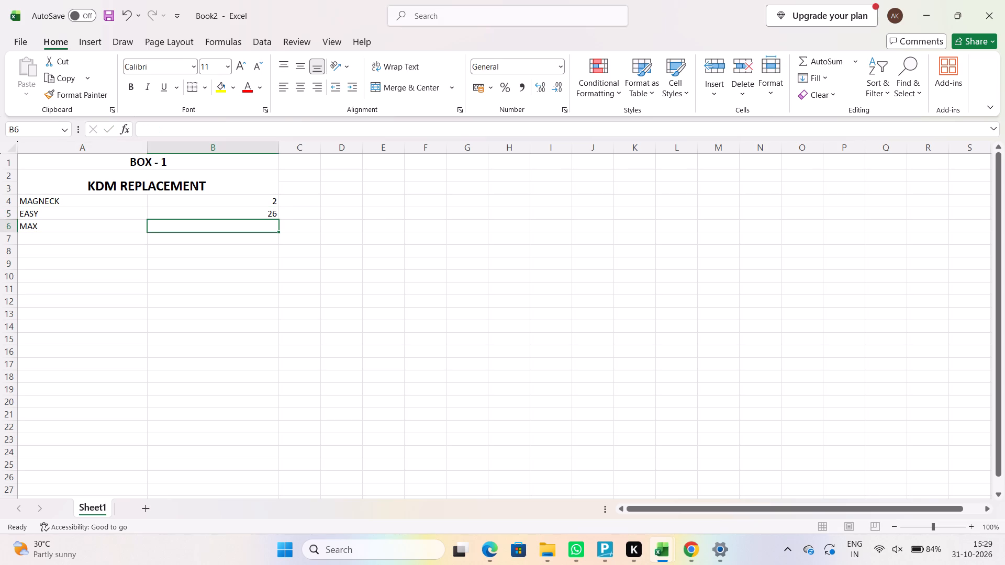
key("2")
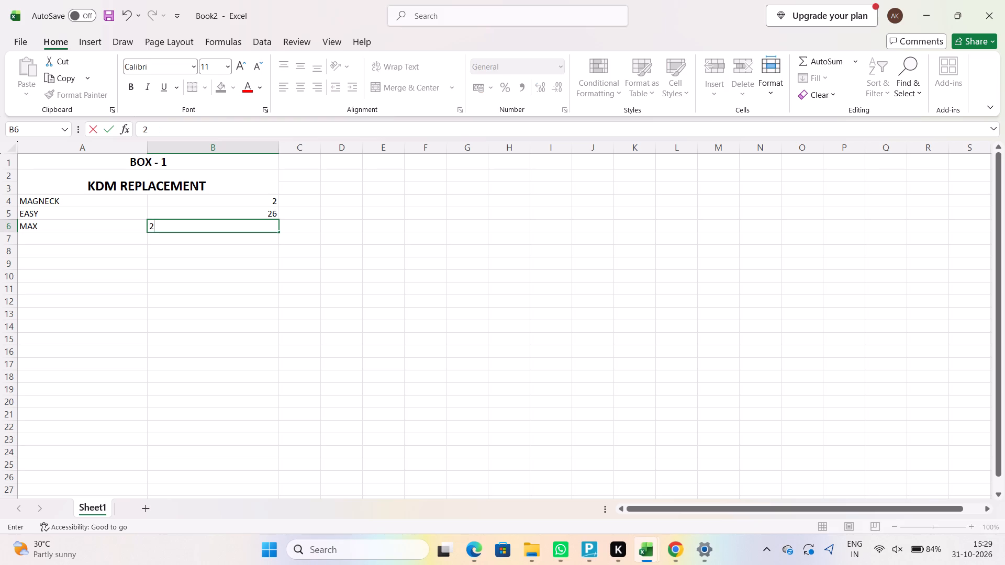
key("Left")
key("Down")
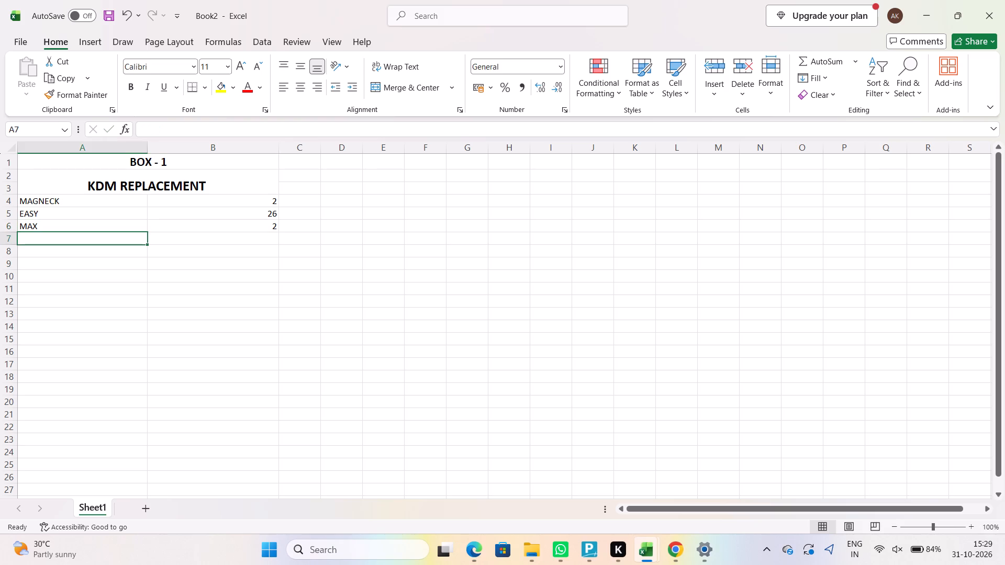
Enter the fourth list row with BULLET in A7 and 3 in B7.
type("BULL")
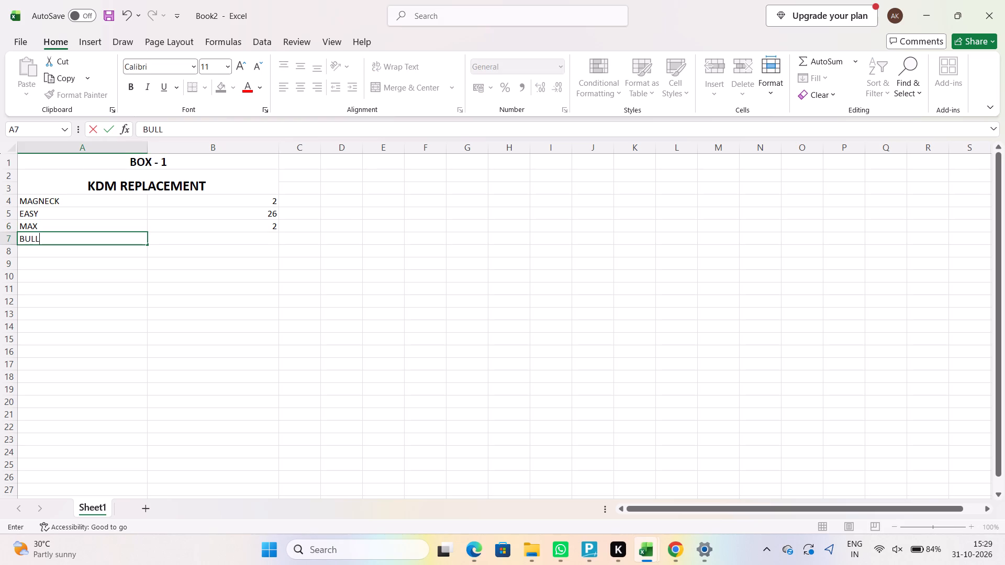
type("ET")
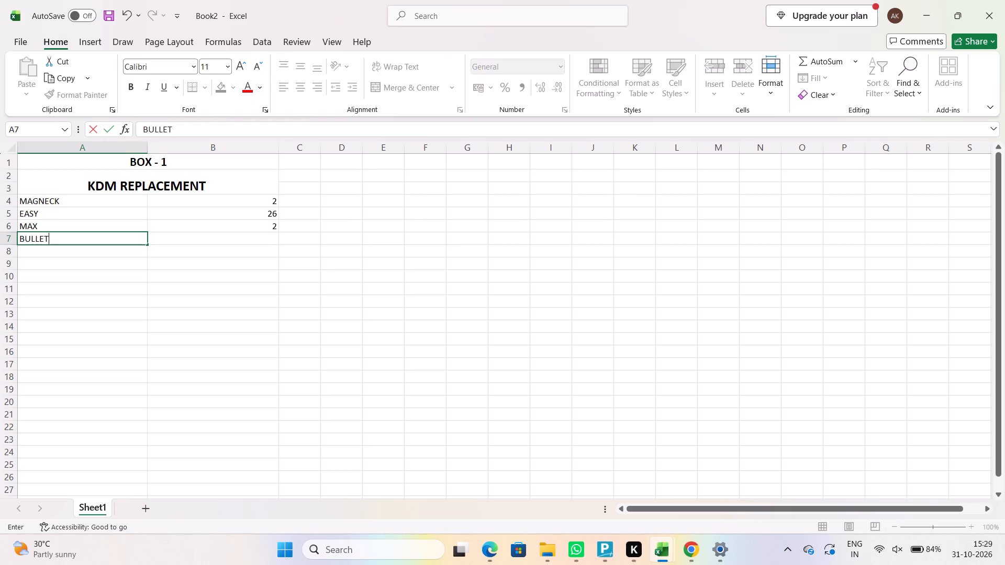
key("Right")
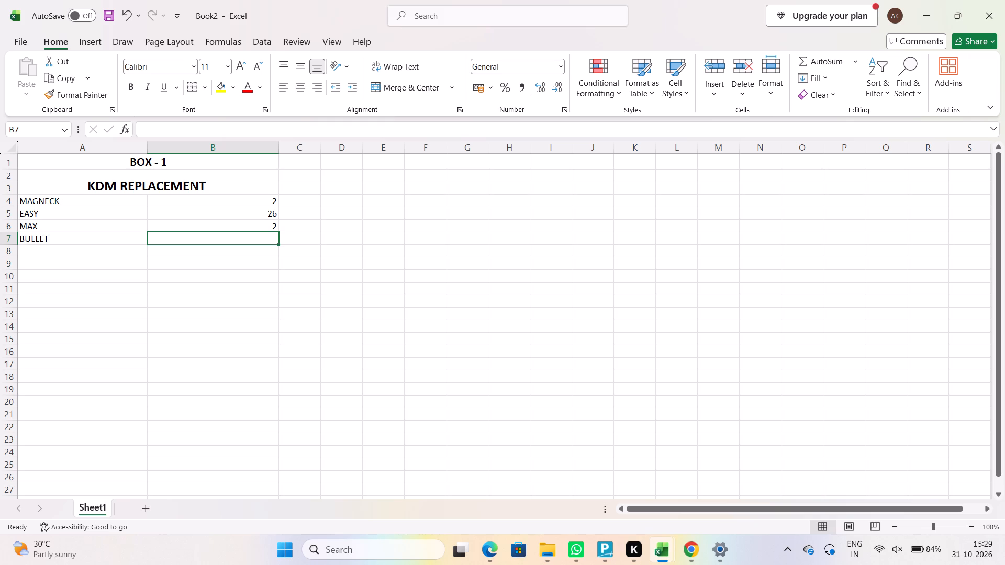
key("3")
key("Left")
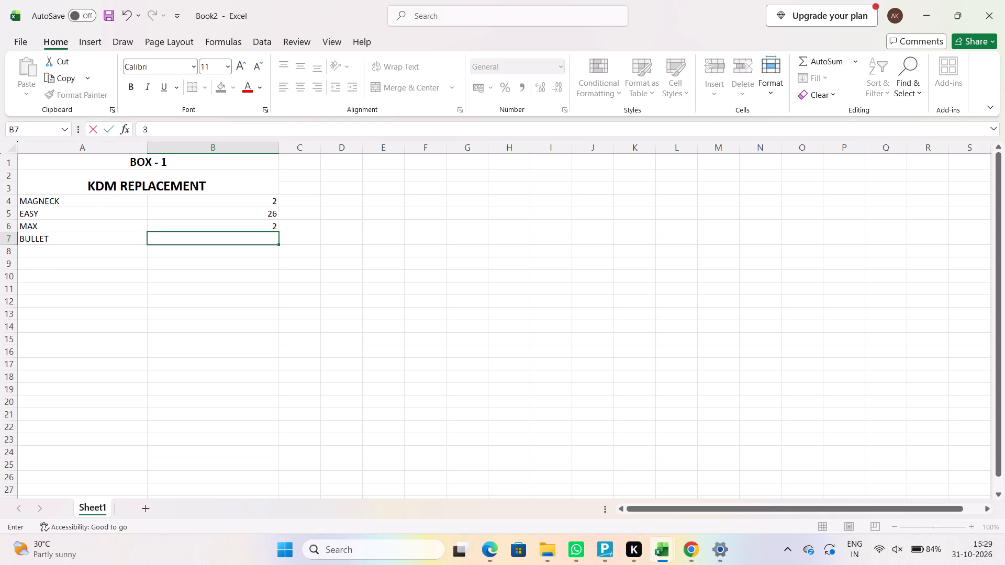
key("Down")
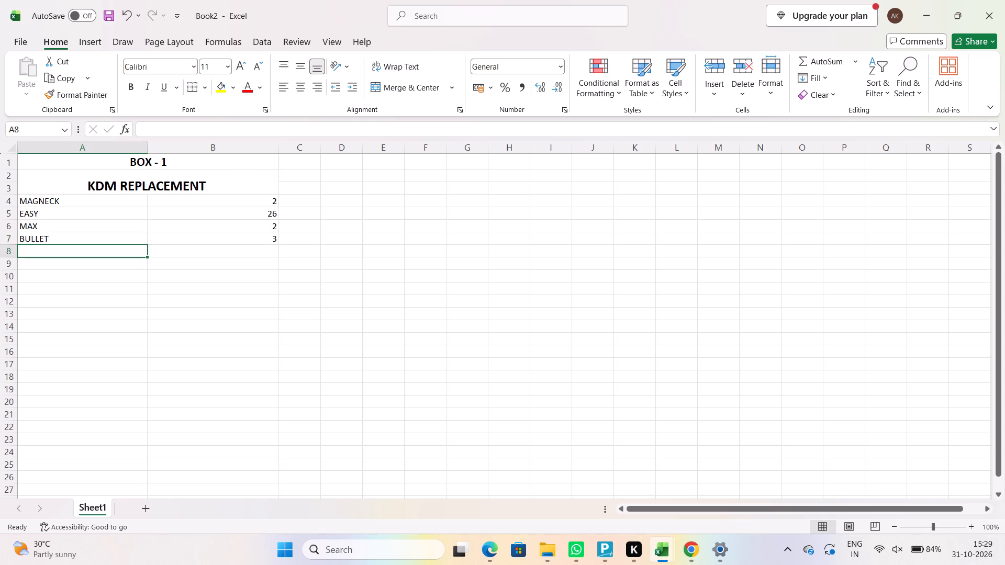
Enter the fifth list row with REMINDER in A8 and 8 in B8.
type("REMIN")
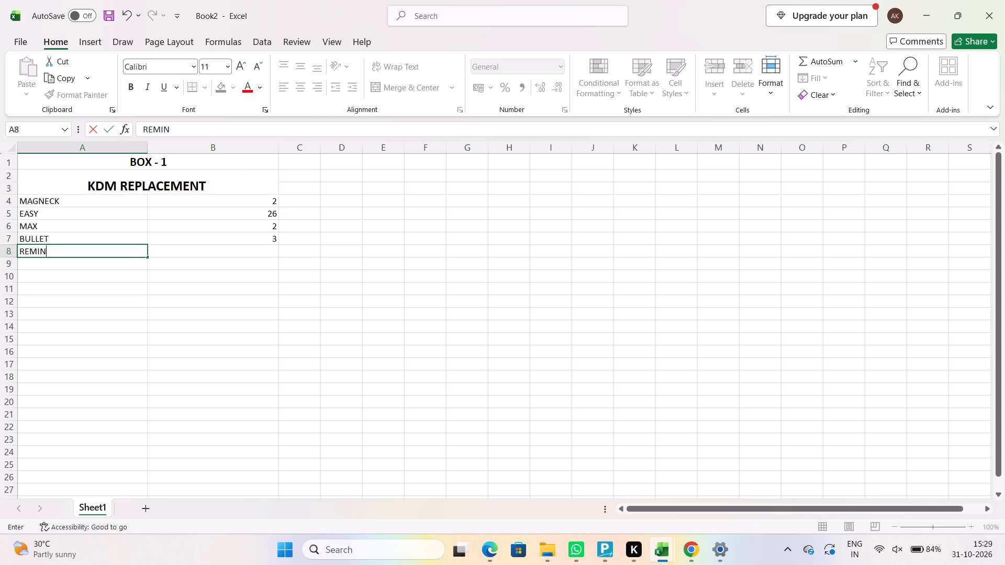
type("DER")
key("Right")
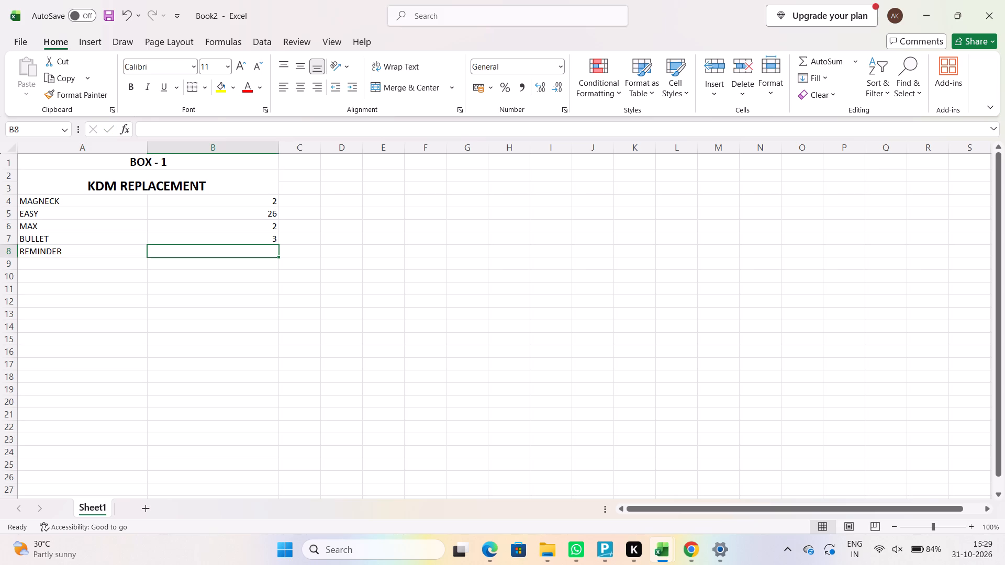
key("8")
key("Left")
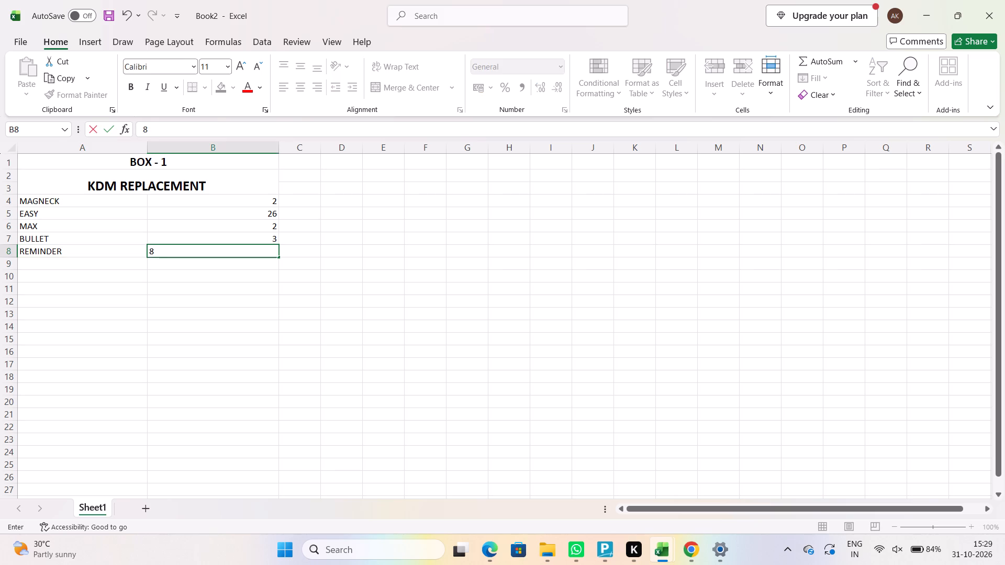
key("Down")
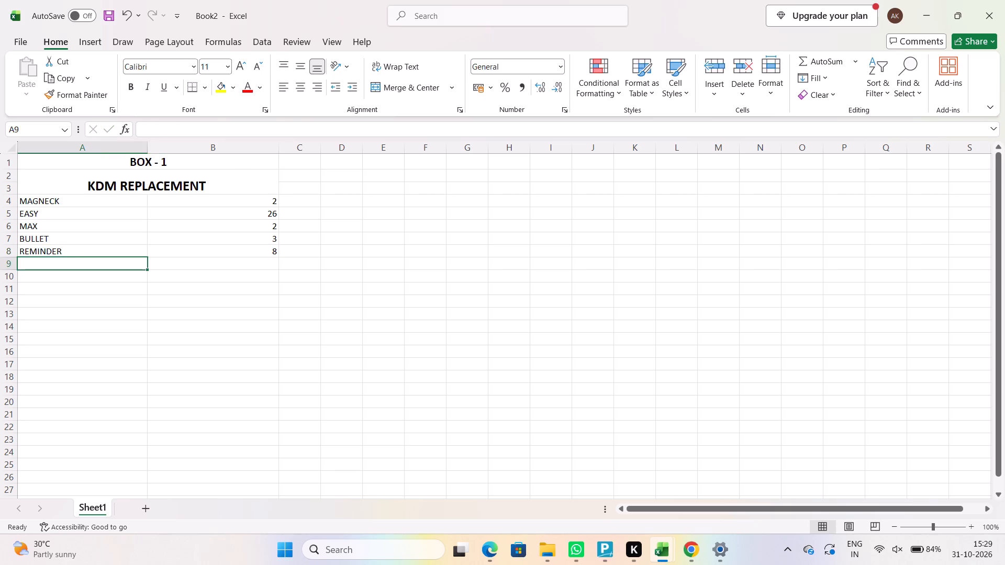
Enter the sixth list row with ACTION in A9 and 5 in B9.
type("ACTION")
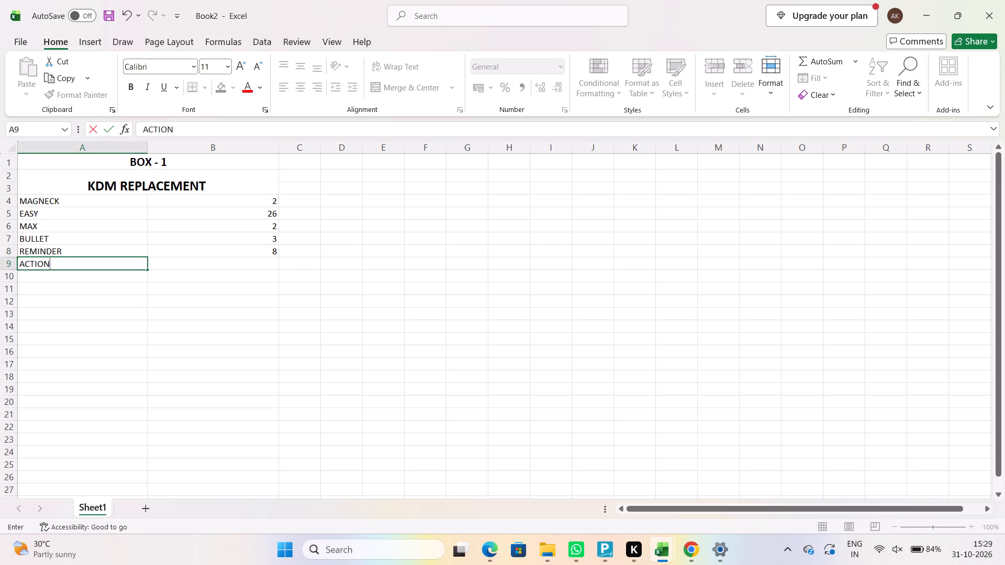
key("Right")
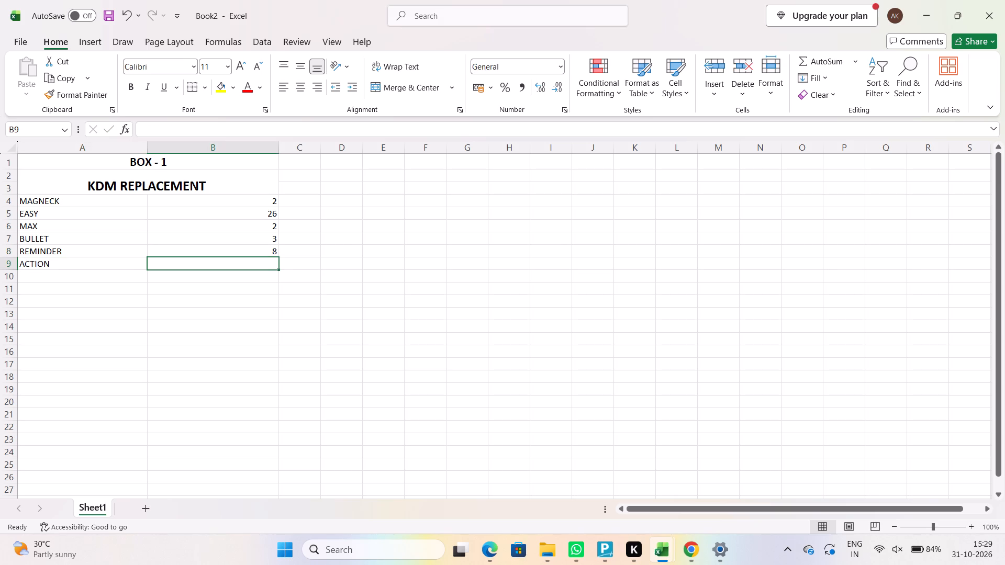
key("5")
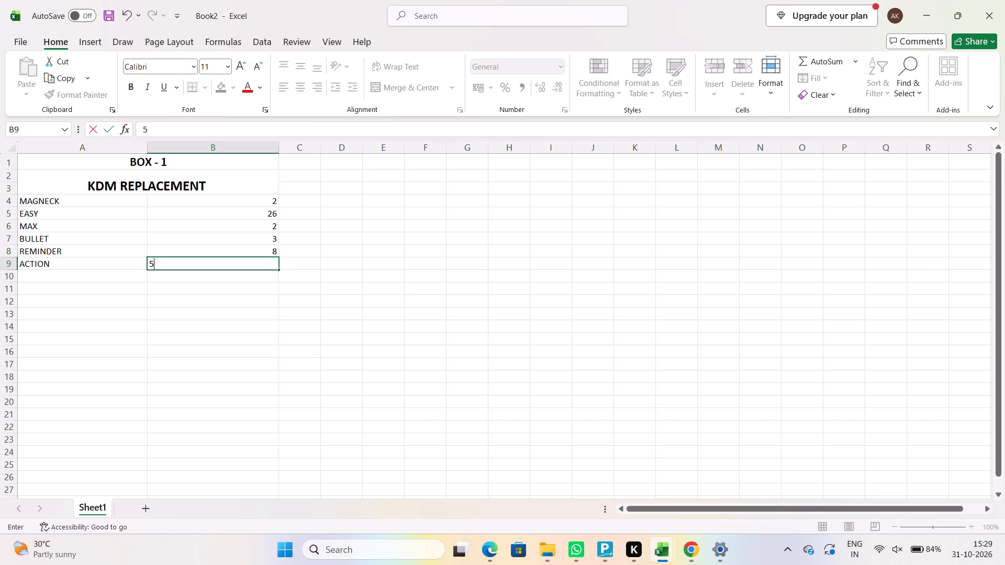
key("Left")
key("Down")
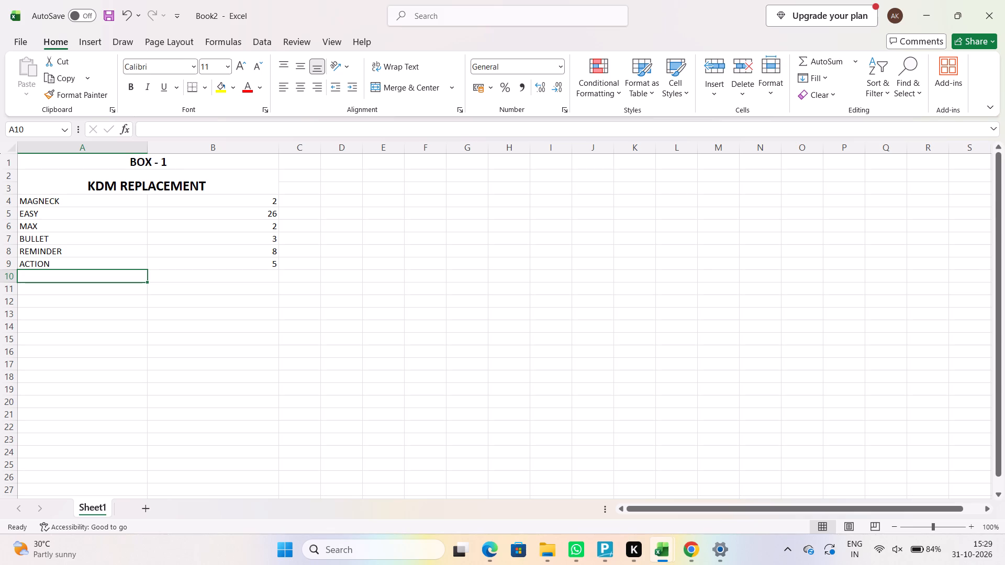
Enter the item name DHURANDHAR in A10 as the start of the seventh list row.
type("DHURANDHAR")
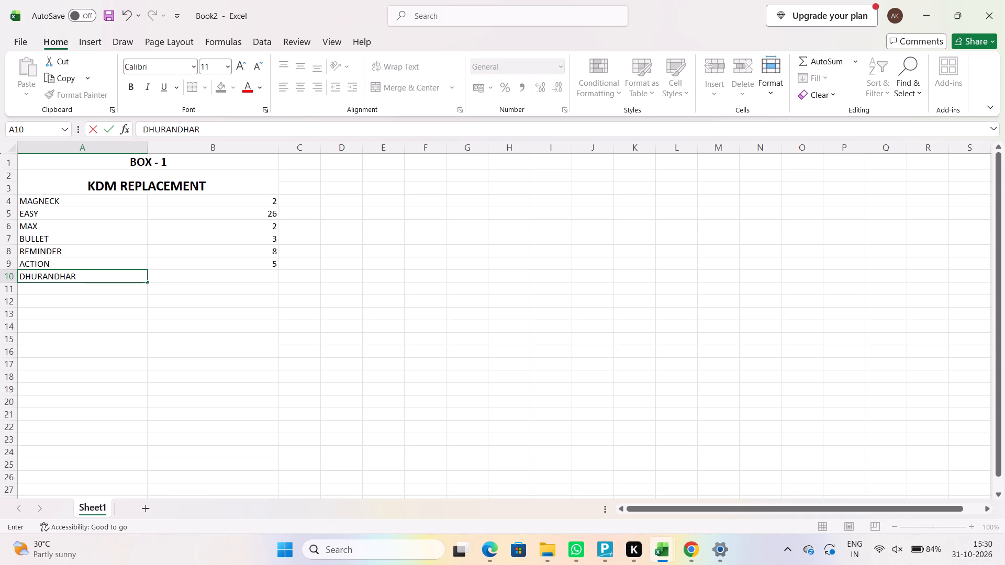
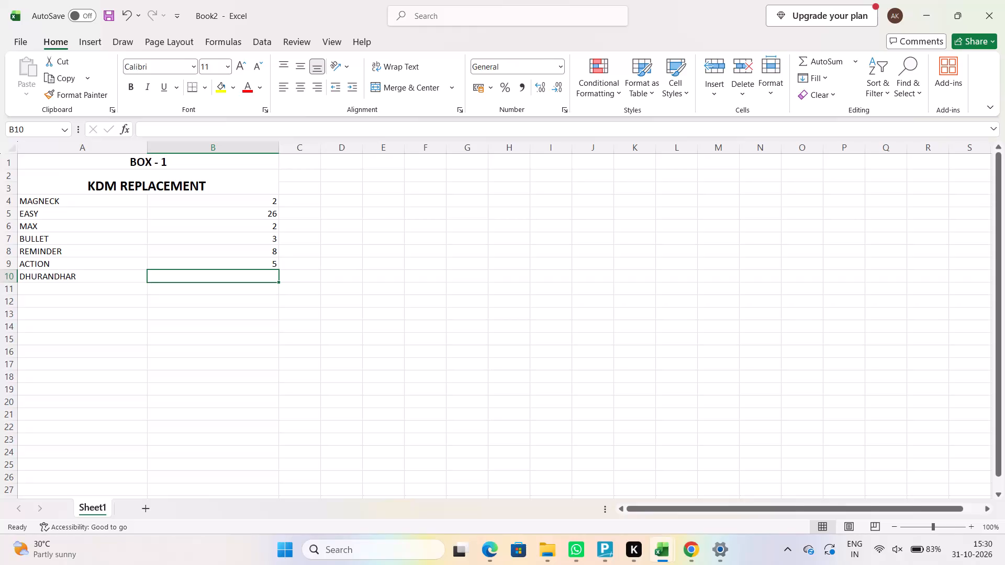
Complete the DHURANDHAR row by entering 4 in B10.
key("4")
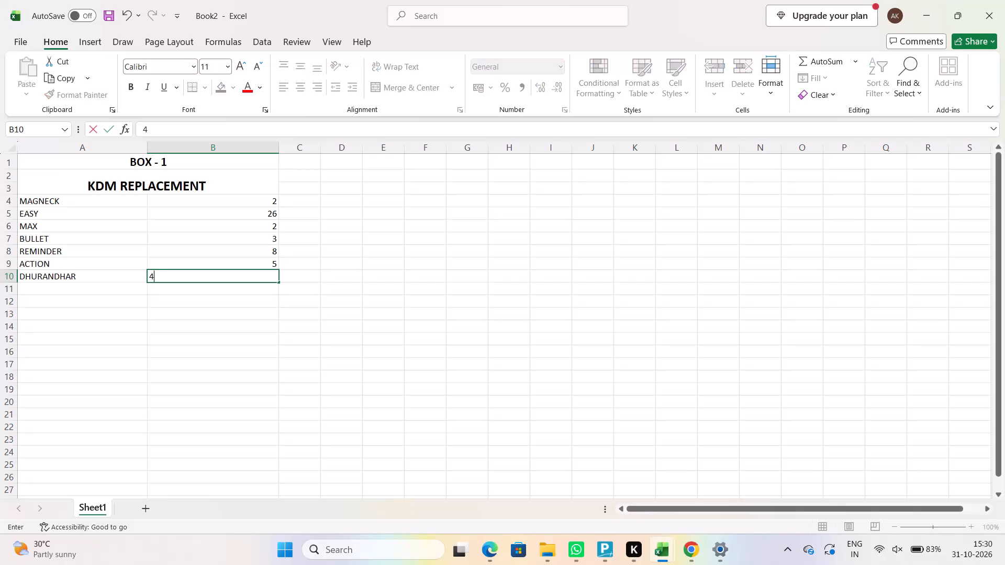
key("Left")
key("Down")
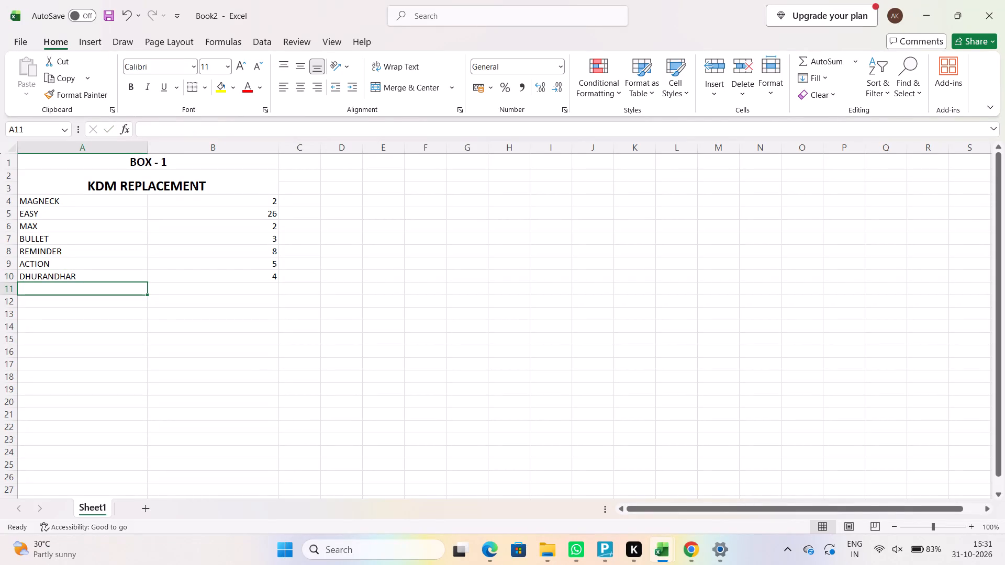
Enter the eighth list row with SLICEBAND in A11 and 2 in B11.
type("SLICE")
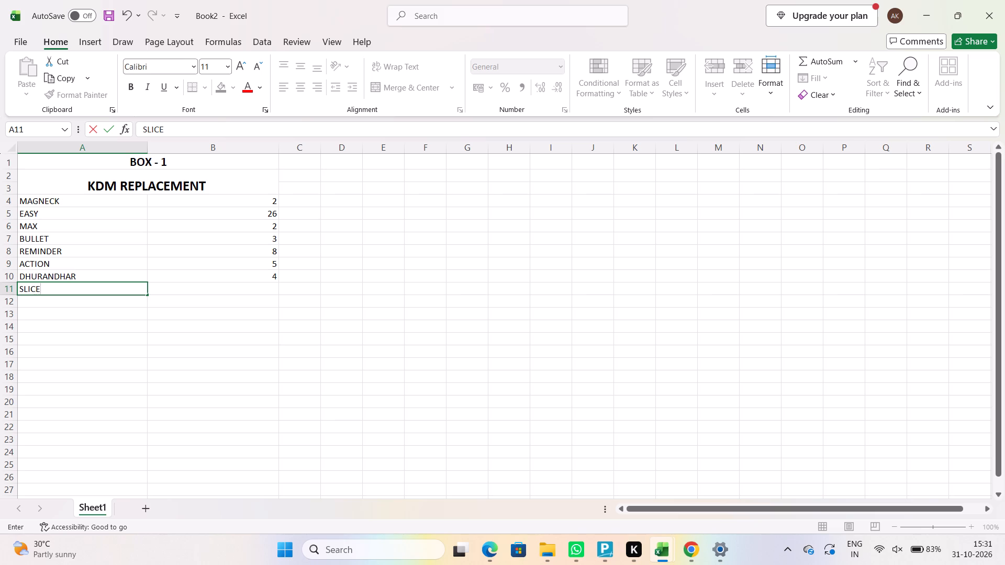
type("BAND")
key("Right")
key("2")
key("Left")
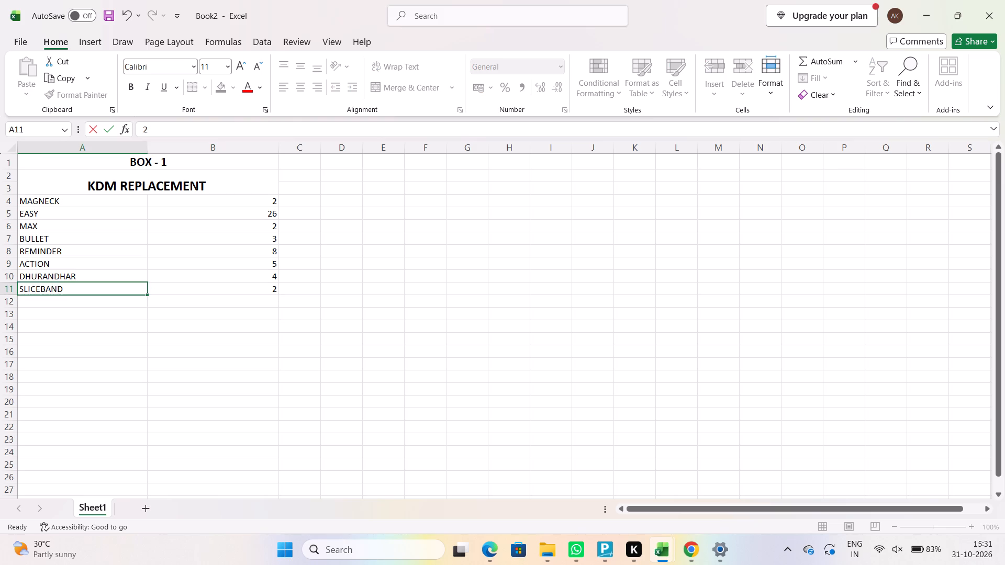
key("Down")
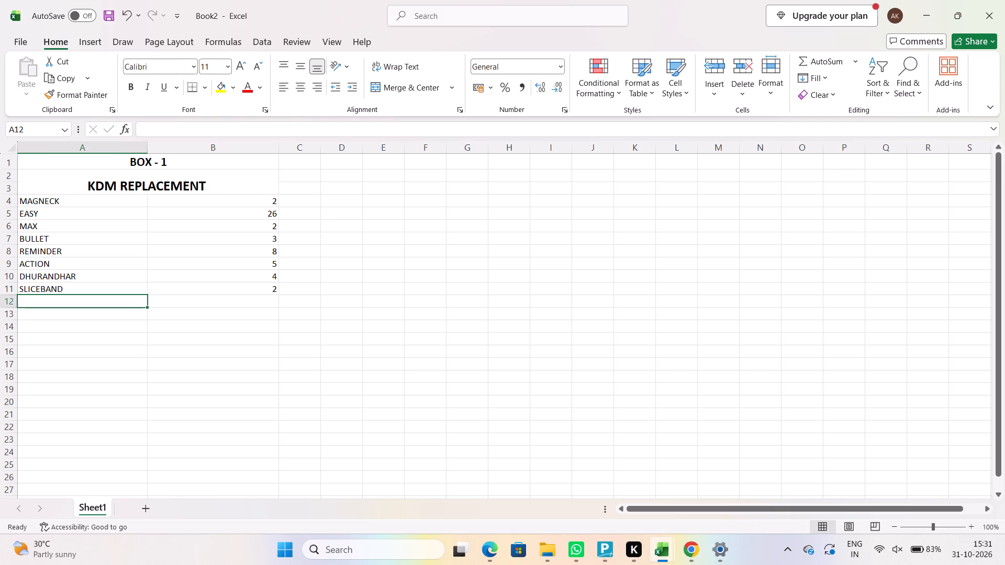
Enter the ninth list row with ELECTRO in A12 and 2 in B12.
type("EL")
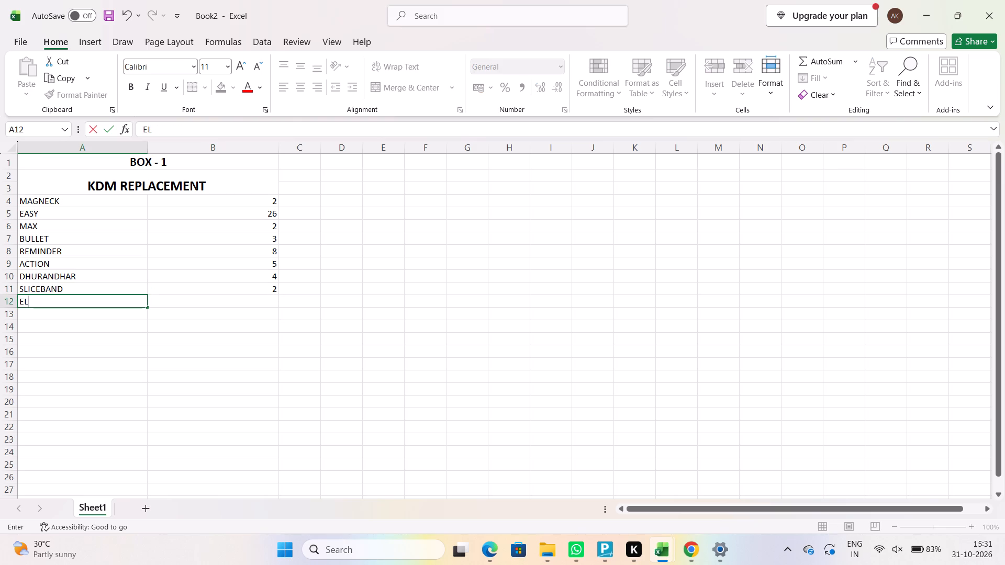
key("e")
type("CTRO")
key("Right")
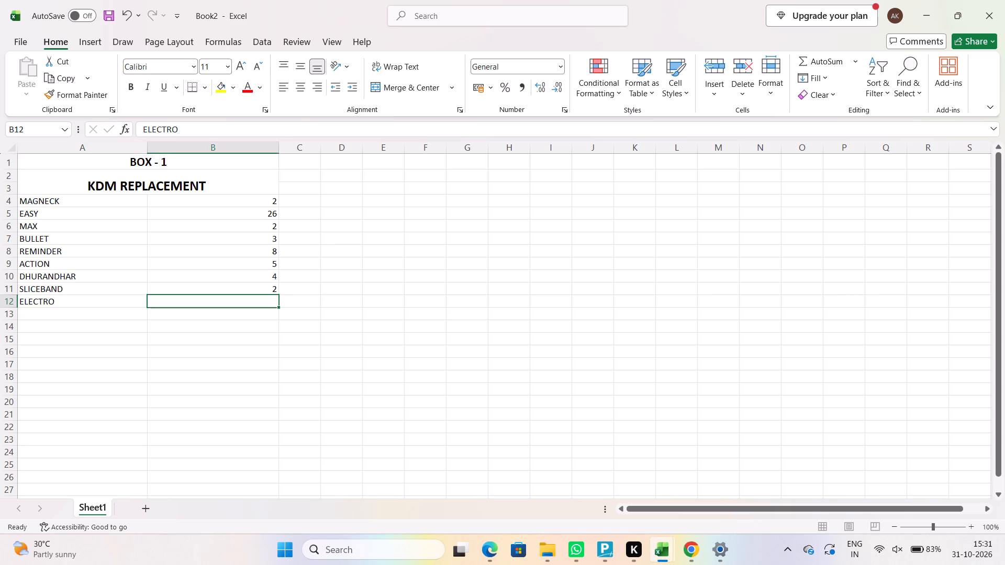
key("2")
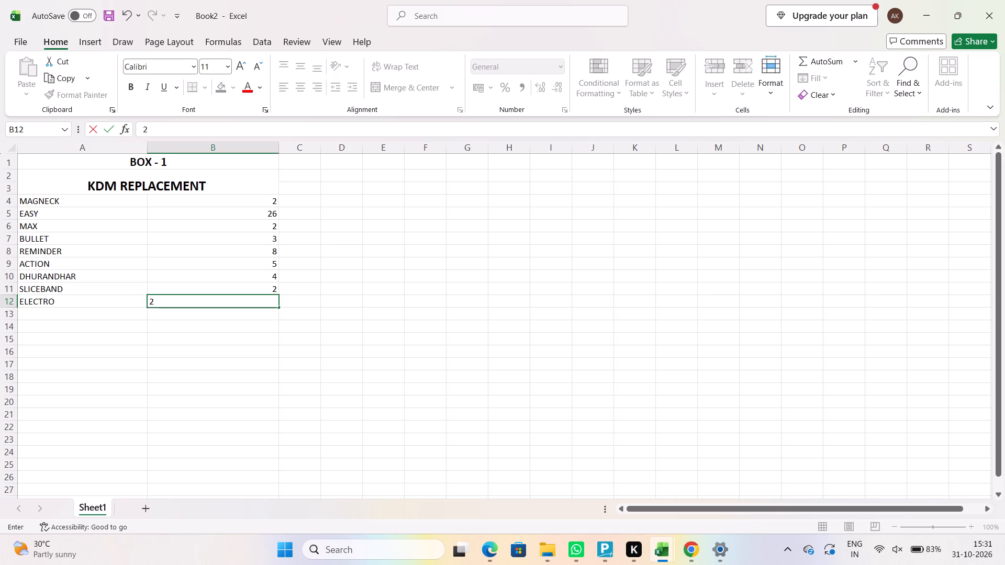
key("Left")
key("Down")
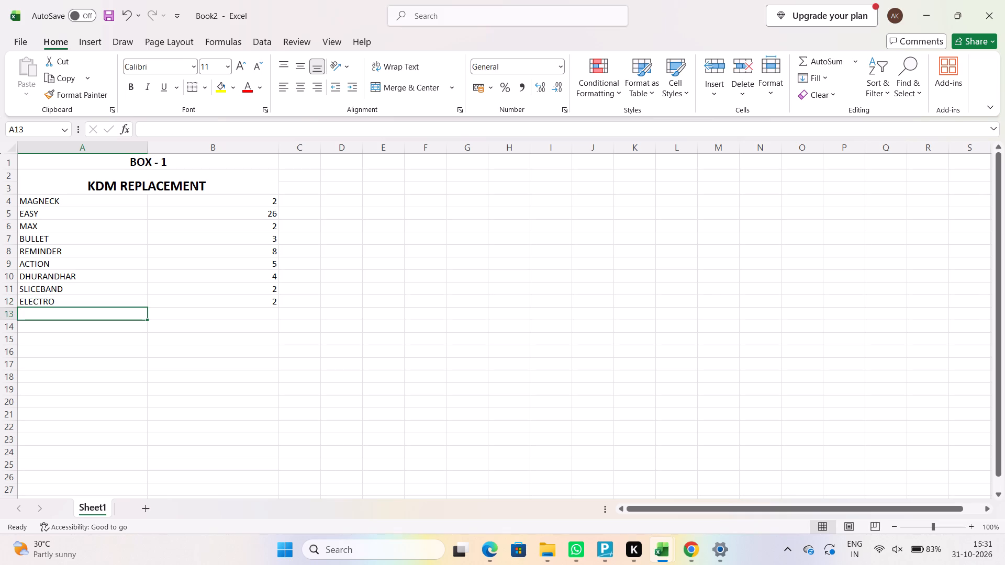
Enter the tenth list row with KGF 2 in A13 and 1 in B13.
type("KGF")
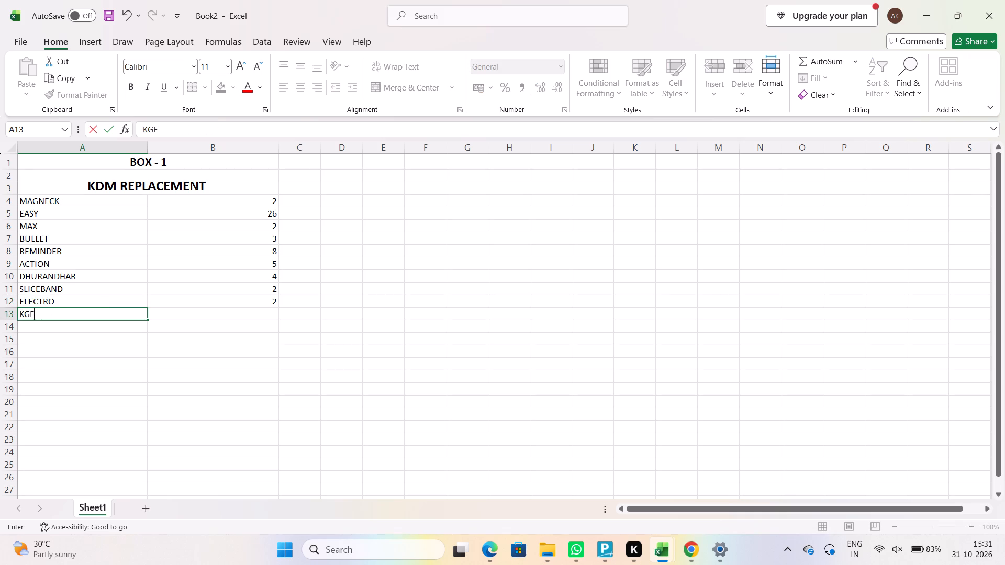
key("space")
type("2")
key("Right")
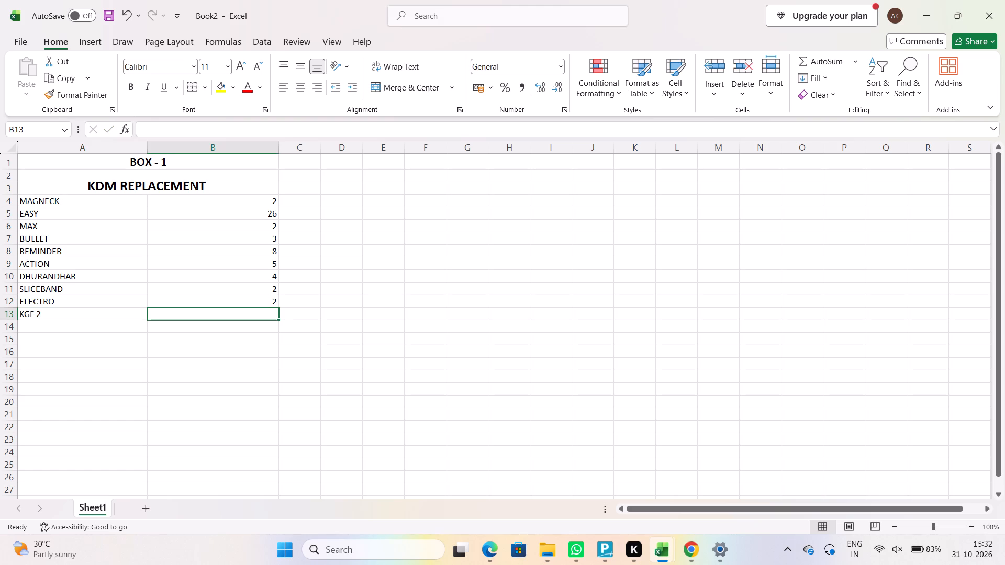
key("1")
key("Left")
key("Down")
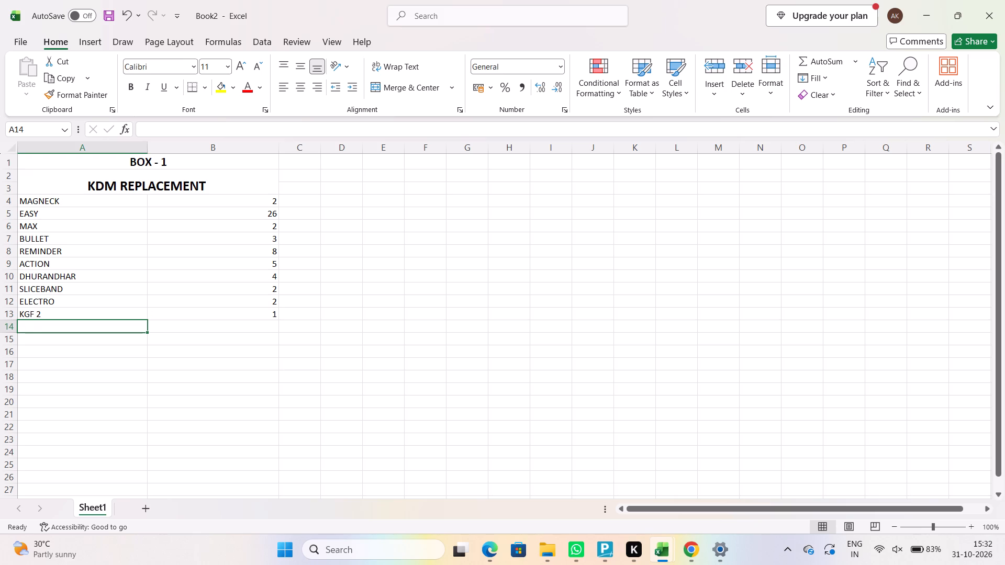
Enter the eleventh list row with COOLBAND in A14 and 1 in B14.
type("COOL")
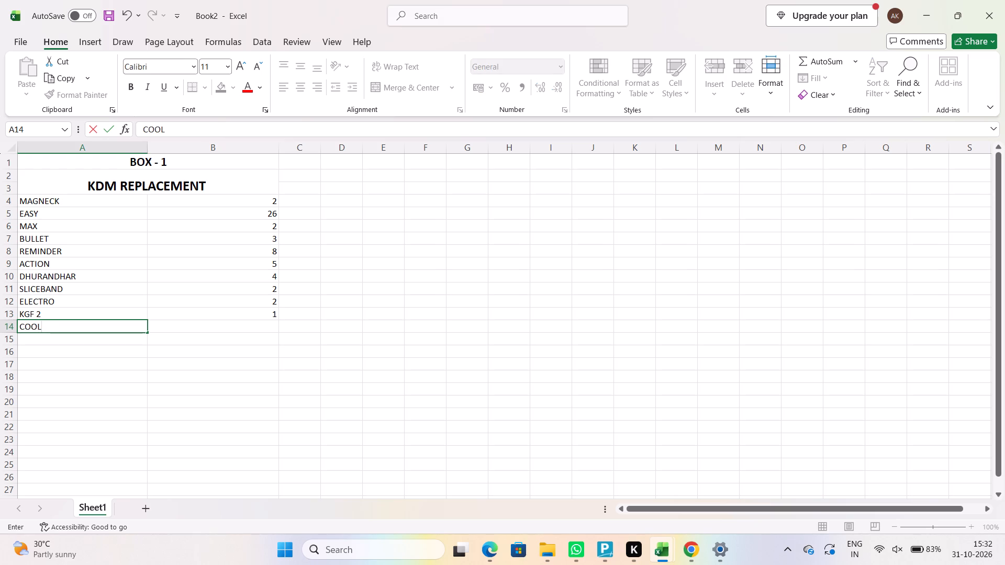
type("BAND")
key("Right")
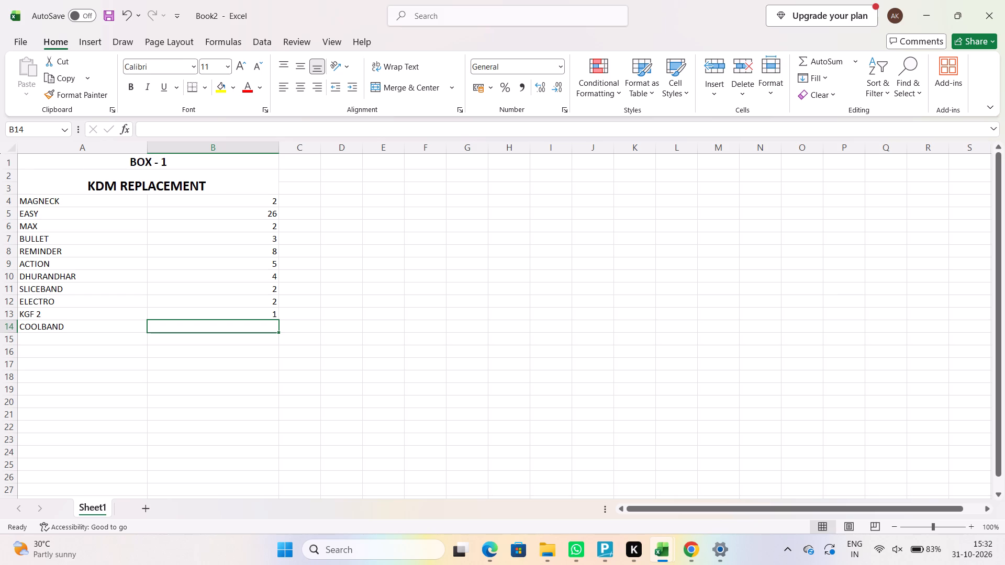
key("1")
key("Left")
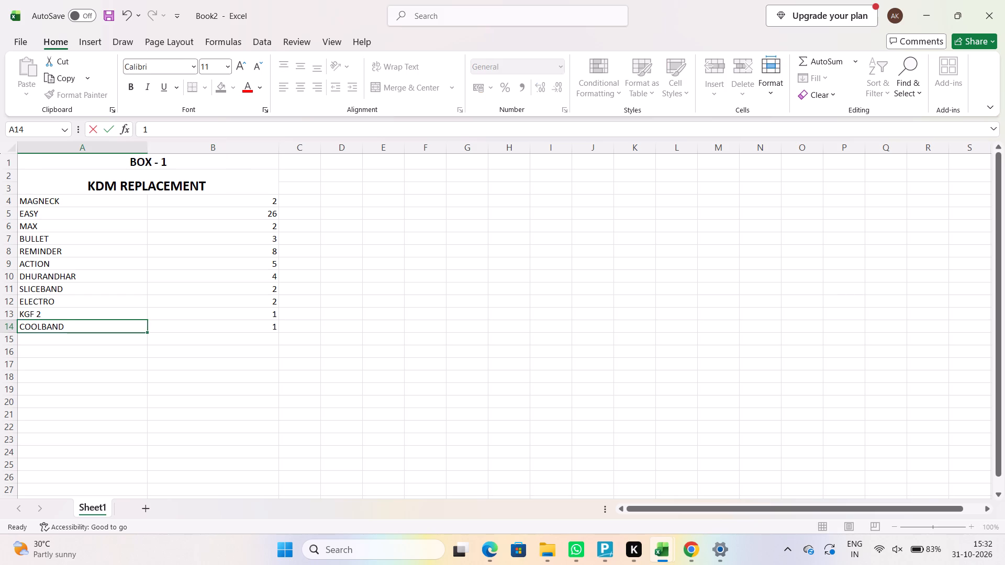
key("Down")
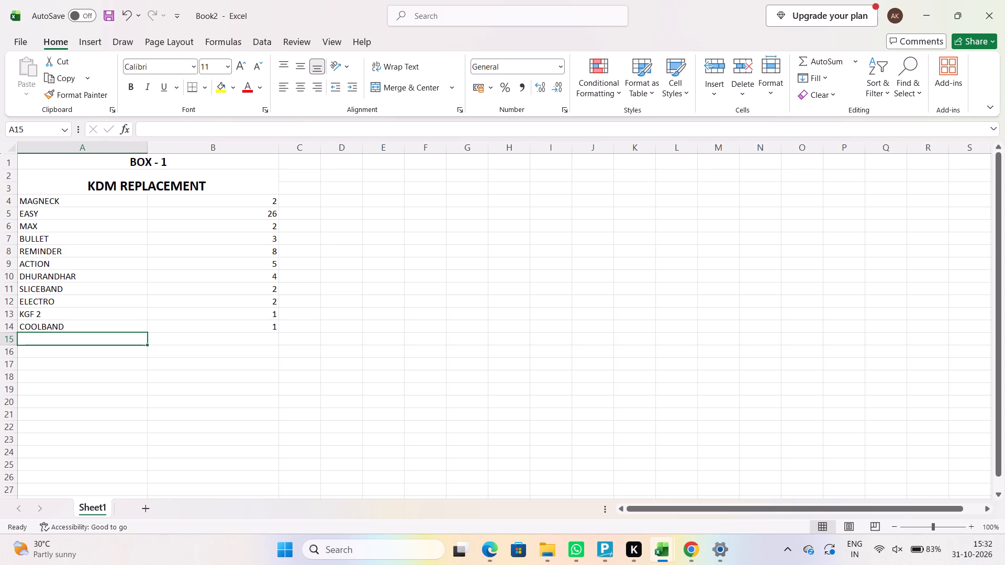
Enter the twelfth list row with KGF in A15, without the autocompleted 2, and 7 in B15.
type("KGF")
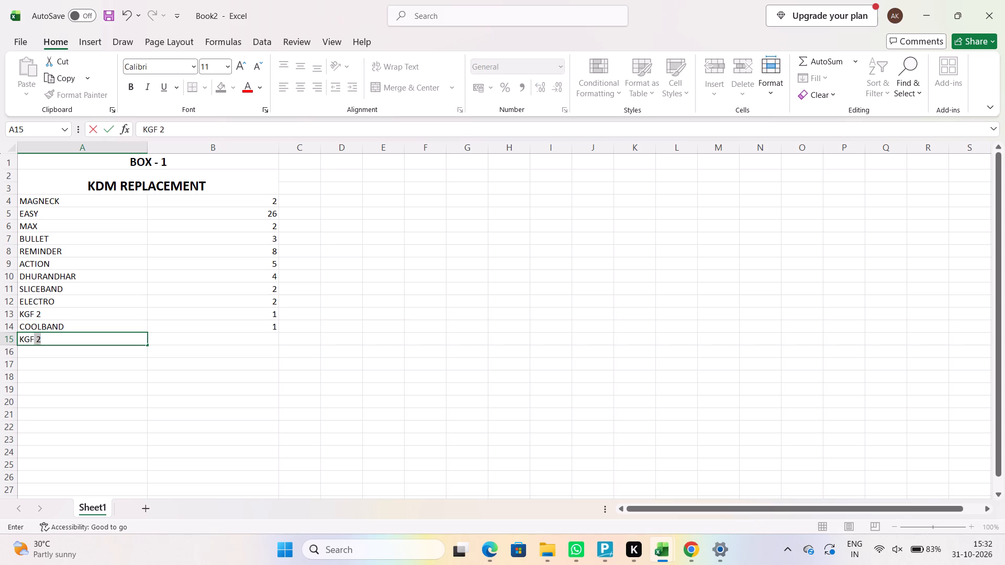
key("space")
key("BackSpace")
key("Right")
key("7")
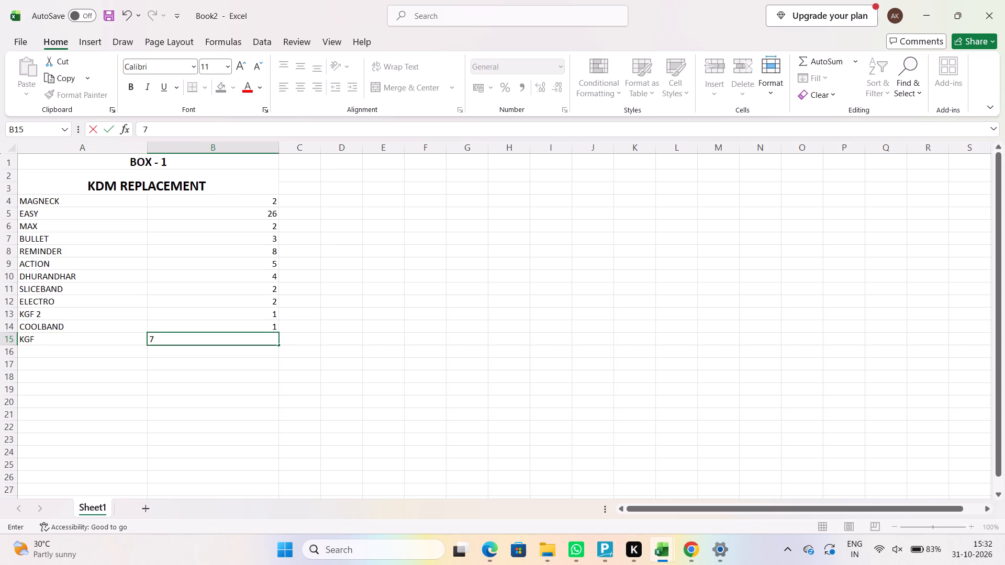
key("Left")
key("Down")
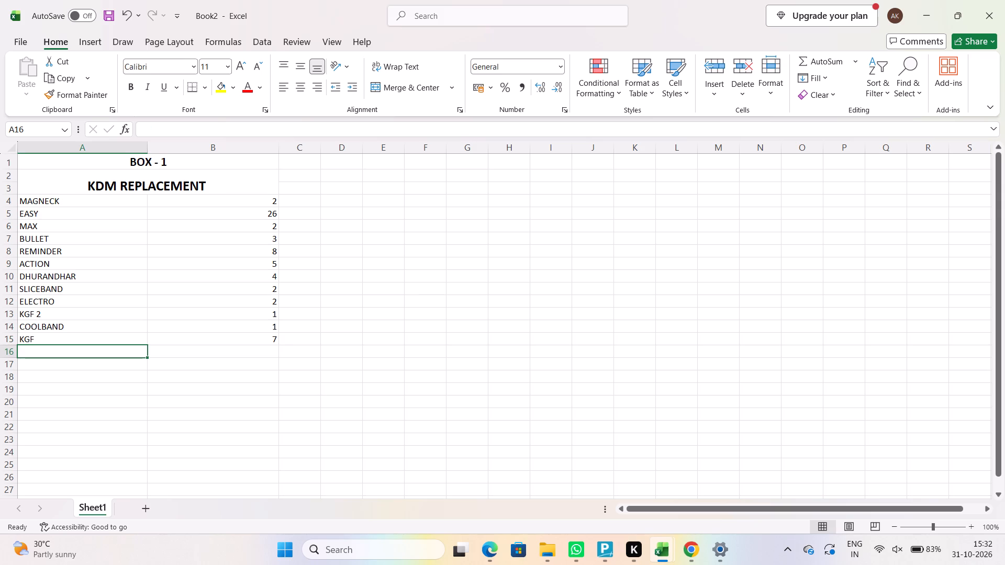
Enter the thirteenth list row with EON in A16 and 1 in B16.
type("EON")
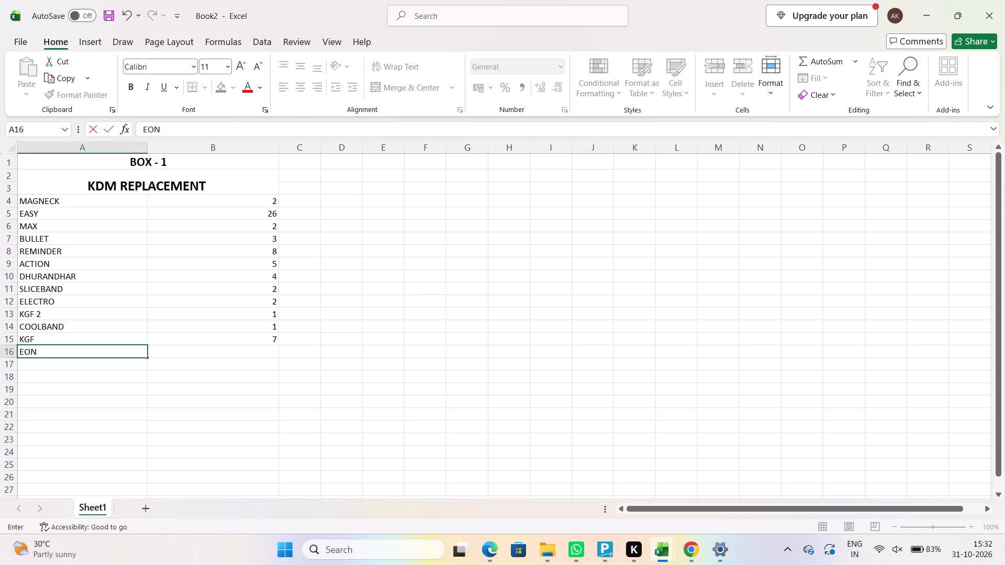
key("Right")
key("1")
key("Left")
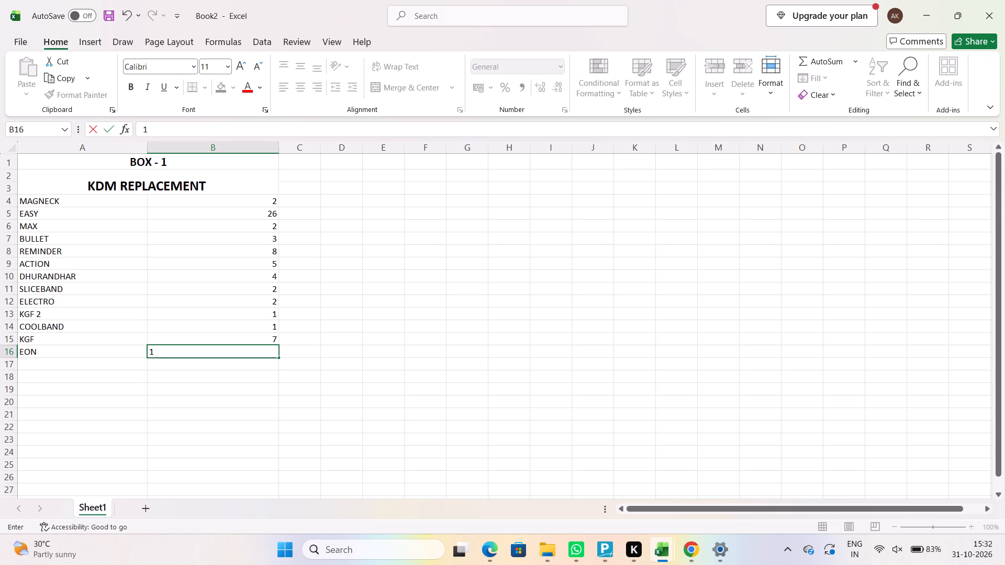
key("Down")
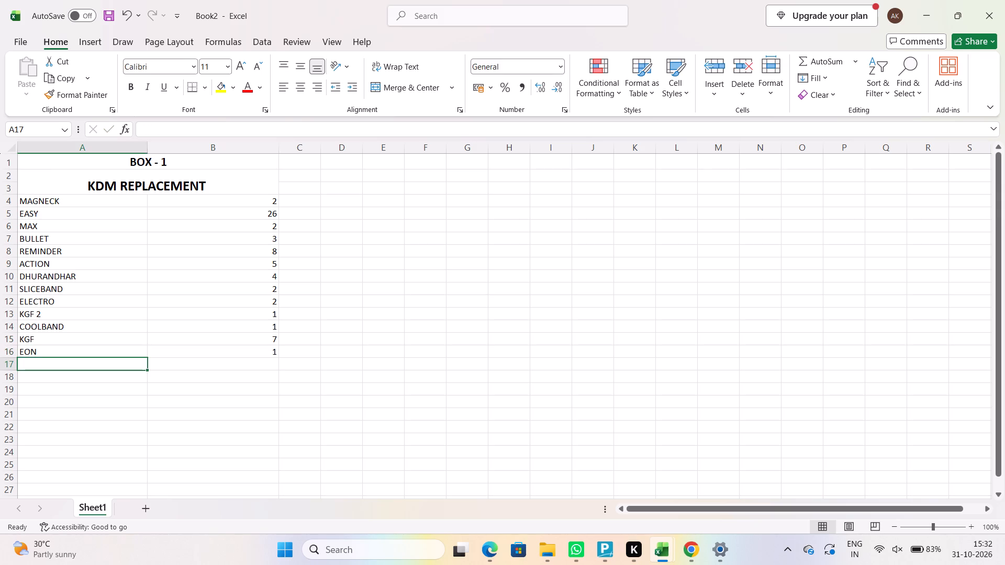
Enter the fourteenth list row with SPECTRA in A17 and 3 in B17.
type("SPECTRA")
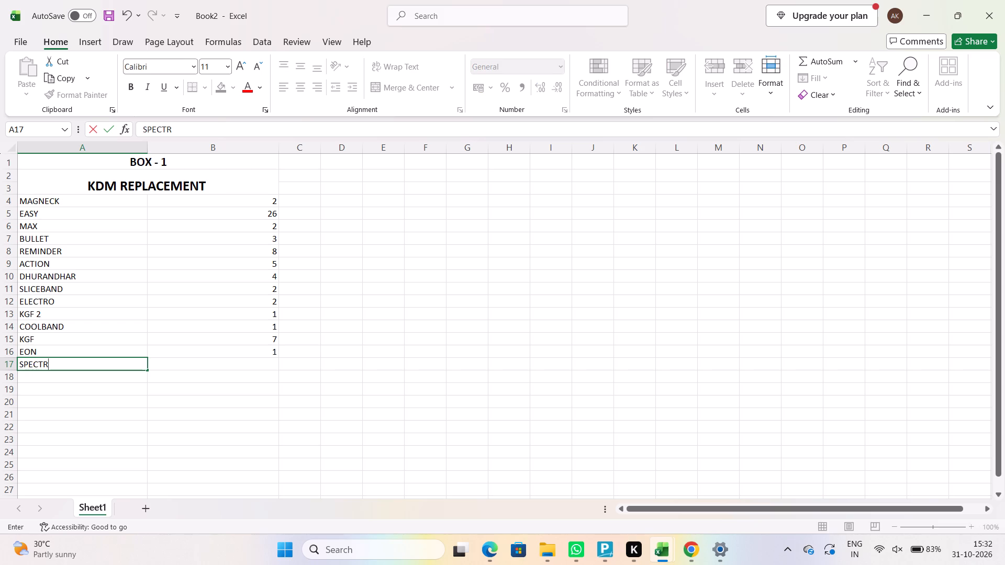
key("Right")
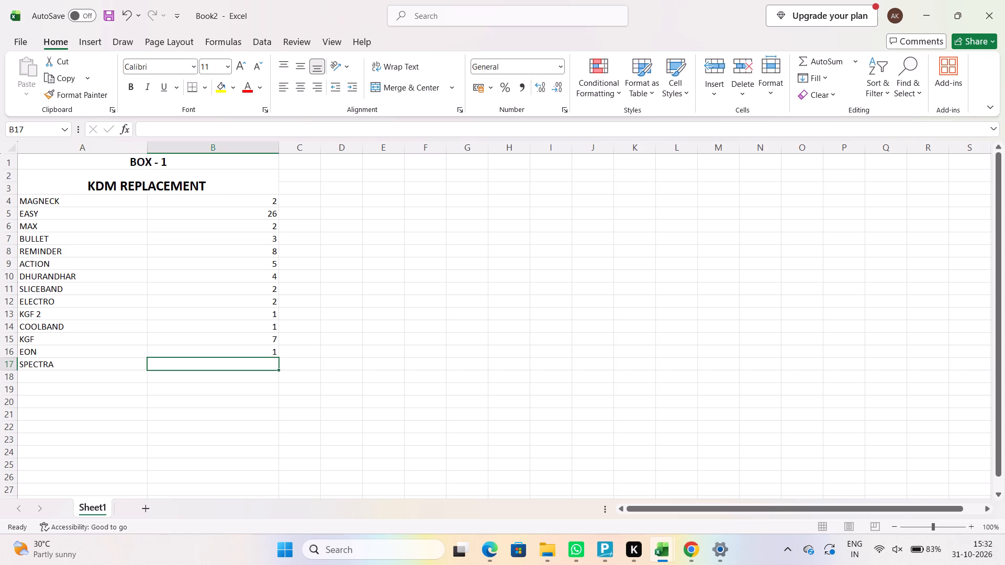
key("3")
key("Left")
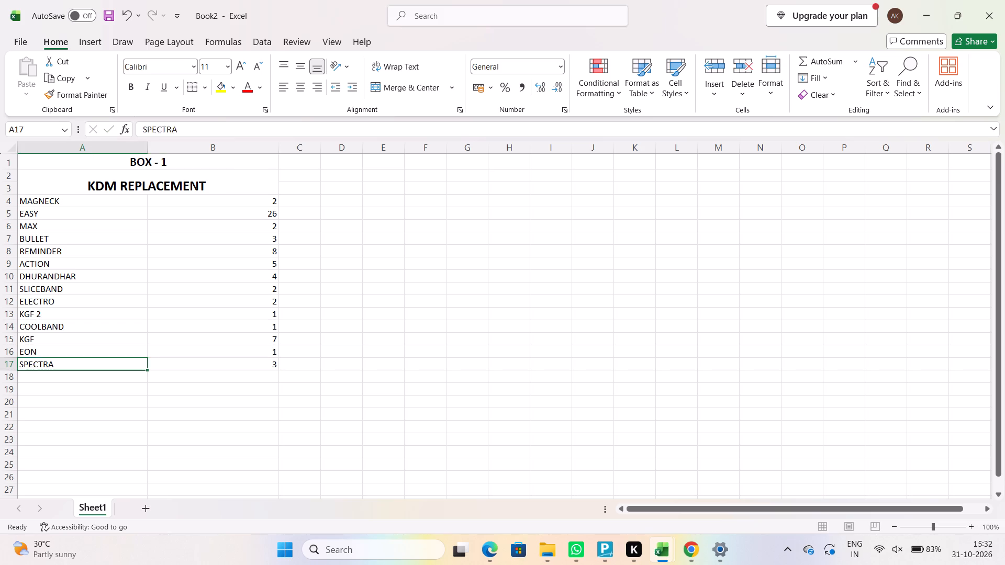
key("Down")
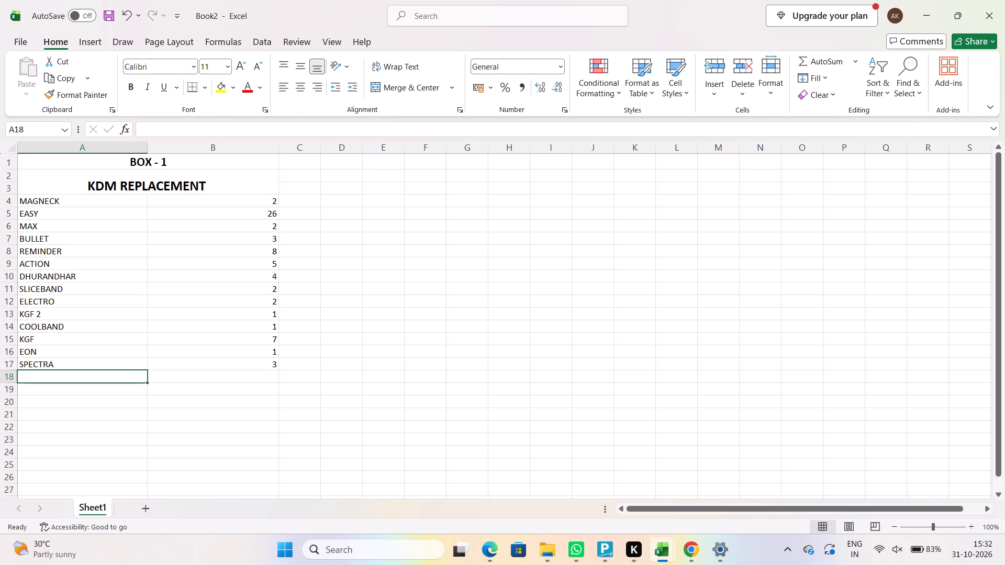
Enter the fifteenth list row with MASK in A18 and 2 in B18.
type("MASK")
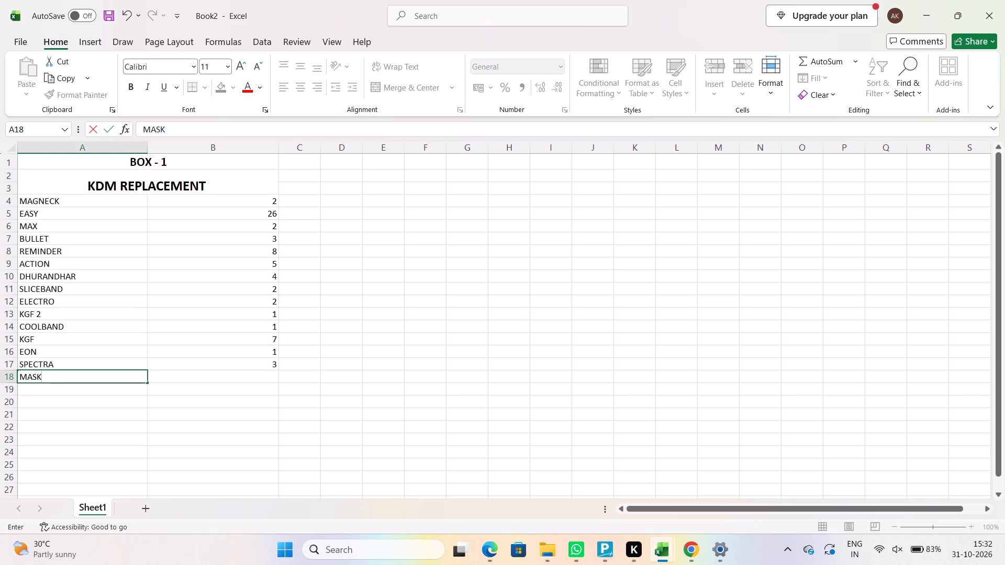
key("Right")
key("2")
key("Left")
key("Down")
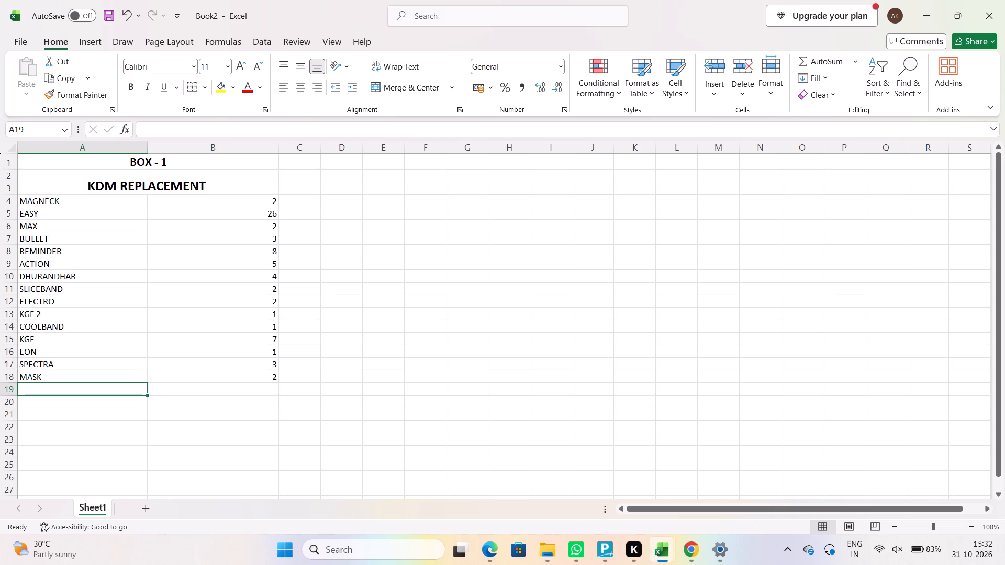
Enter the sixteenth list row with LOGIN in A19 and 1 in B19.
type("LO")
type("GIN")
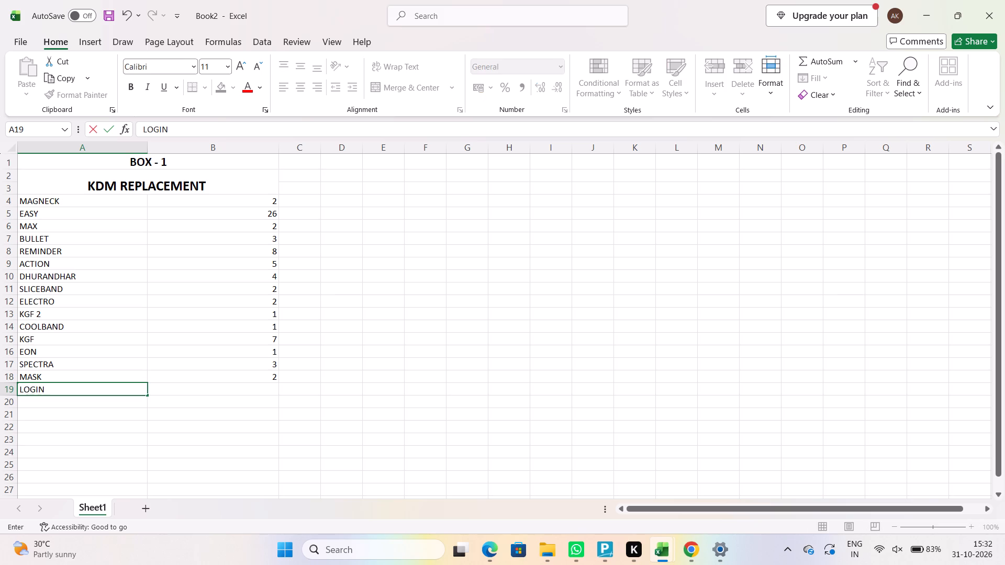
key("Right")
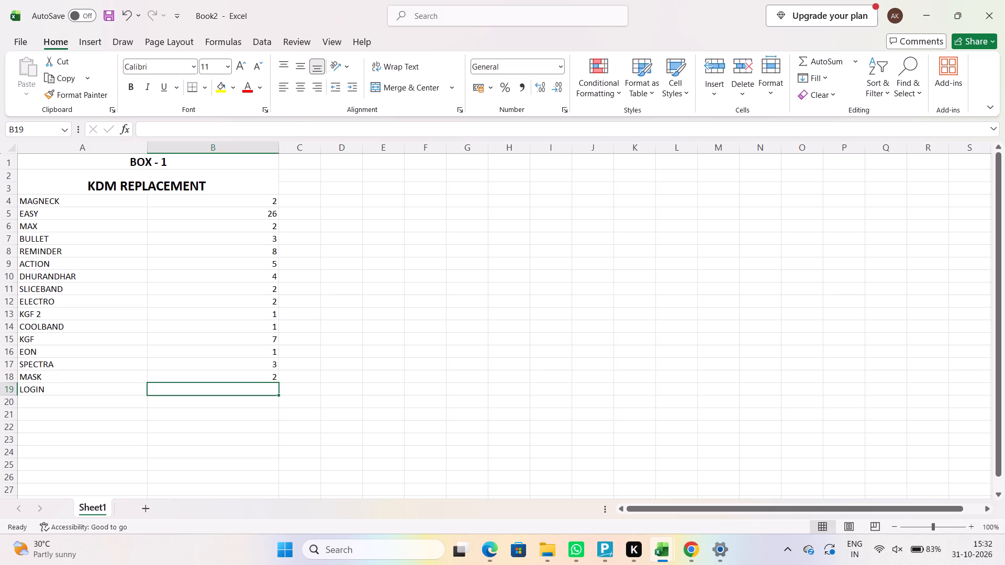
key("1")
key("Left")
key("Down")
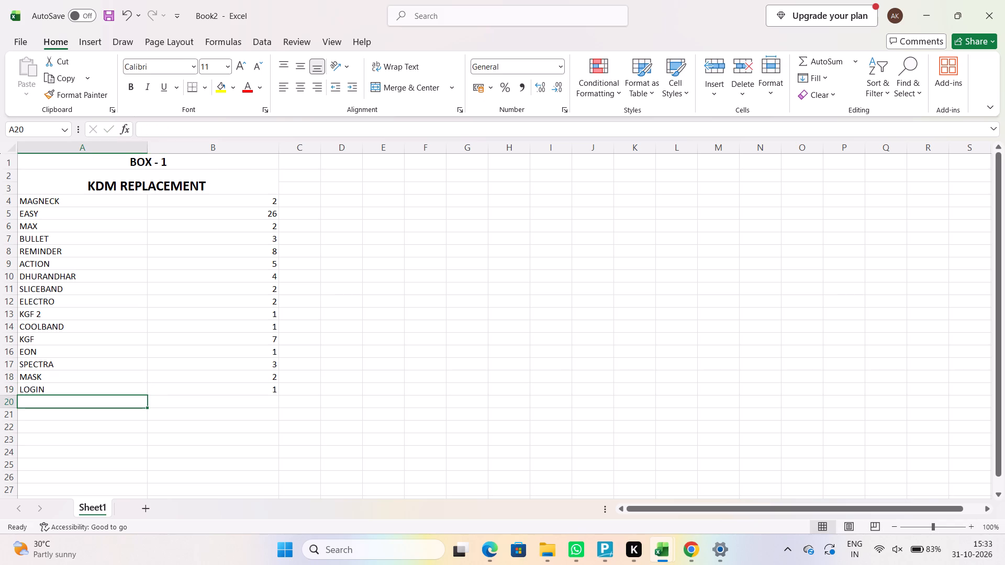
Enter the seventeenth list row with 24 X 7 in A20 and 4 in B20.
type("24")
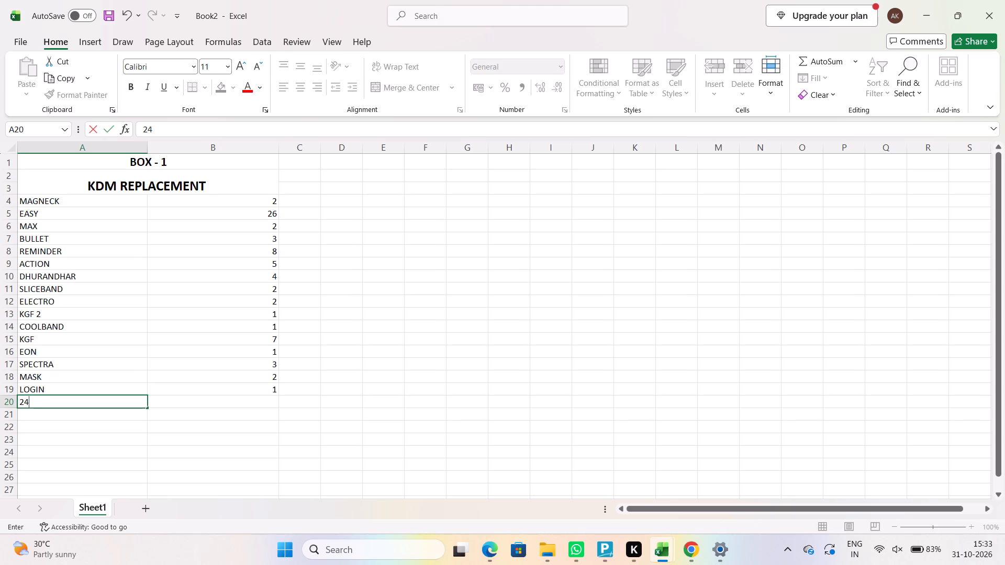
key("space")
type("X")
key("space")
type("7")
key("space")
key("Right")
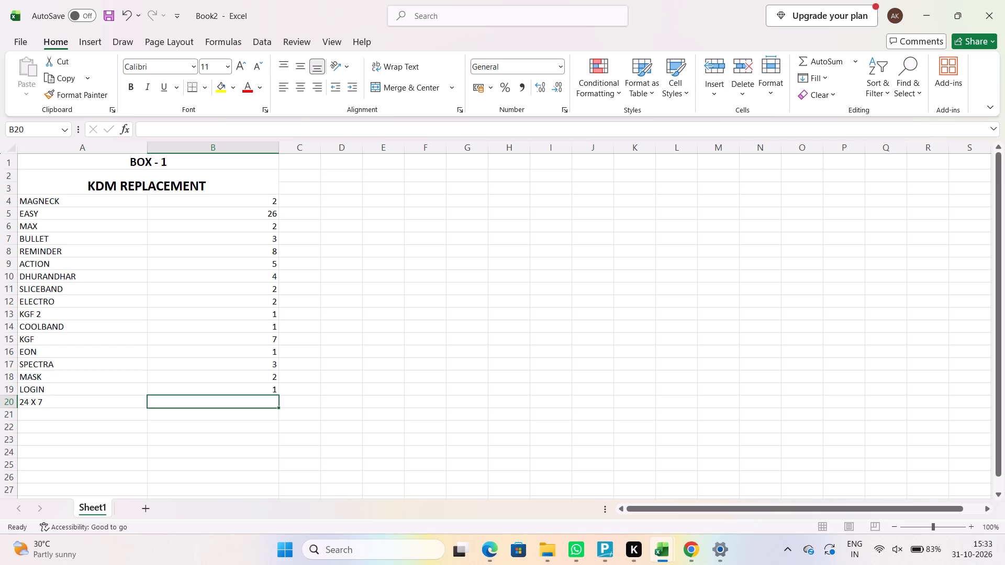
key("4")
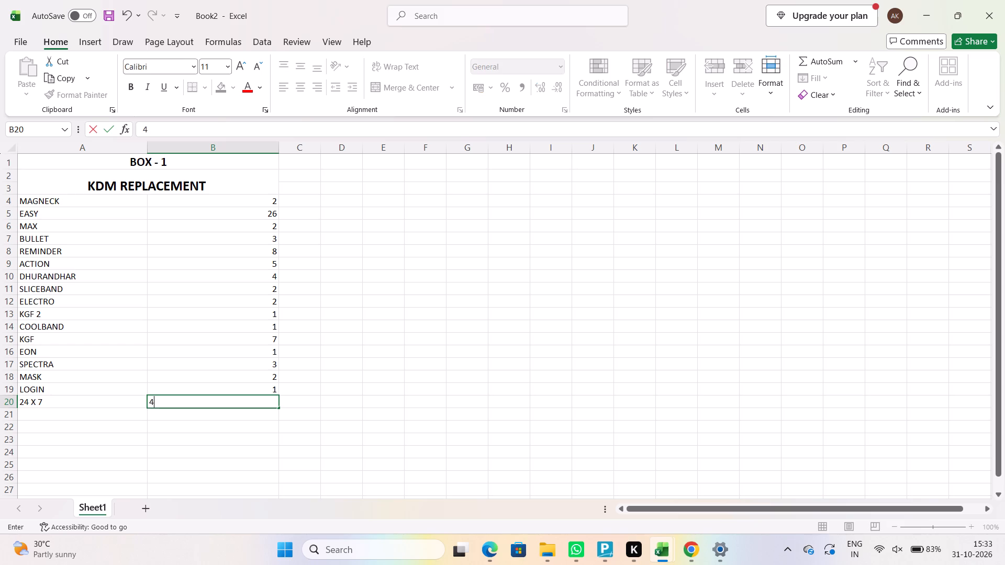
key("Left")
key("Down")
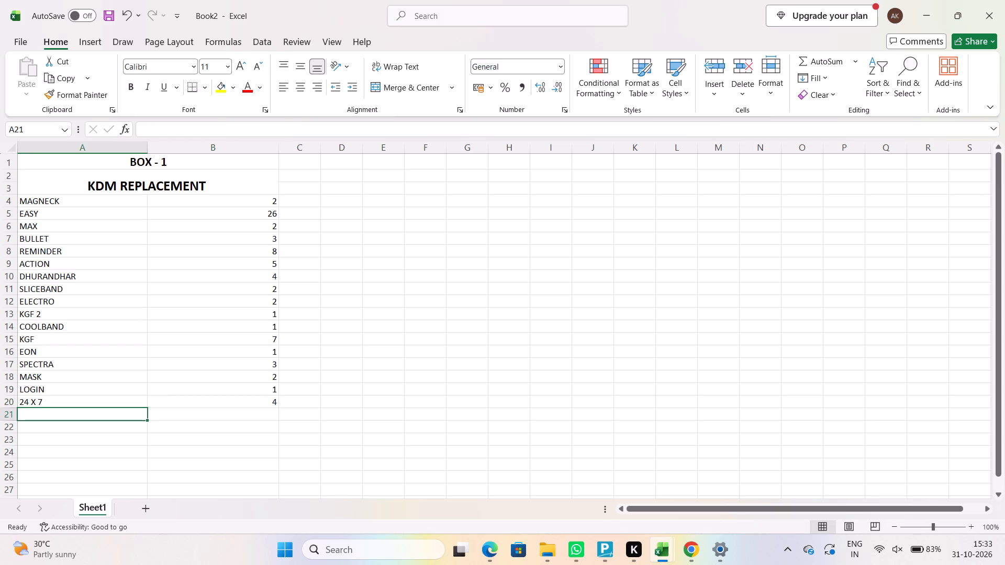
Enter the eighteenth list row with STRIPE BAND in A21 and 4 in B21.
type("STRIPE")
key("space")
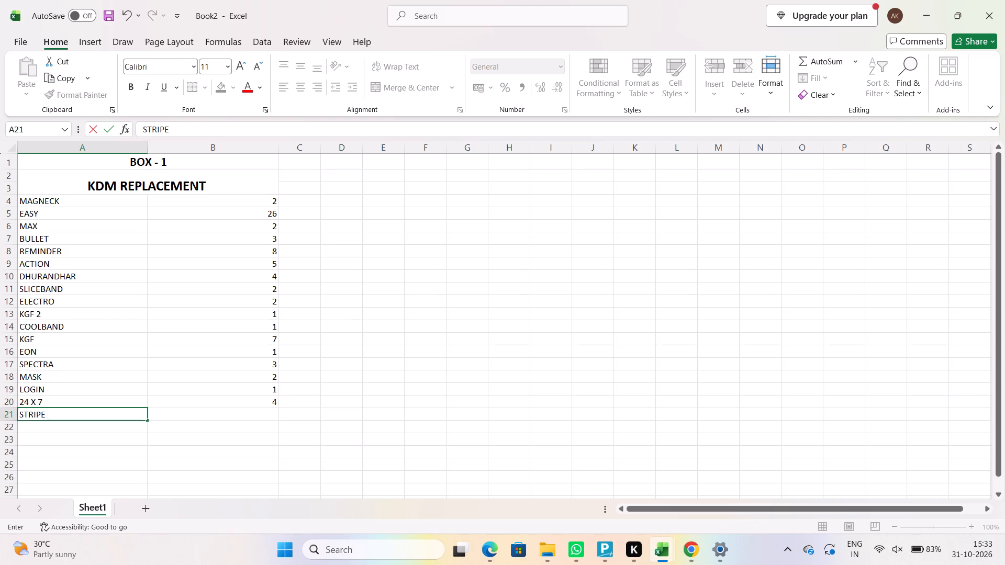
type("BAND")
key("Right")
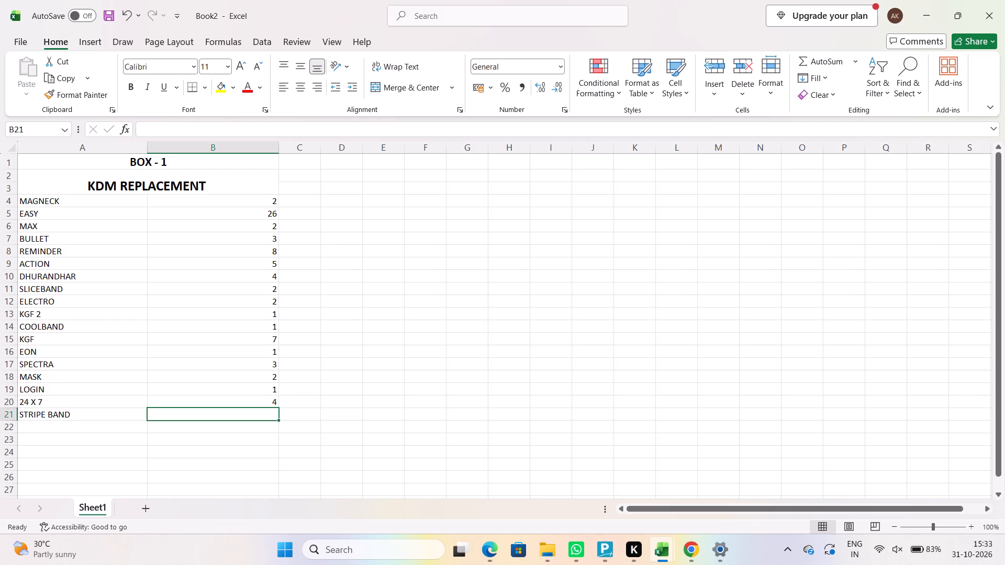
key("4")
key("Left")
key("Down")
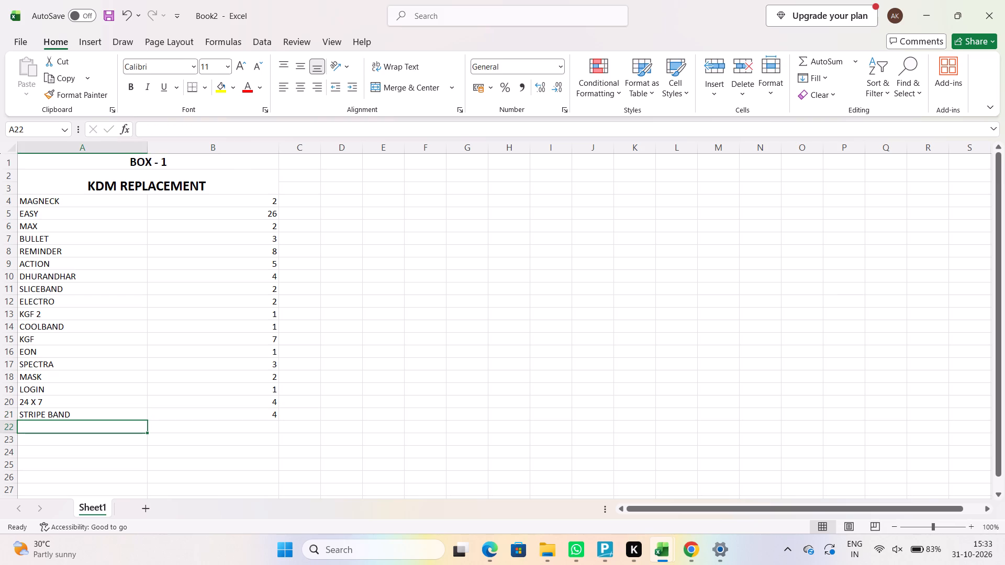
Enter the nineteenth list row with TOUCH BAND in A22 and 3 in B22.
type("TOUCH BAND")
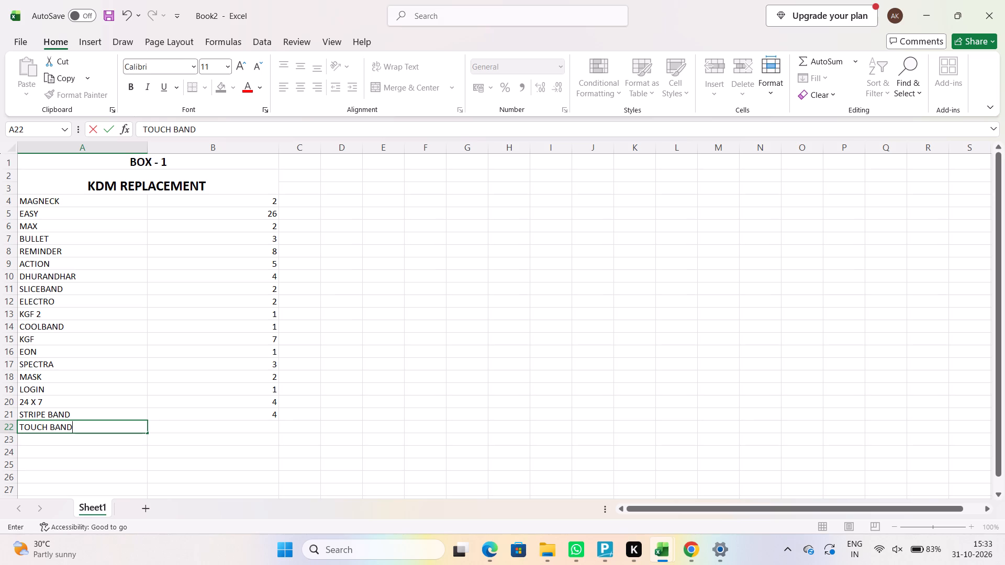
key("Right")
key("3")
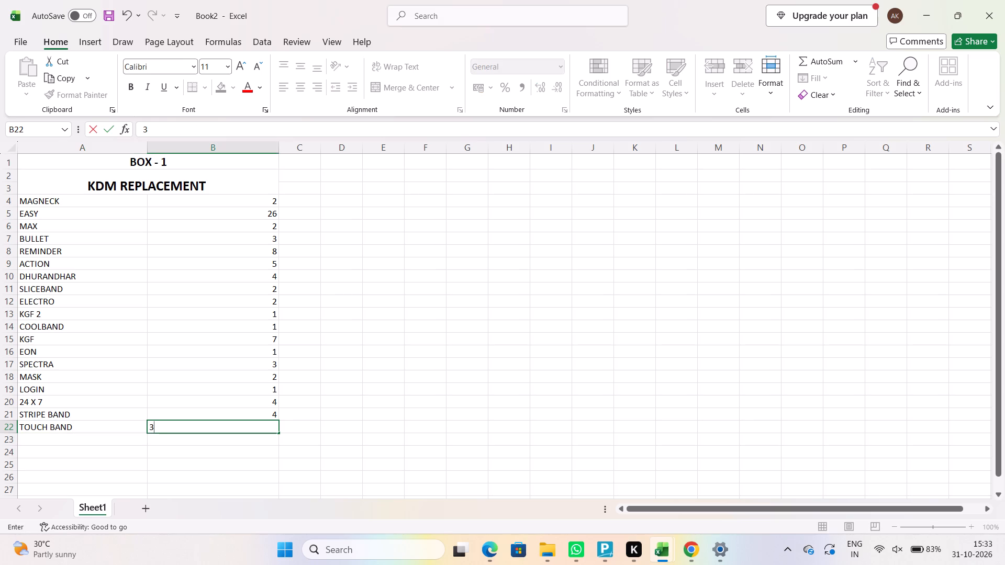
key("Left")
key("Down")
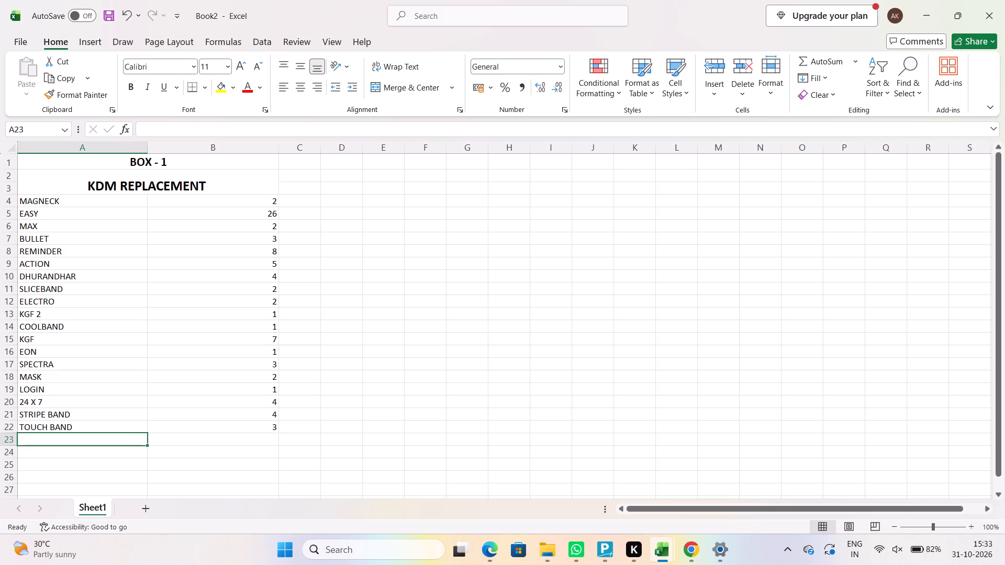
Enter the twentieth list row with ACOUSTIC in A23 and 6 in B23.
type("ACOUS")
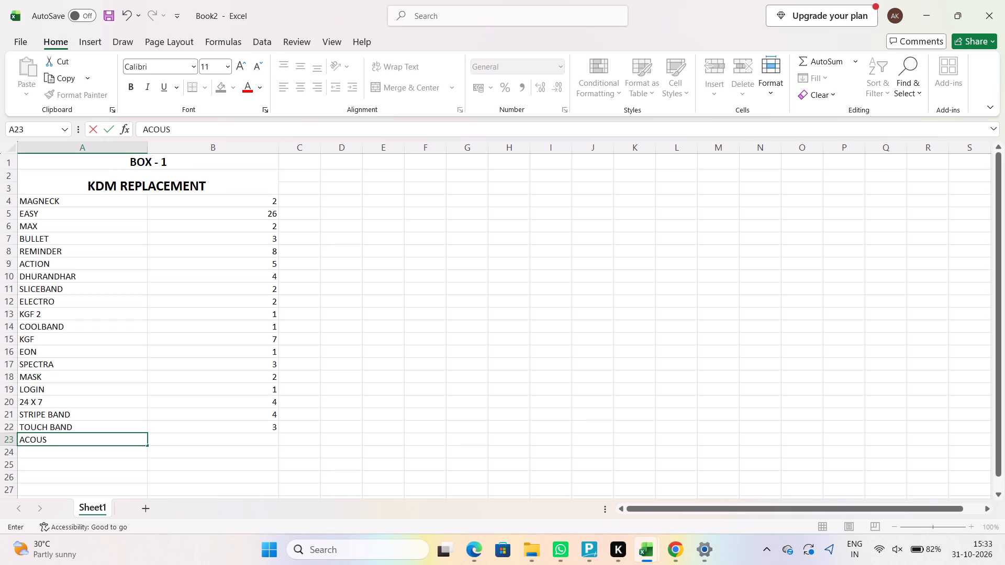
type("TIC")
key("Right")
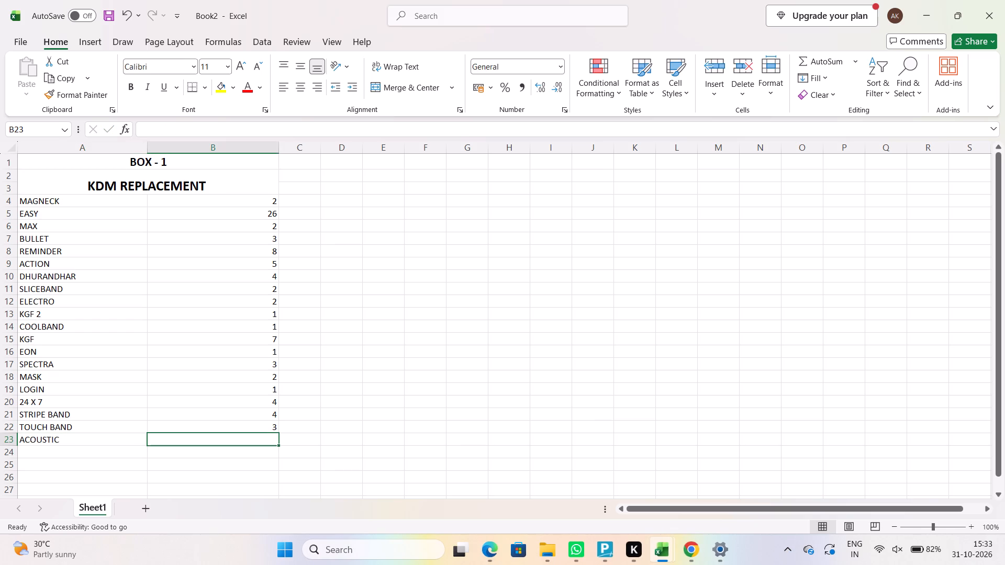
key("6")
key("Left")
key("Down")
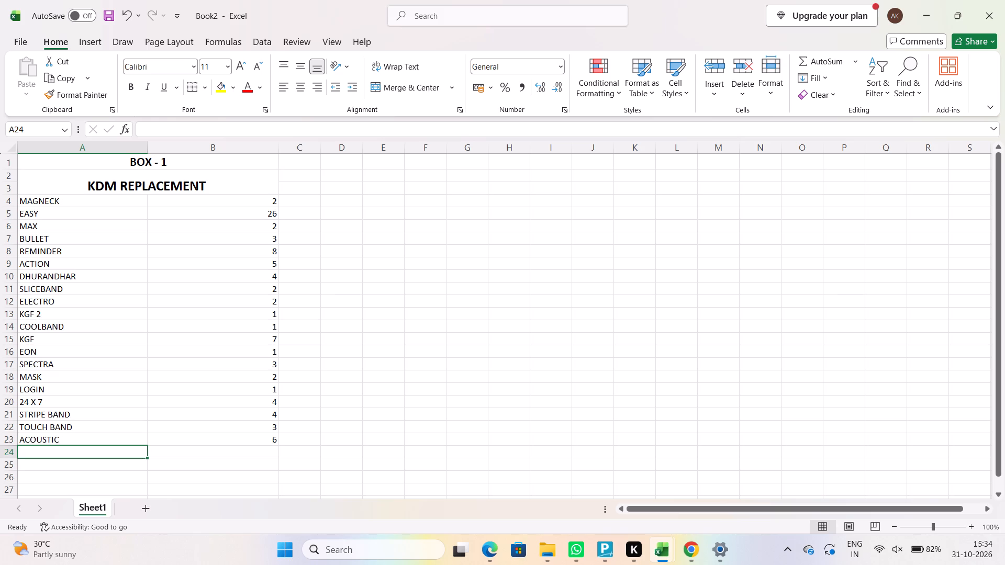
Enter the twenty-first list row with EVERGREEN in A24 and 1 in B24.
key("e")
type("VER")
type("GREE")
type("N")
key("space")
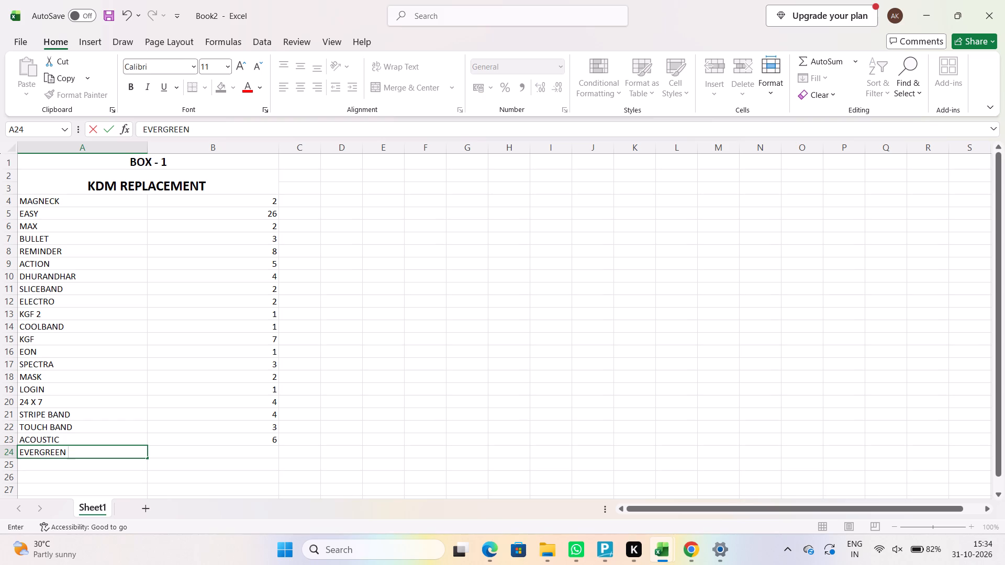
key("Right")
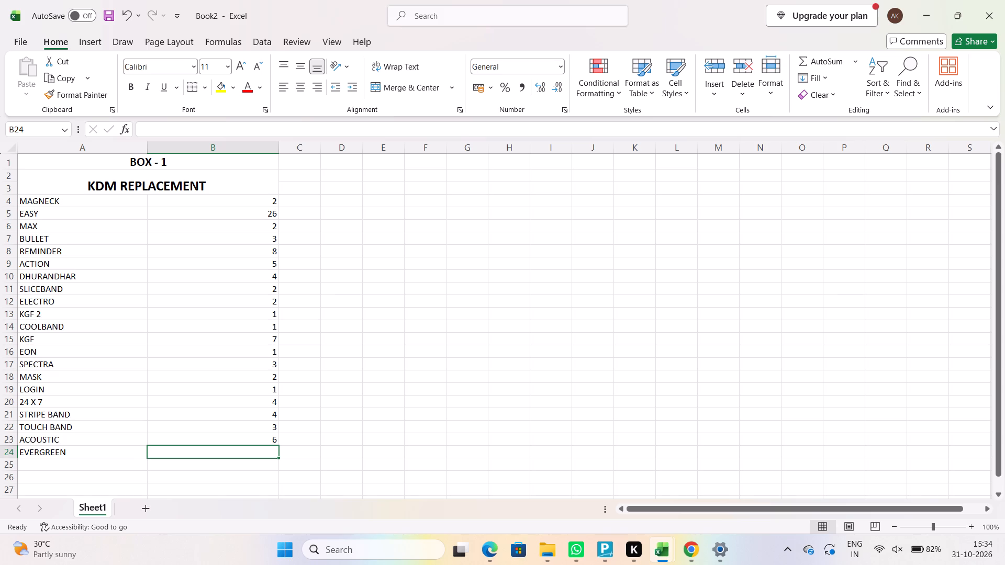
key("1")
key("Left")
key("Down")
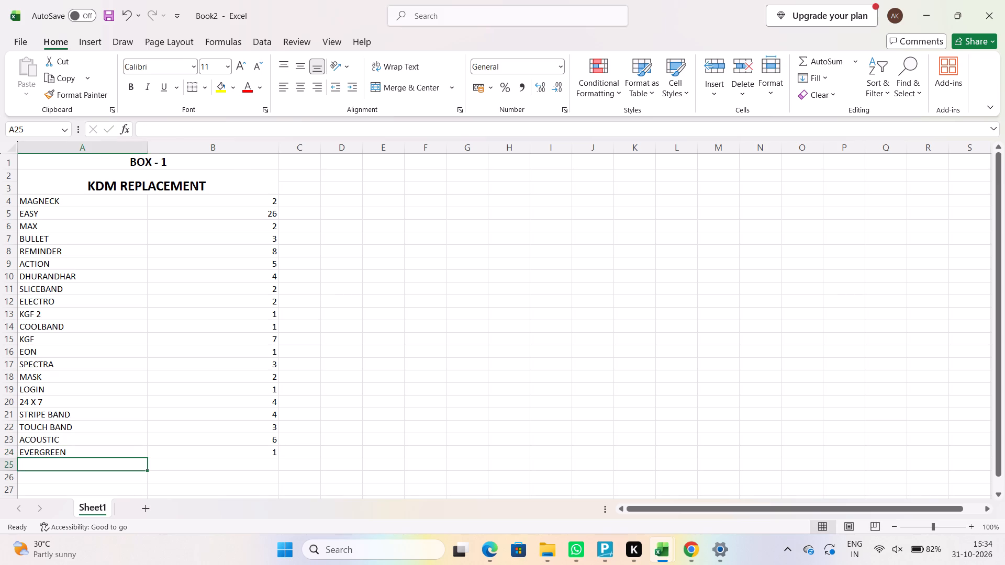
Enter the twenty-second list row with GLAMOUR in A25 and 1 in B25.
scroll(110, 200, "down", 3)
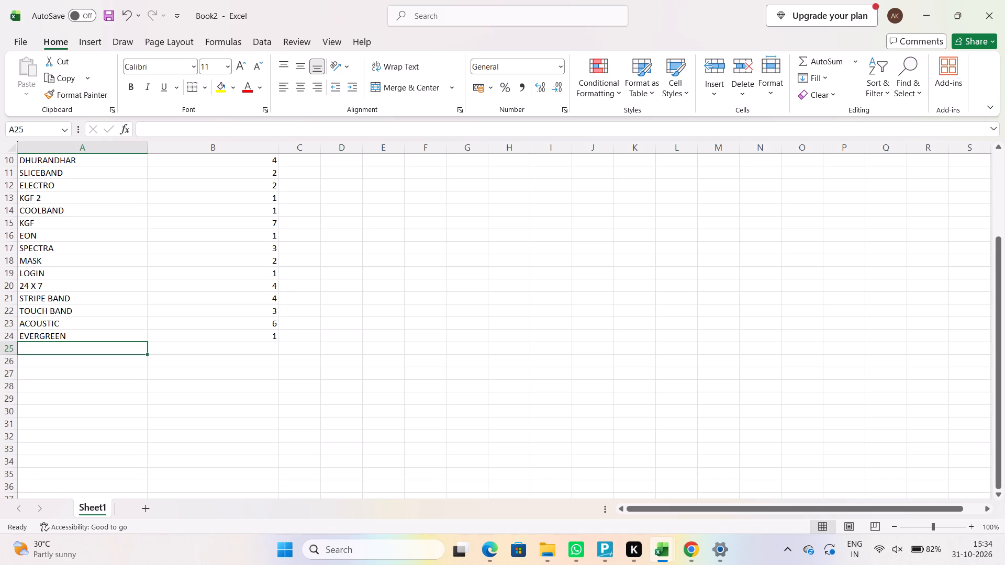
type("GLAMOUR")
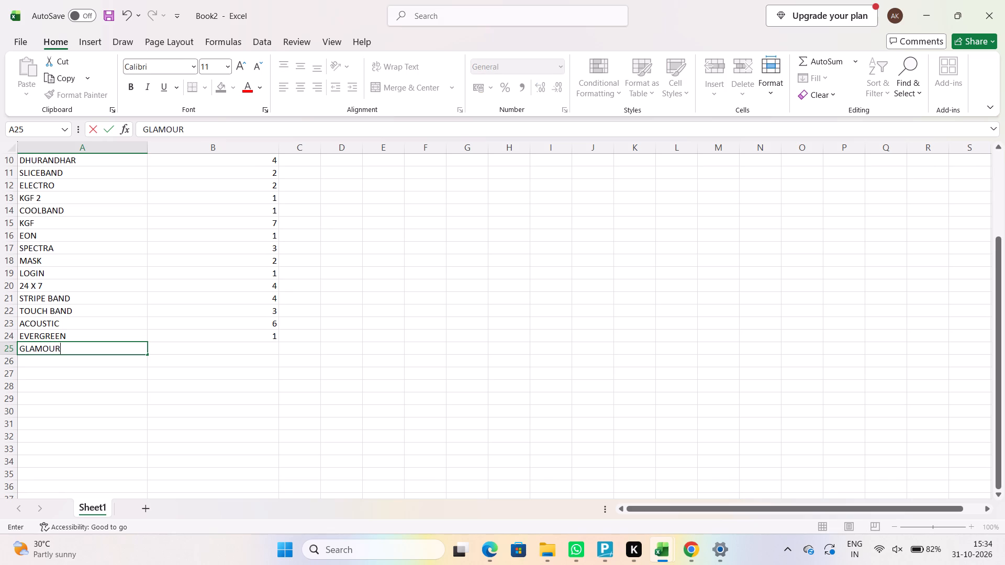
key("Right")
key("1")
key("Left")
key("Down")
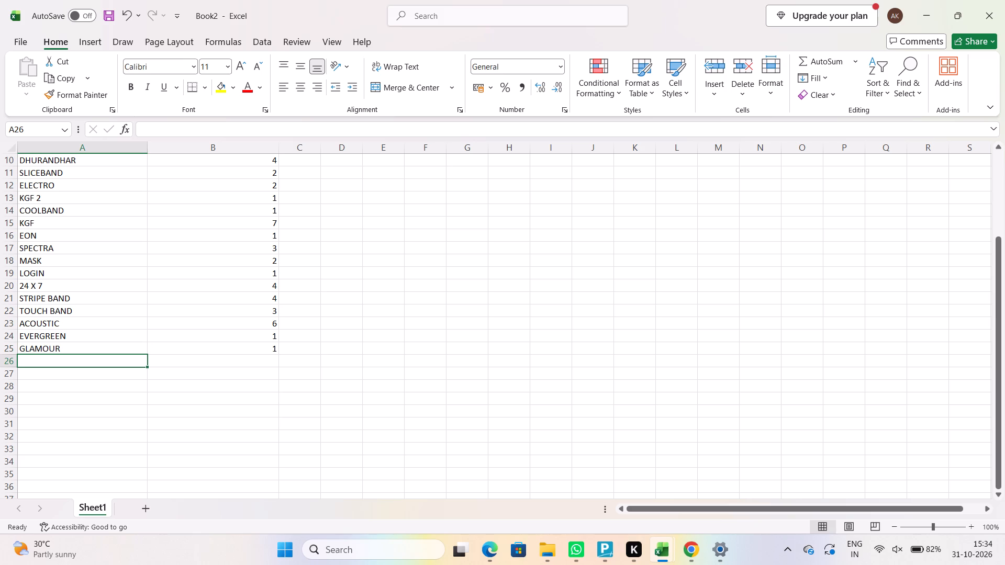
Enter the twenty-third list row with BLACK PODS in A26 and 2 in B26.
type("BLACK")
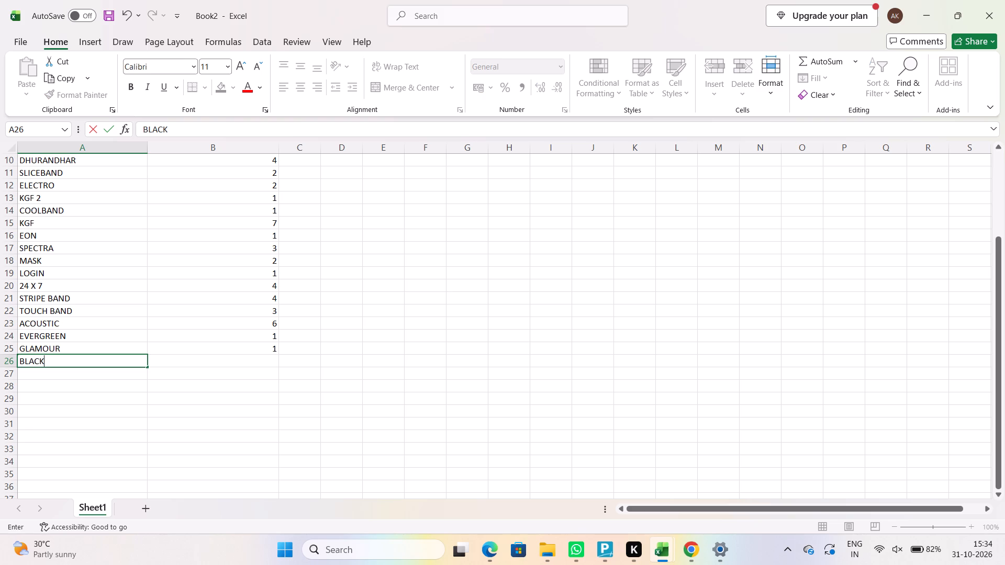
key("space")
type("PODS")
key("Right")
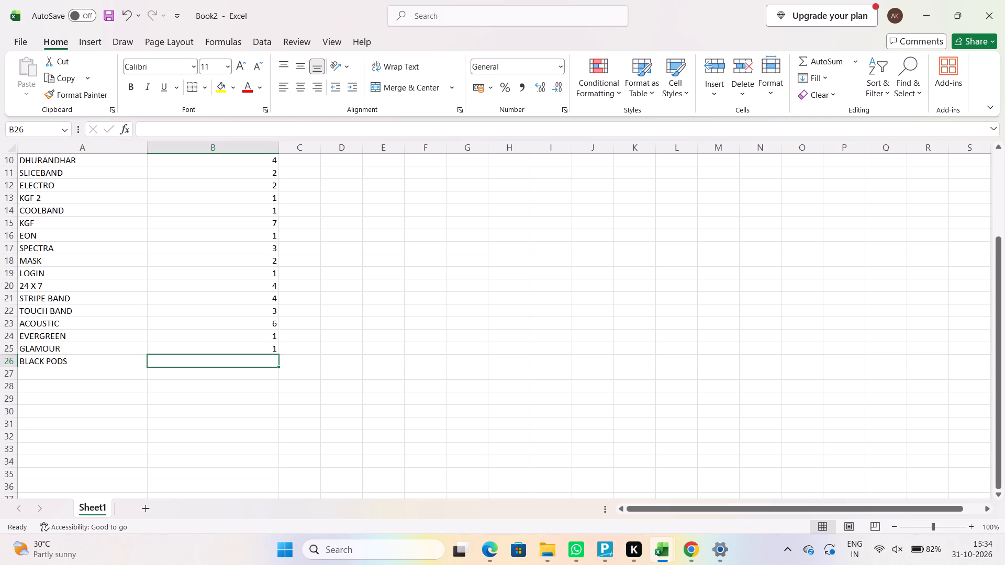
key("2")
key("Left")
key("Down")
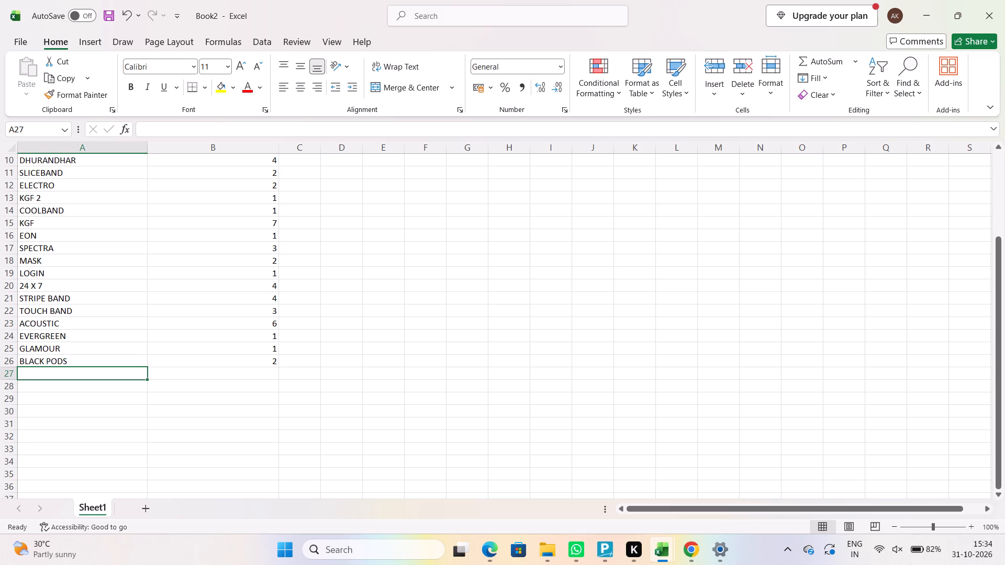
Enter the twenty-fourth list row with HOPPODS in A27 and 1 in B27.
type("HOP")
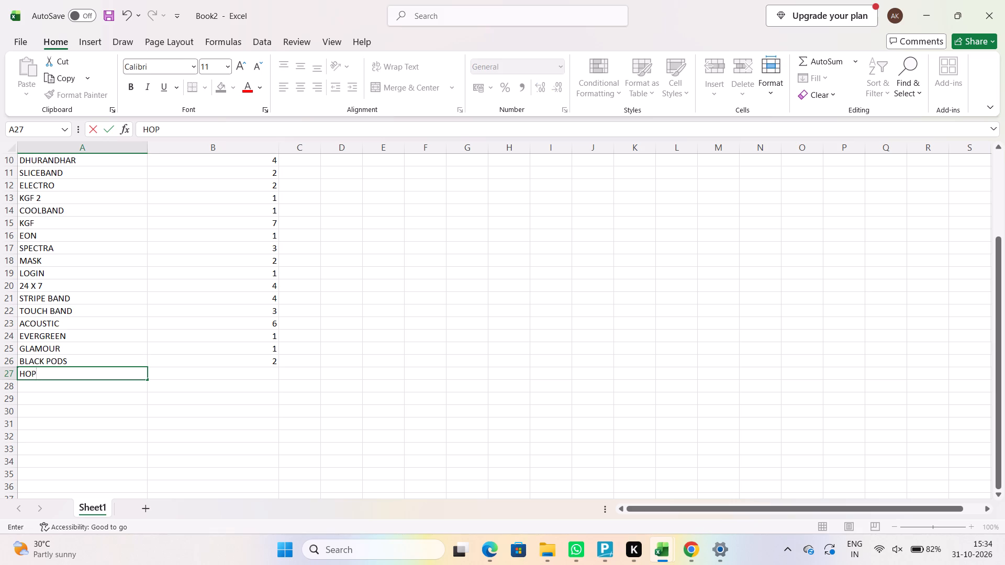
type("PODS")
key("Right")
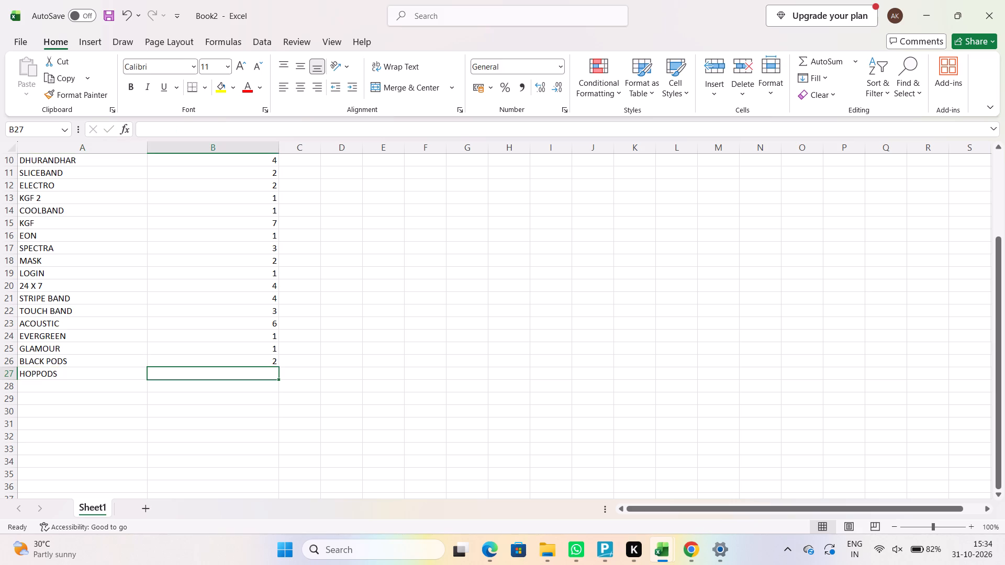
key("1")
key("Left")
key("Down")
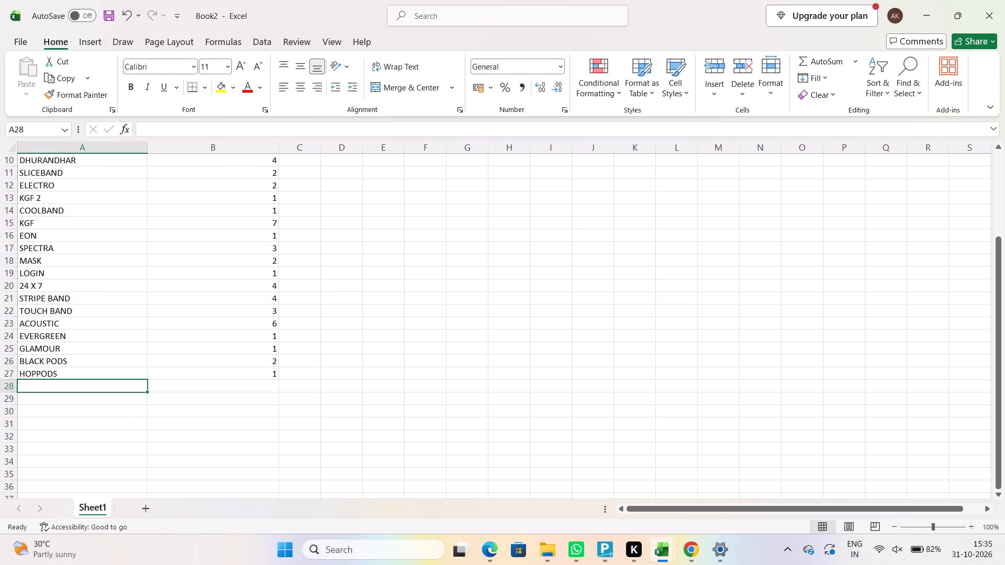
Enter the twenty-fifth list row with ZENPODS in A28 and 1 in B28.
type("ZENPOD")
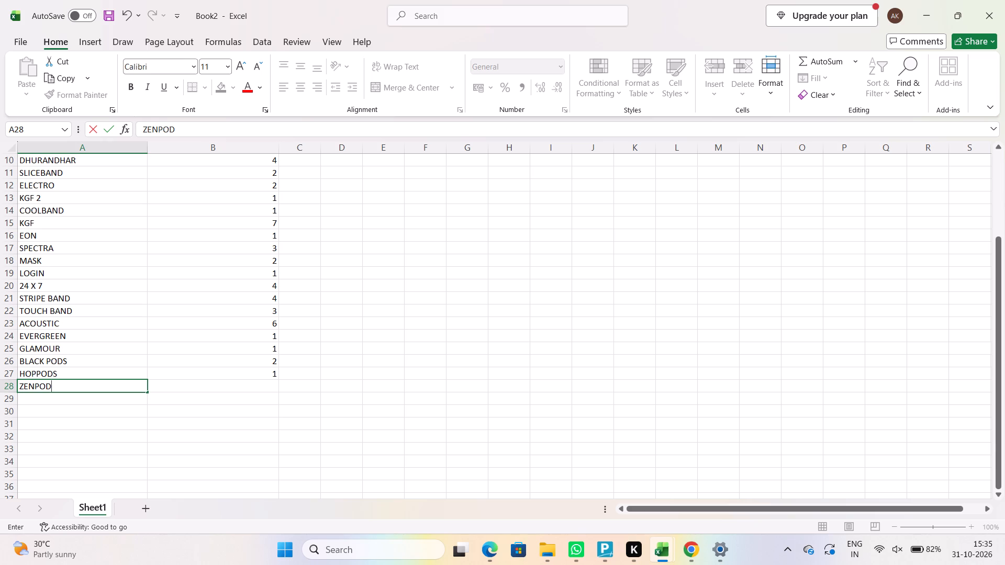
key("s")
key("Right")
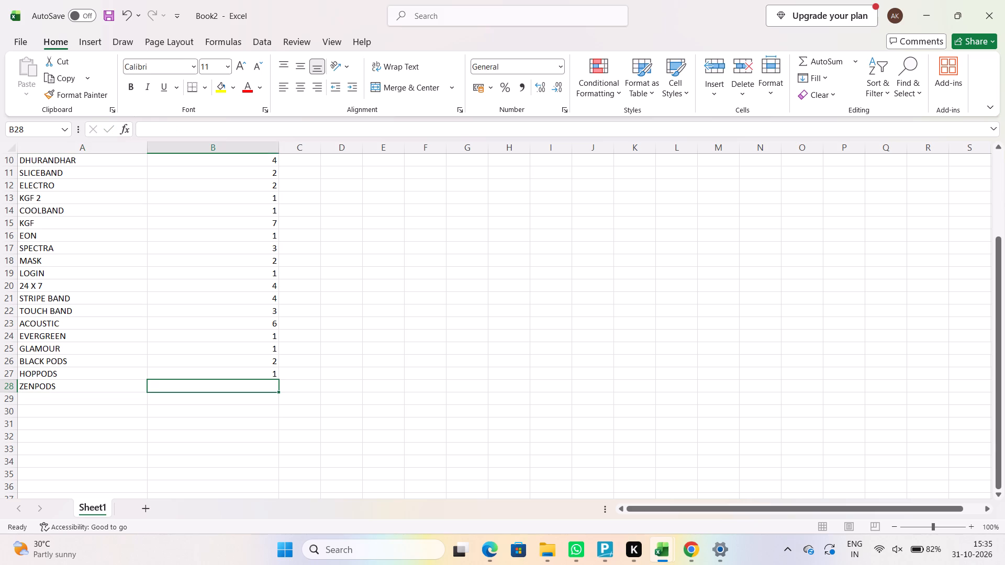
key("1")
key("Left")
key("Down")
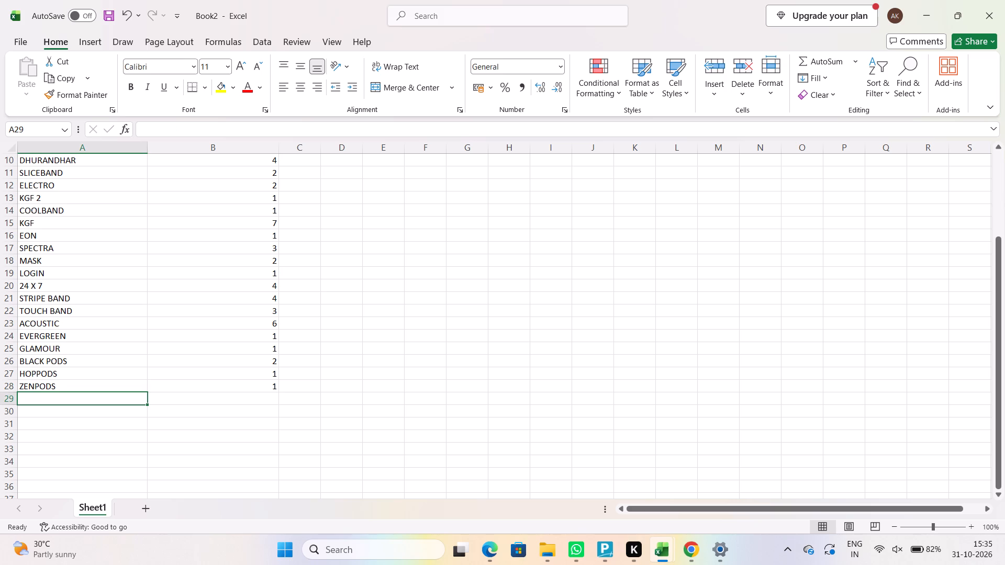
Enter the twenty-sixth list row with SMASH PODS in A29 and 1 in B29.
type("SMASH")
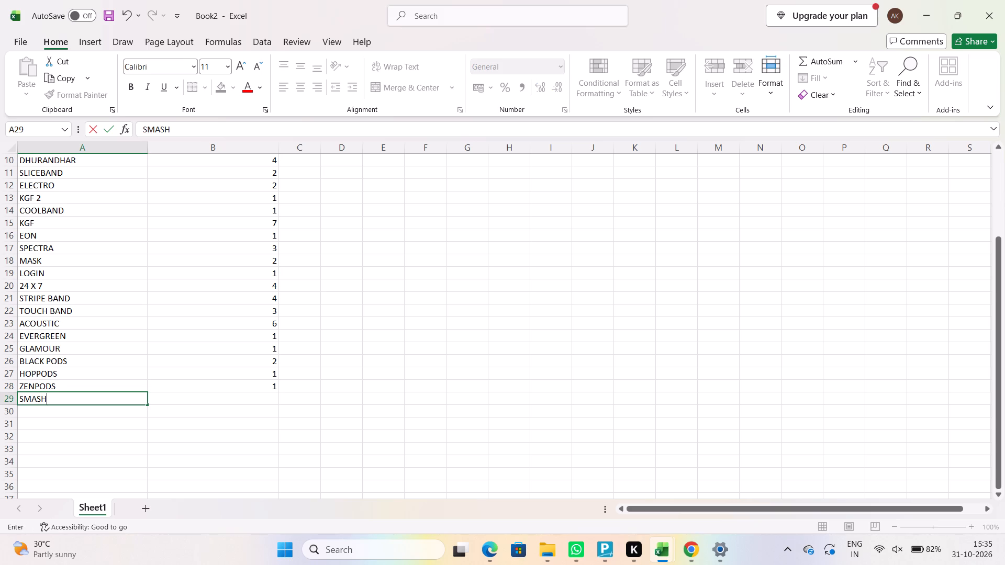
key("space")
type("PODS")
key("Right")
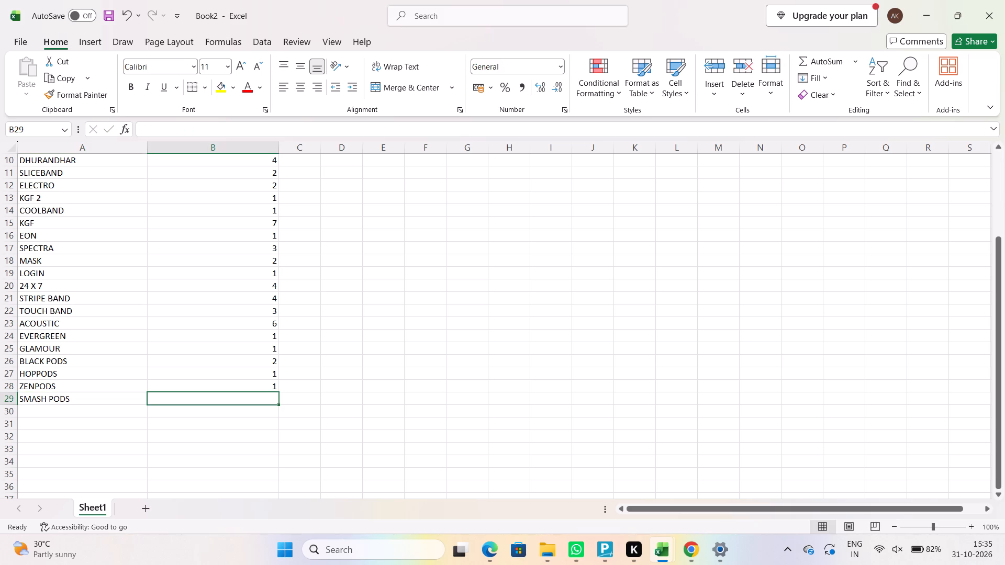
key("1")
key("Left")
key("Down")
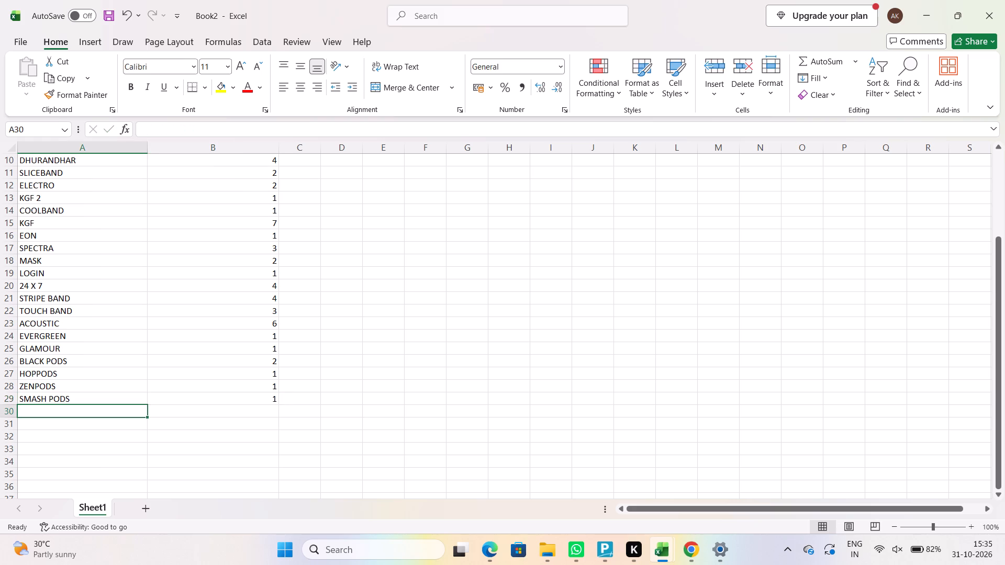
Enter the twenty-seventh list row with WIN PODS in A30 and 1 in B30.
type("WIN PODS")
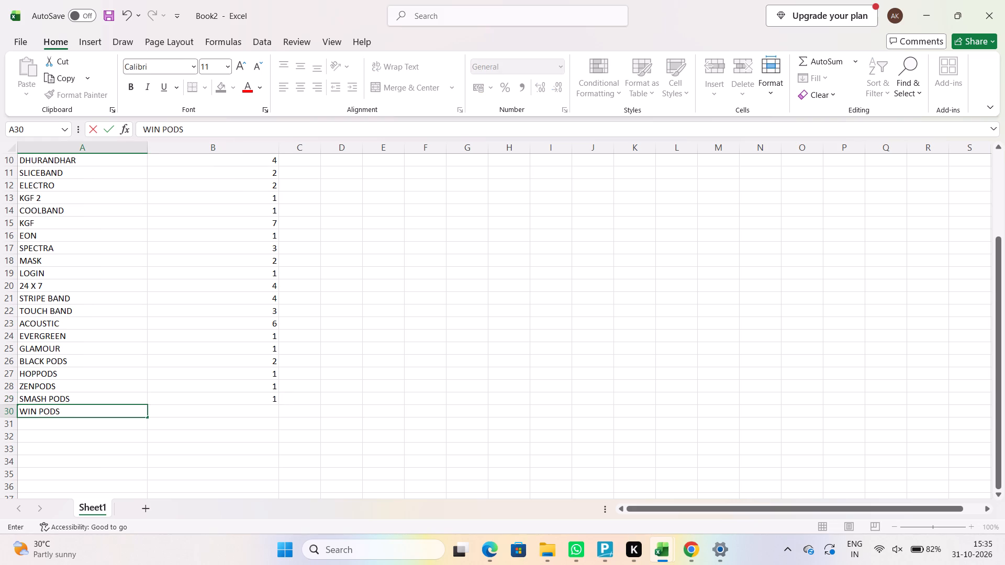
key("Right")
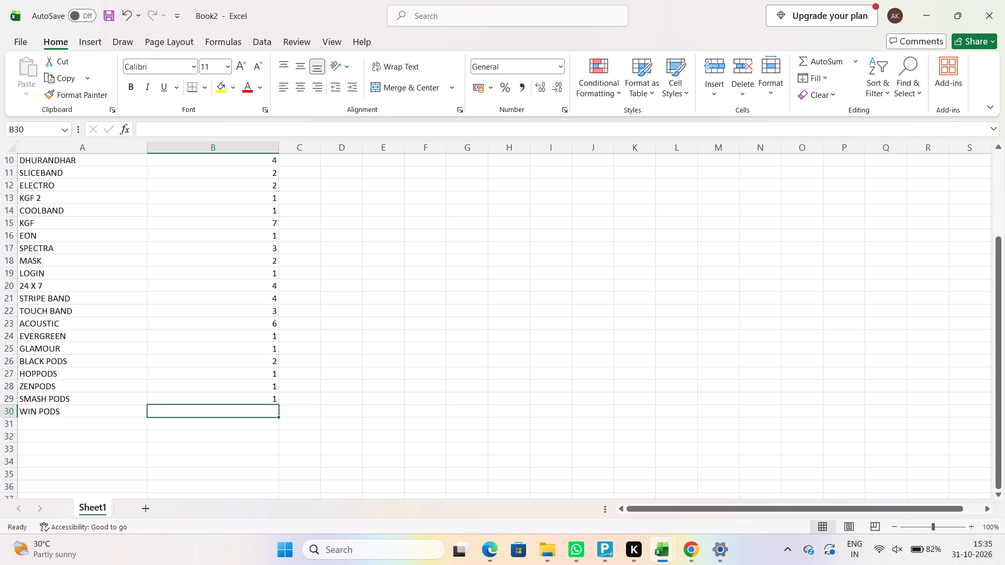
key("1")
key("Left")
key("Down")
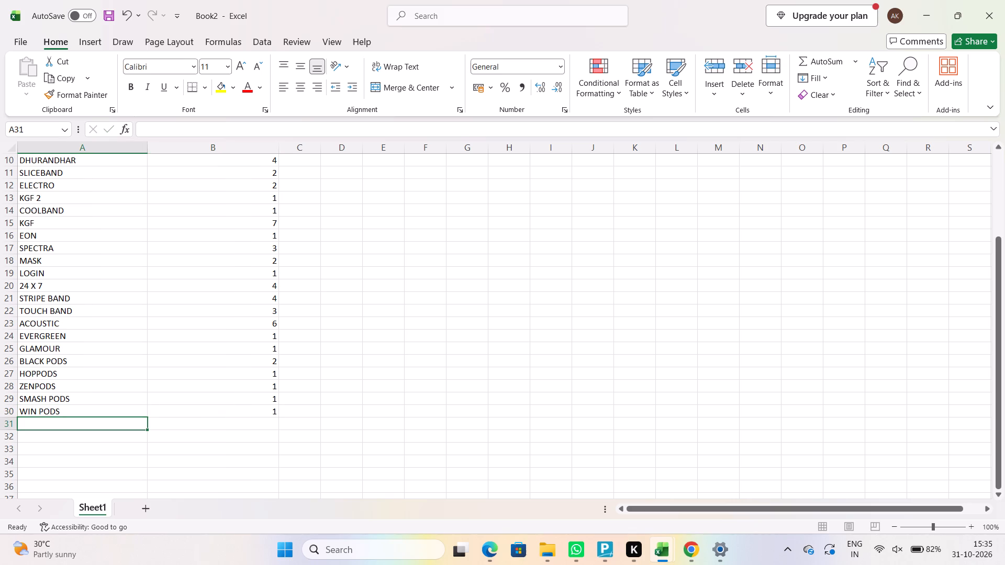
Enter the twenty-eighth list row with JET PODS in A31 and 1 in B31.
type("JET PODS")
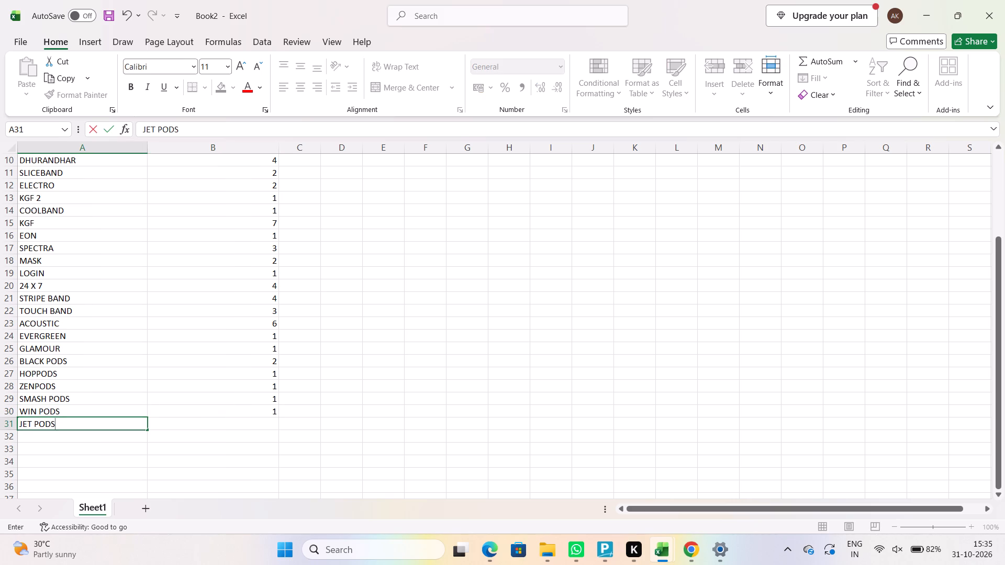
key("Right")
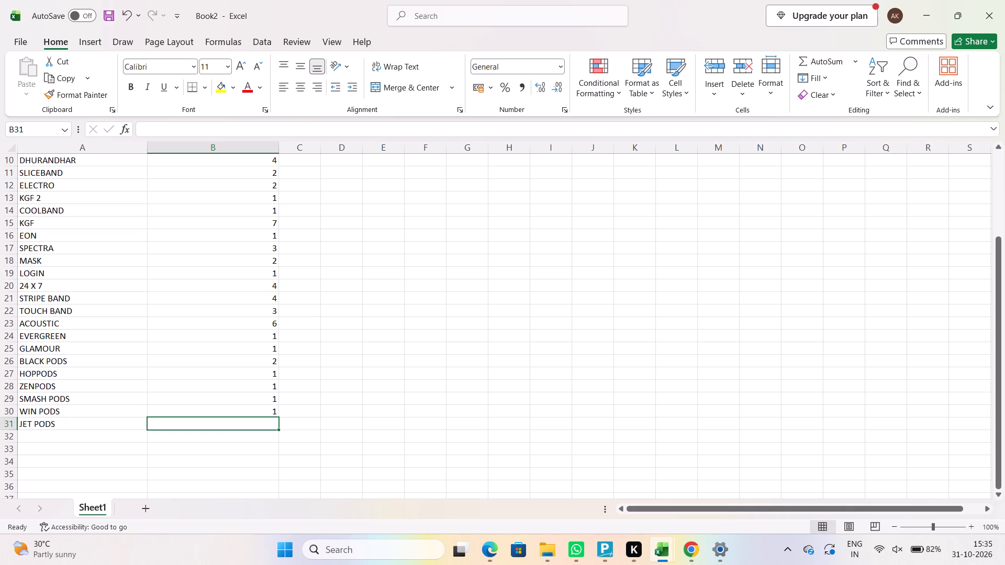
key("1")
key("Left")
key("Down")
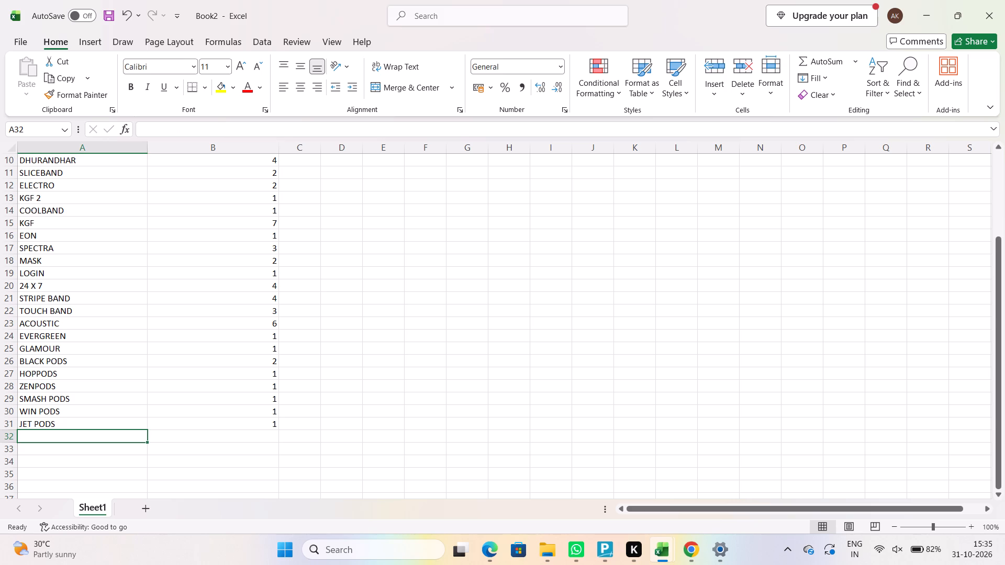
Enter the twenty-ninth list row with BULLET in A32 and 1 in B32.
type("BULLET")
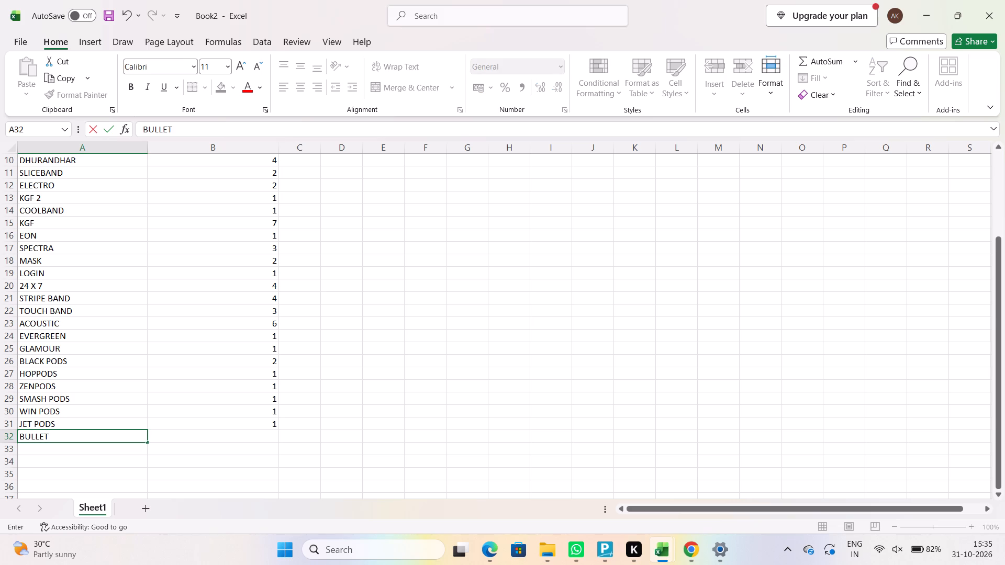
key("Right")
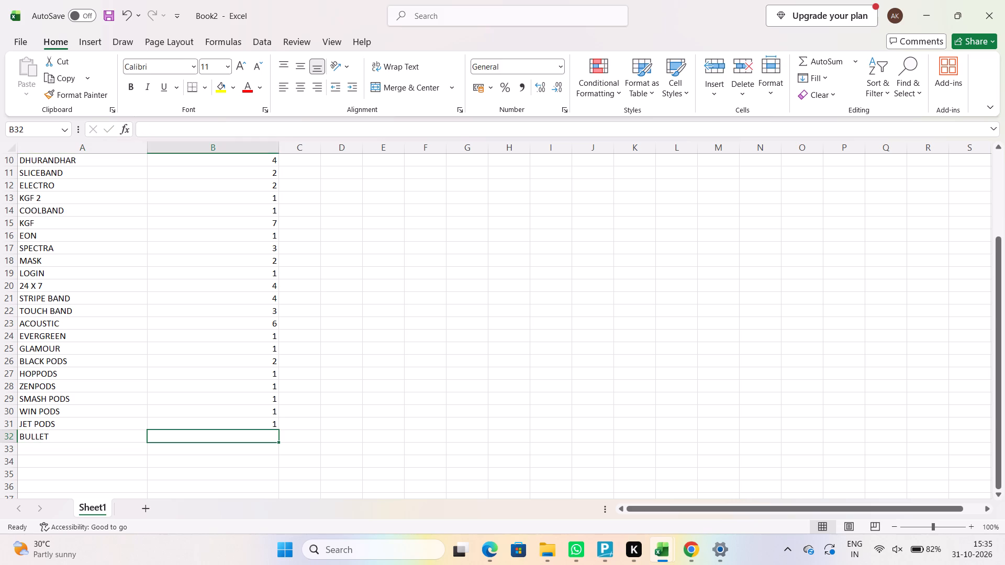
key("1")
key("Left")
key("Down")
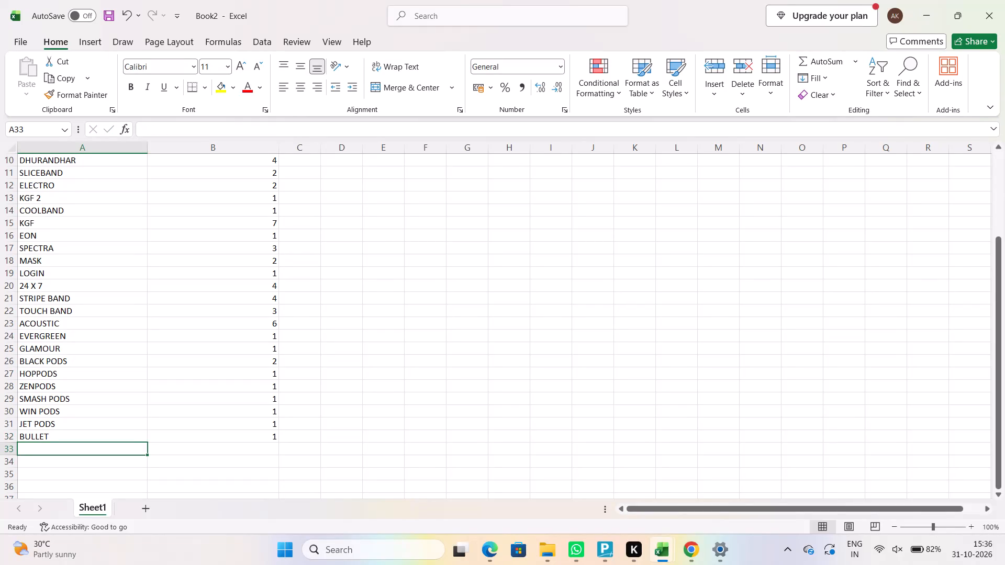
Enter the thirtieth list row with ELECTRO in A33 and 1 in B33.
type("ELECTRO")
key("Right")
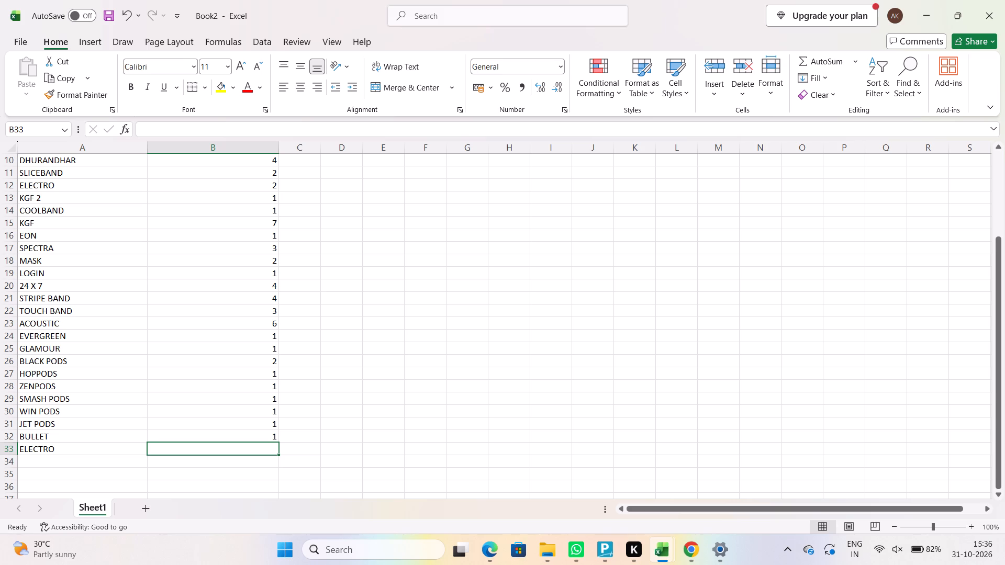
key("1")
key("Left")
key("Down")
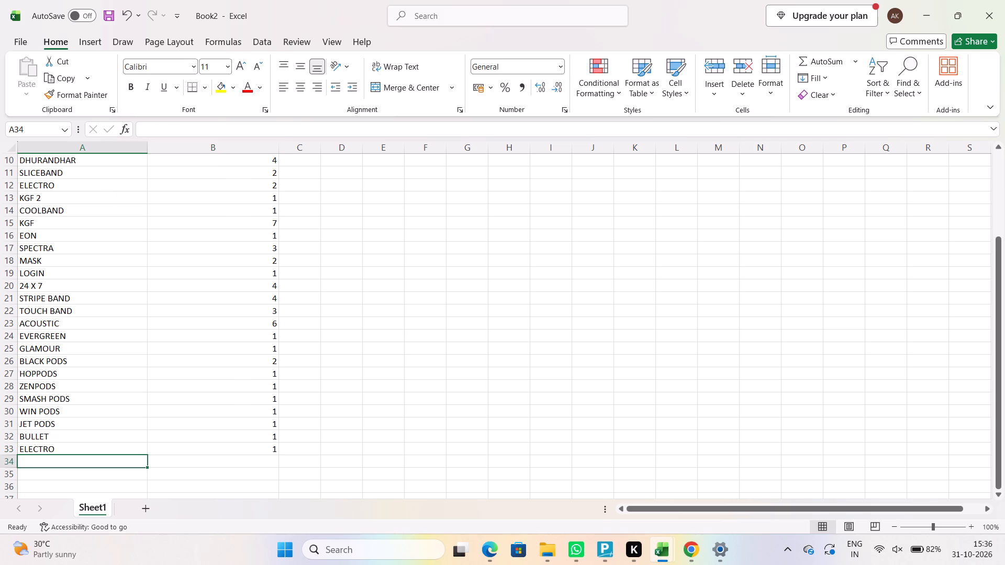
Enter the thirty-first list row with KGF 2 in A34 and 1 in B34.
type("KGF")
key("space")
key("2")
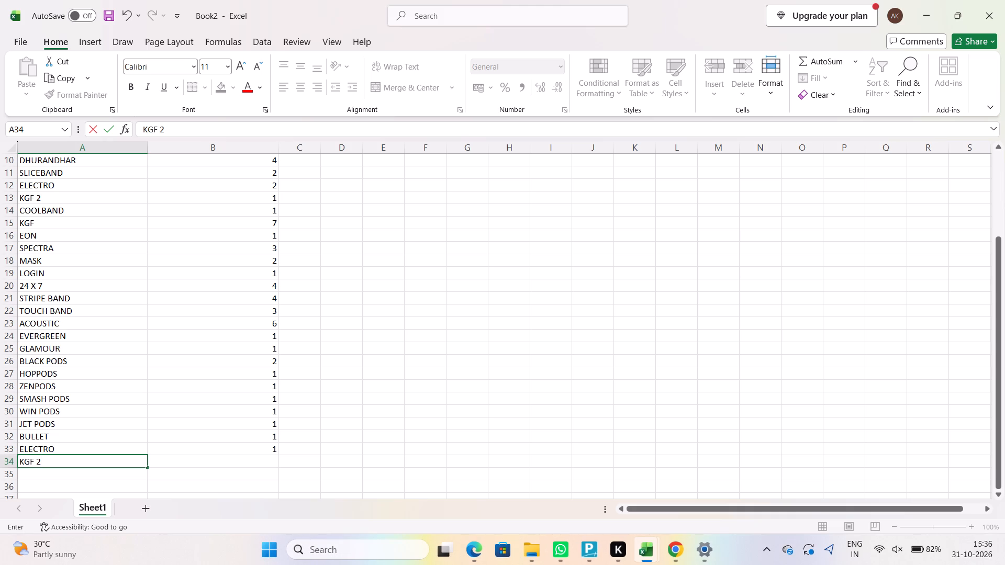
key("Right")
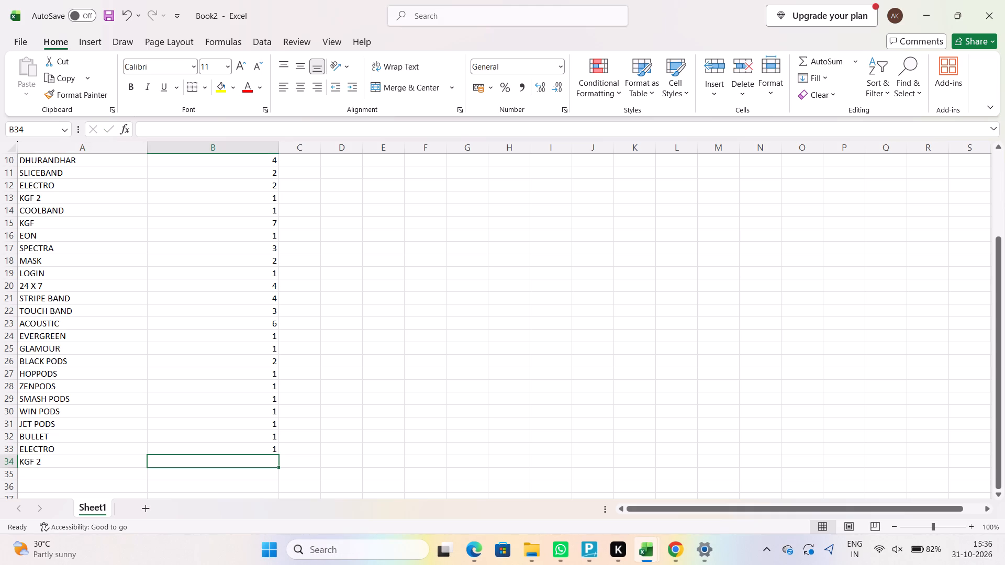
key("1")
key("Left")
key("Down")
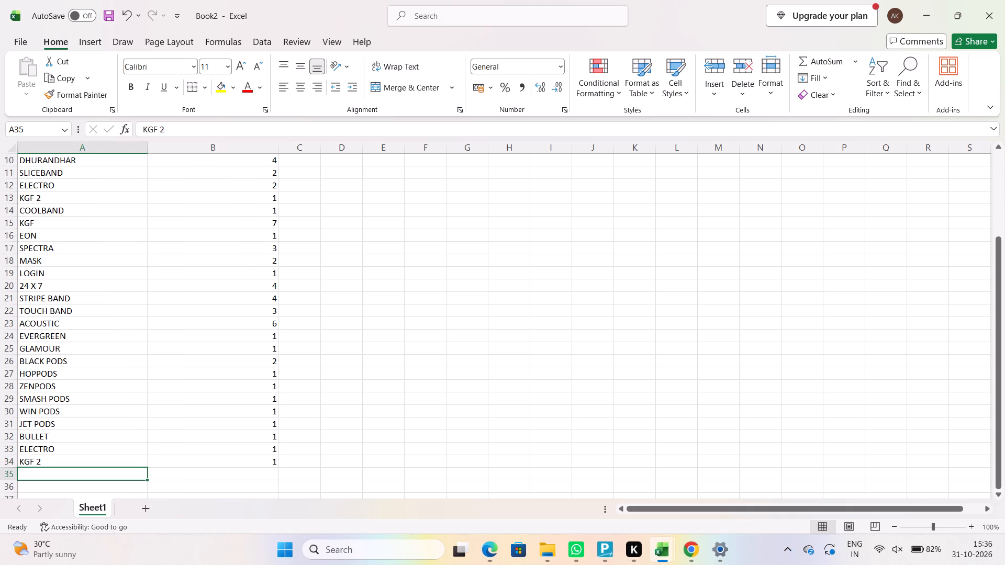
Enter the thirty-second list row with EASY in A35 and 3 in B35.
scroll(113, 277, "down", 1)
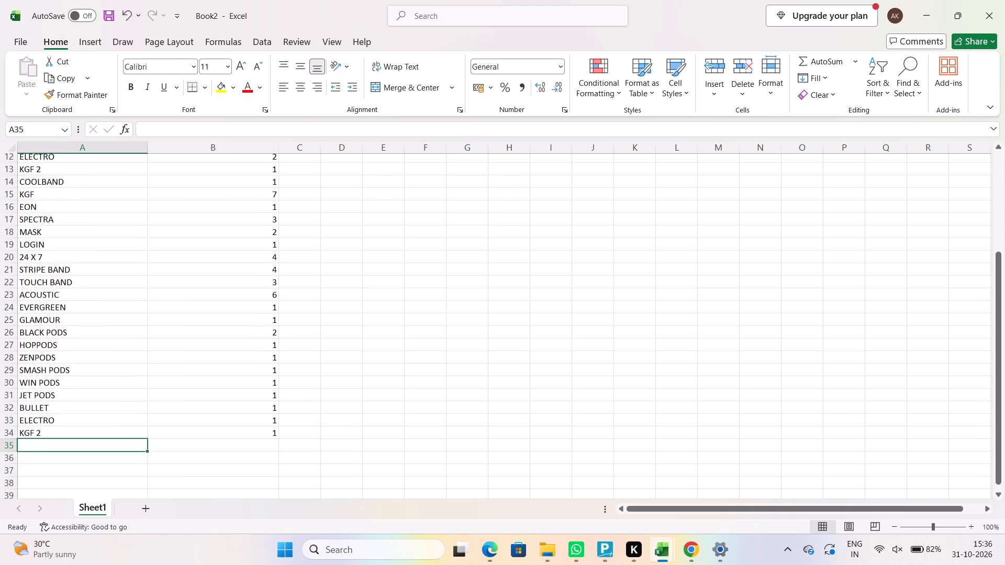
scroll(113, 278, "down", 4)
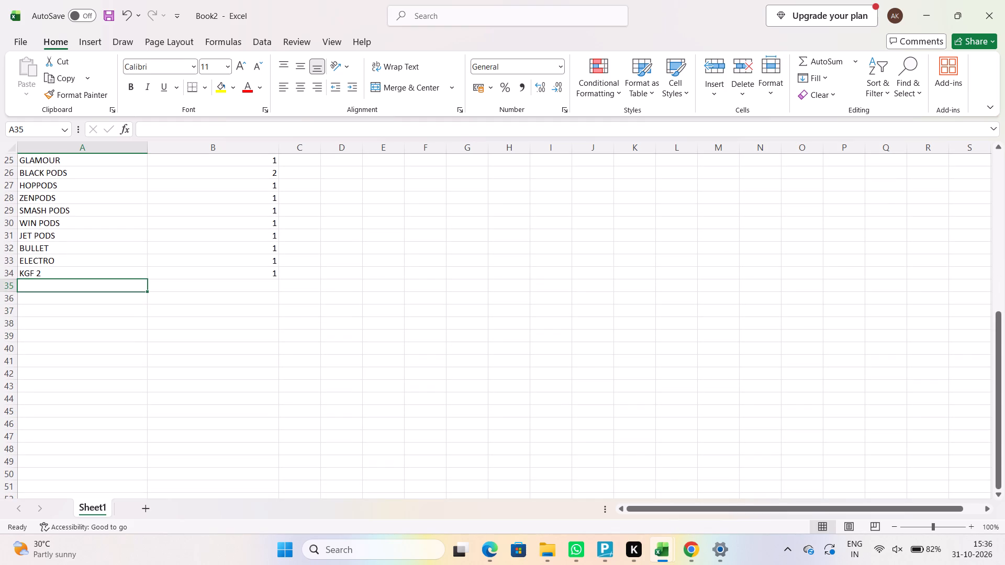
type("EASY")
key("space")
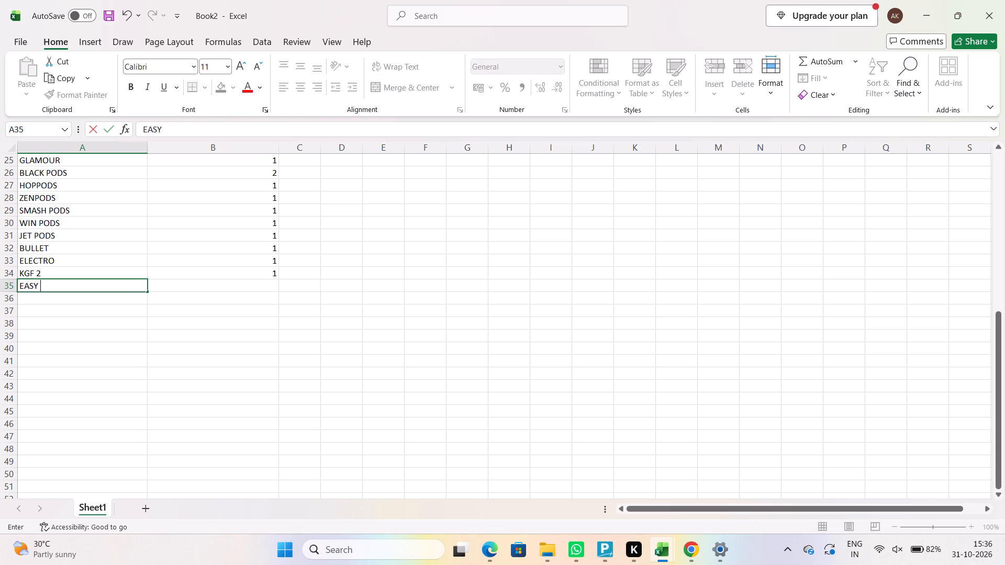
key("Right")
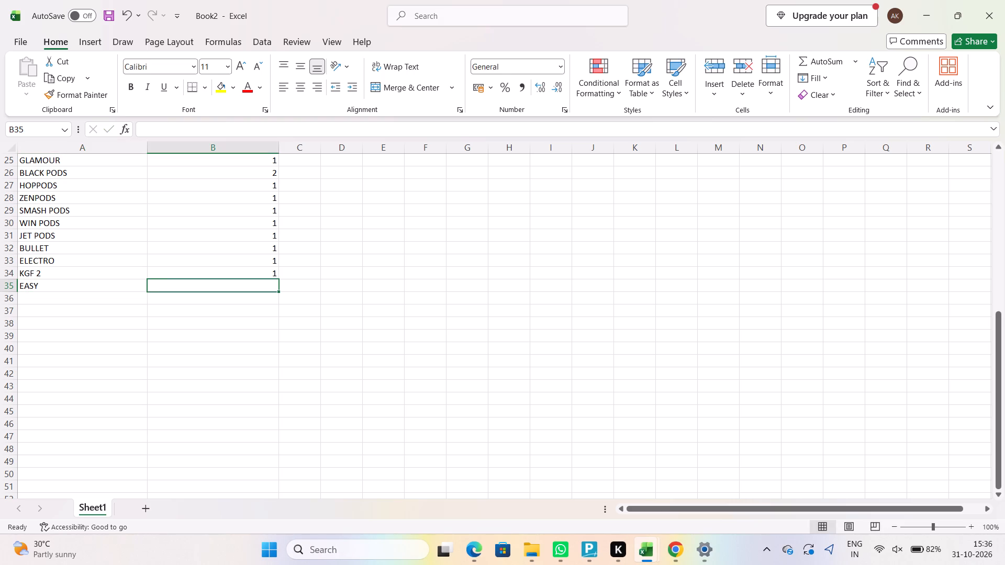
key("3")
key("Left")
key("Down")
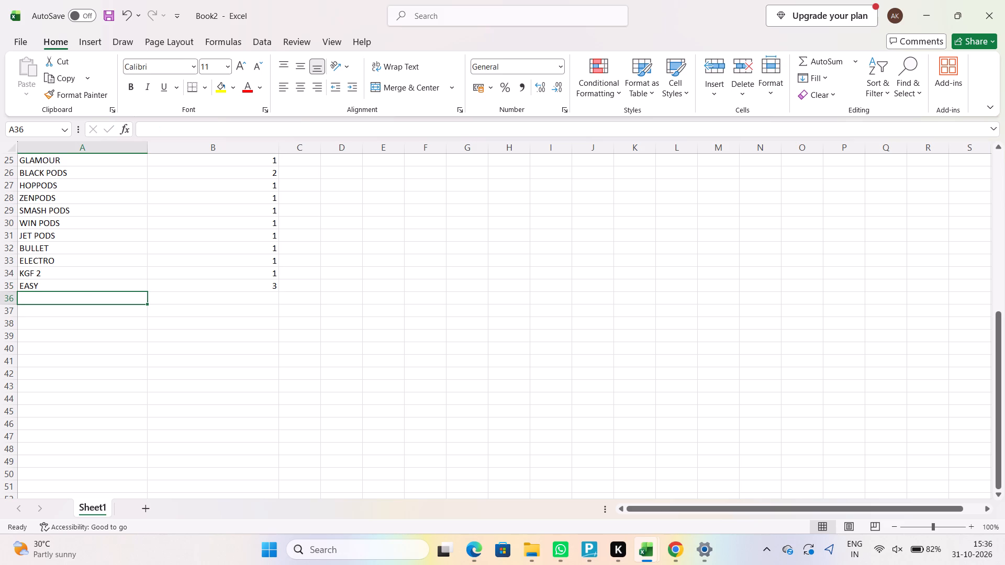
Enter the thirty-third list row with COOLBAND in A36 and 1 in B36.
type("COO")
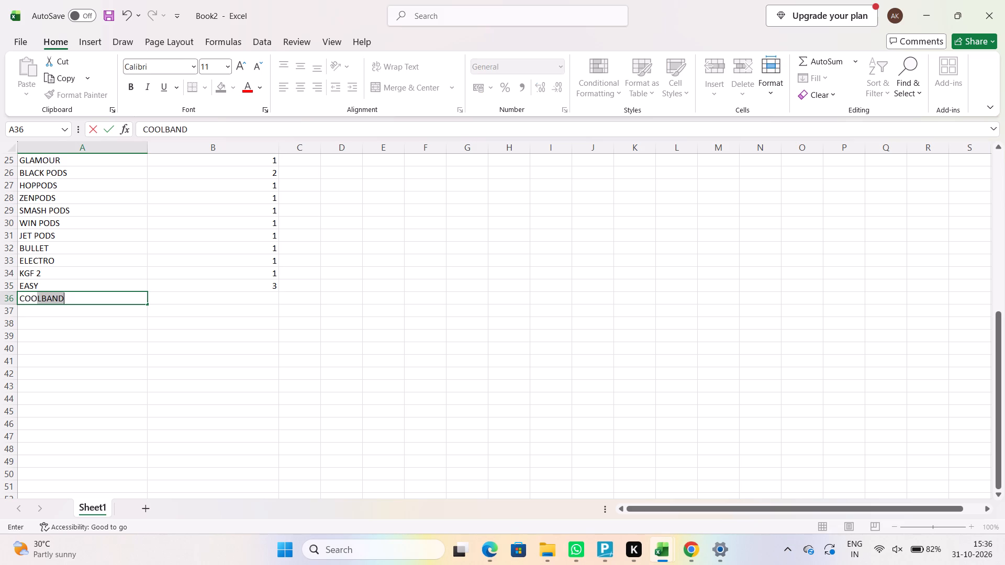
key("Right")
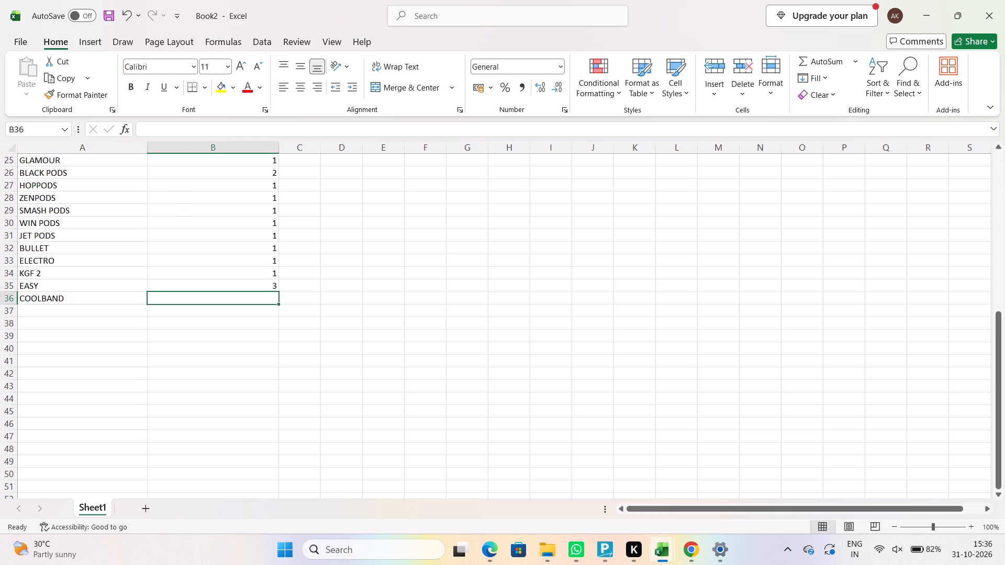
key("1")
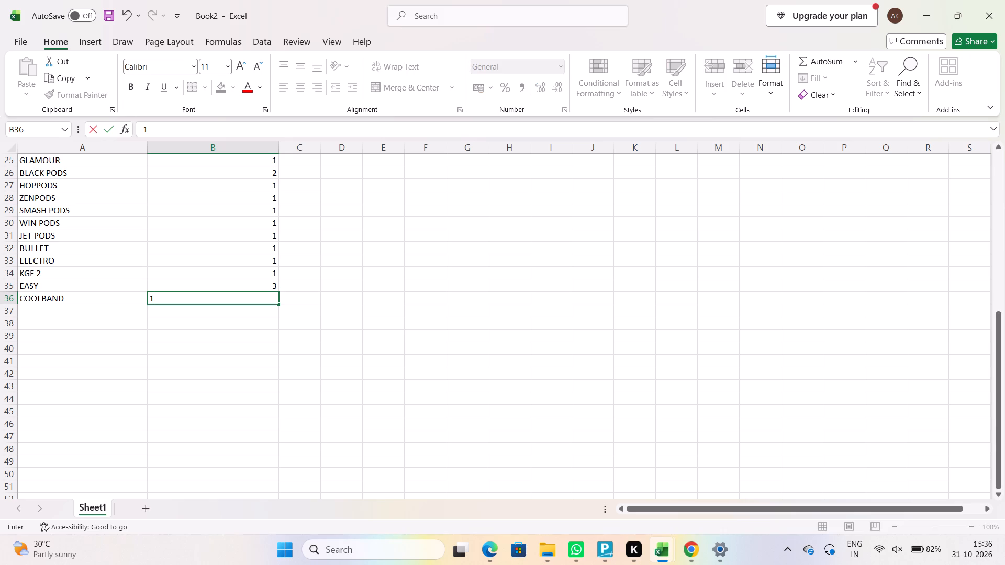
key("Left")
key("Down")
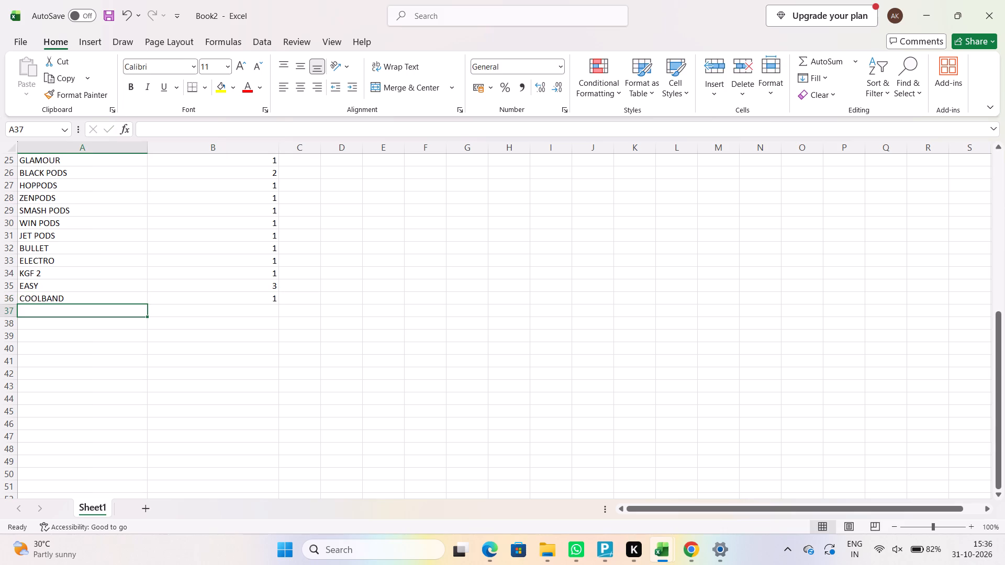
Enter the thirty-fourth list row with 24 X 7 in A37 and 1 in B37.
type("24")
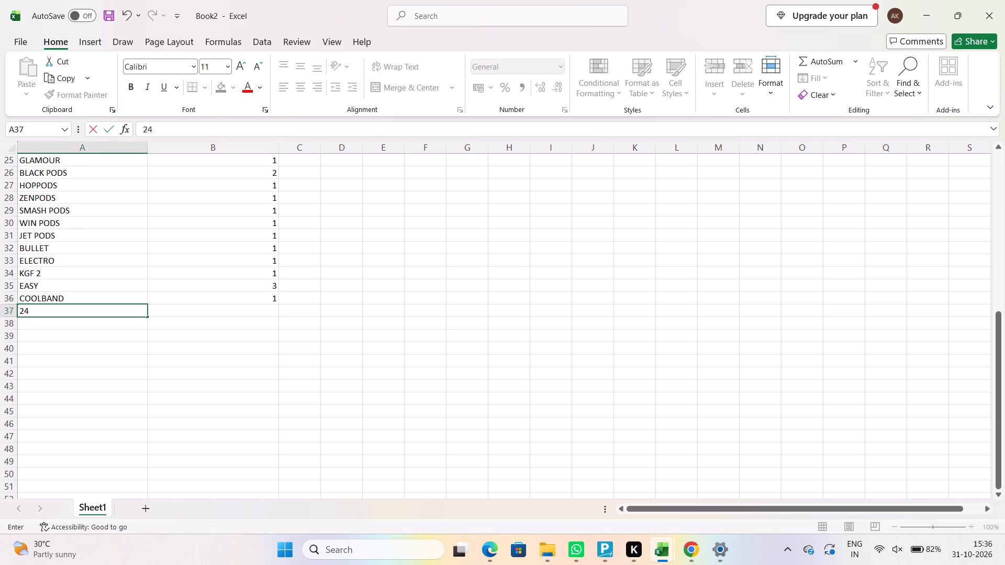
key("space")
key("c")
key("BackSpace")
key("x")
key("Right")
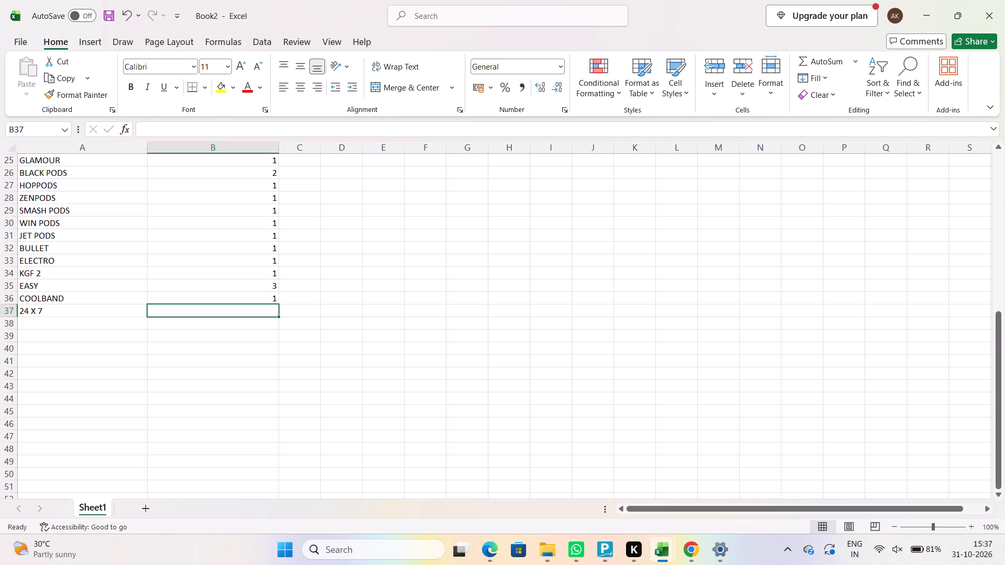
key("1")
key("Left")
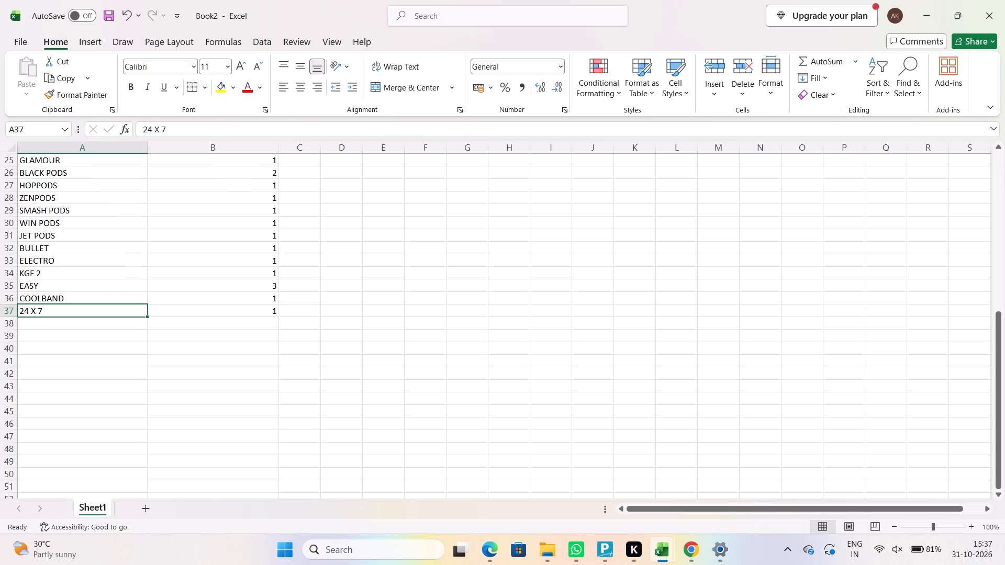
key("Down")
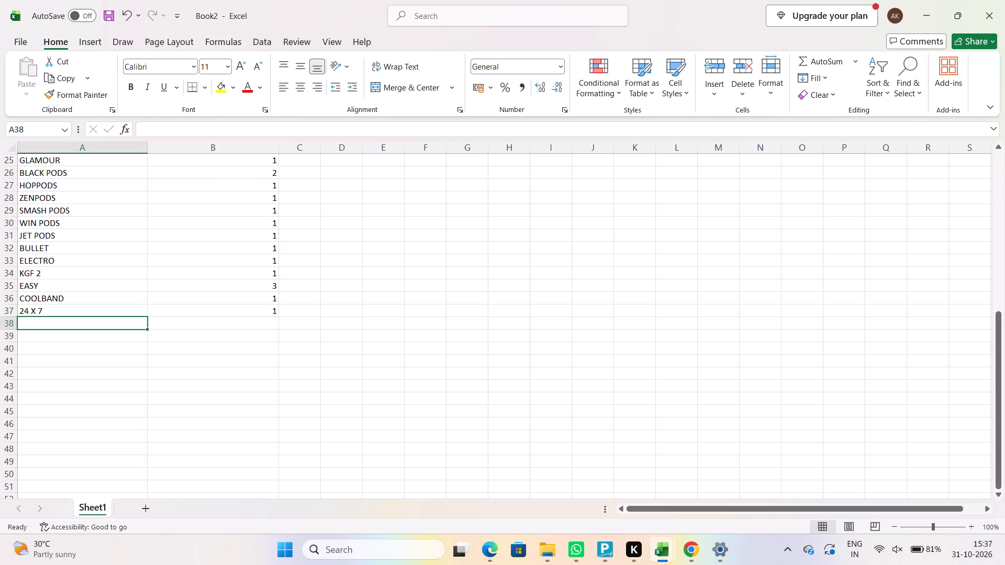
Enter the thirty-fifth list row with ACOUSTIC in A38 and 1 in B38.
key("a")
key("c")
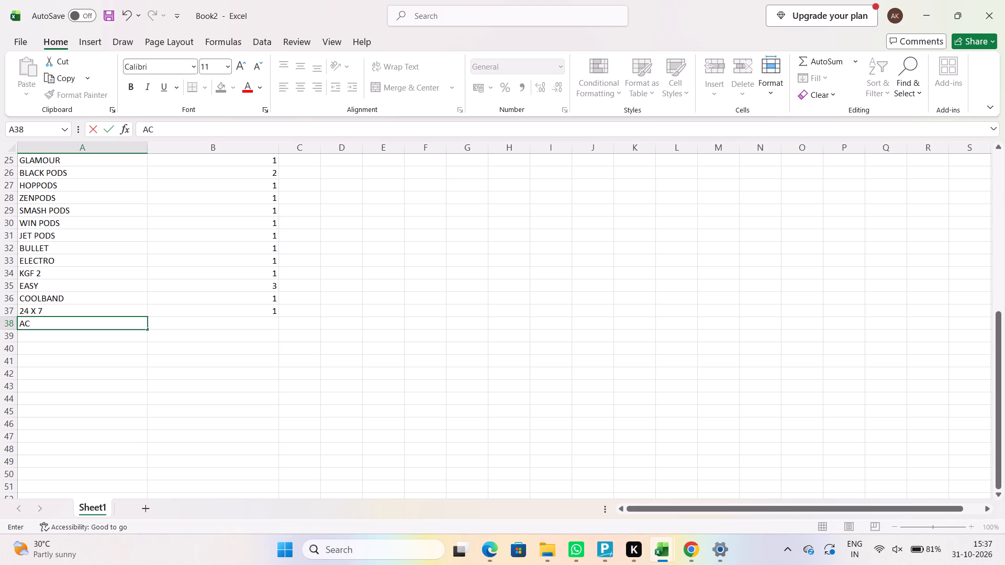
key("o")
key("Right")
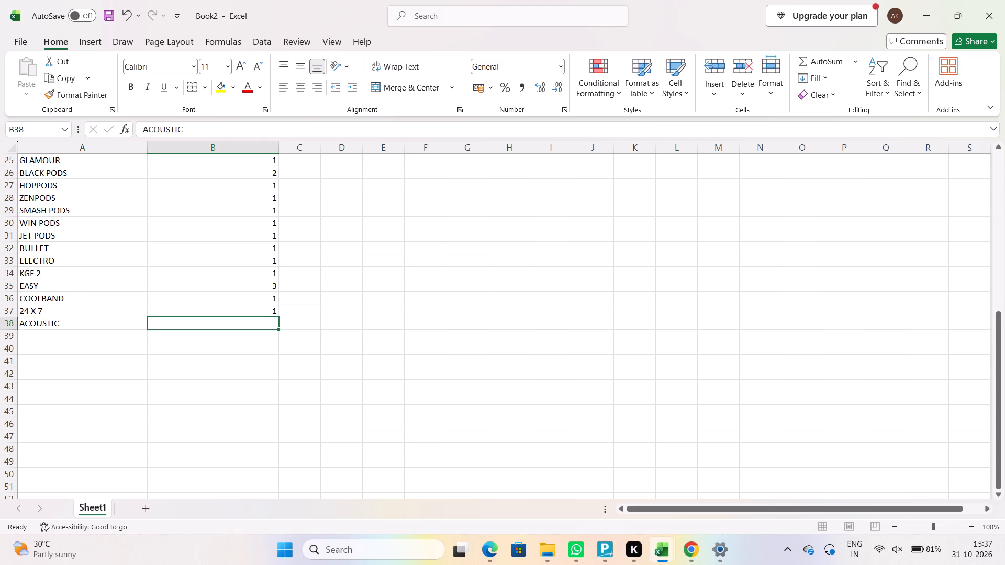
key("1")
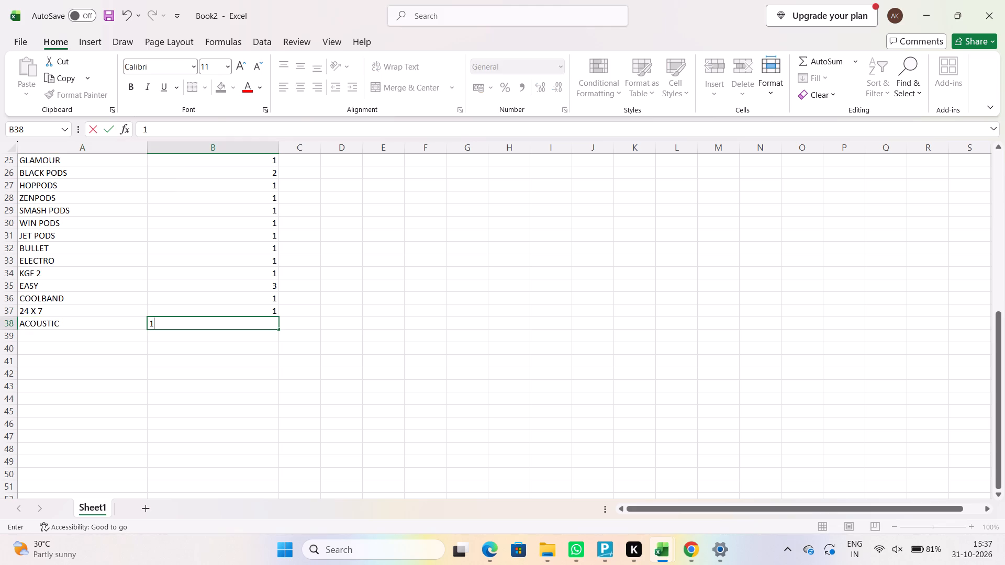
key("Right")
Review the whole list from the BOX - 1 heading down to the last ACOUSTIC row.
scroll(72, 279, "up", 2)
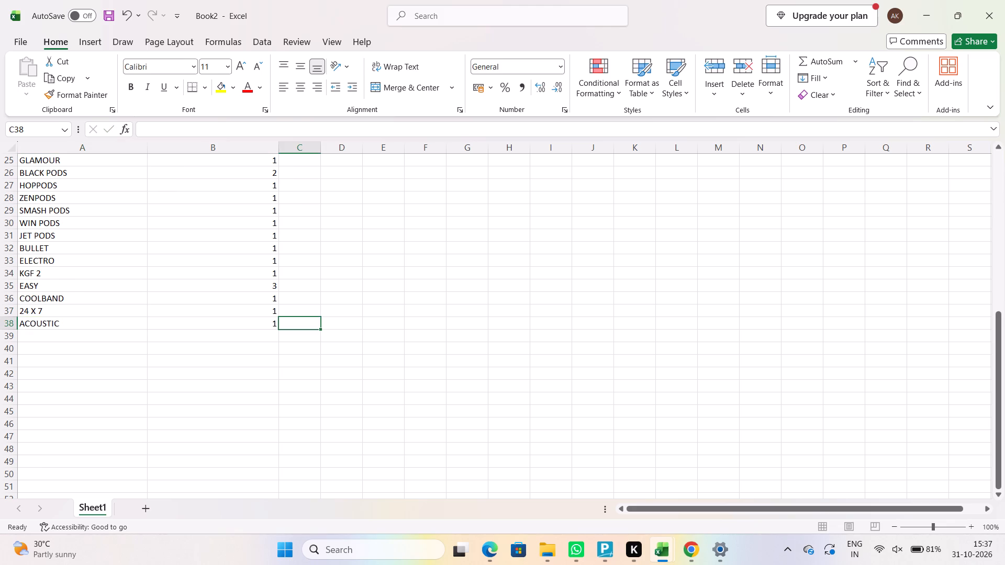
scroll(72, 279, "up", 11)
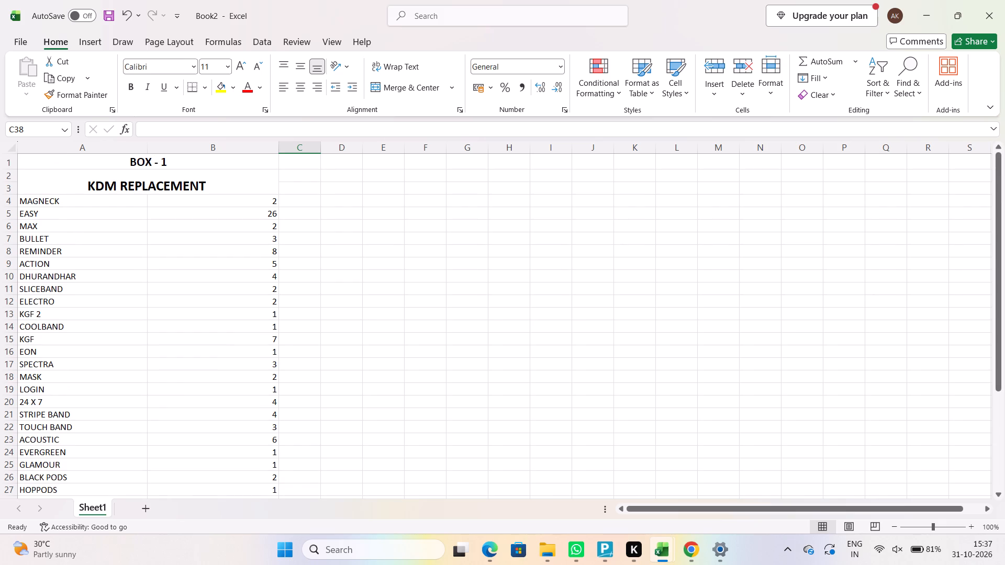
scroll(77, 317, "down", 5)
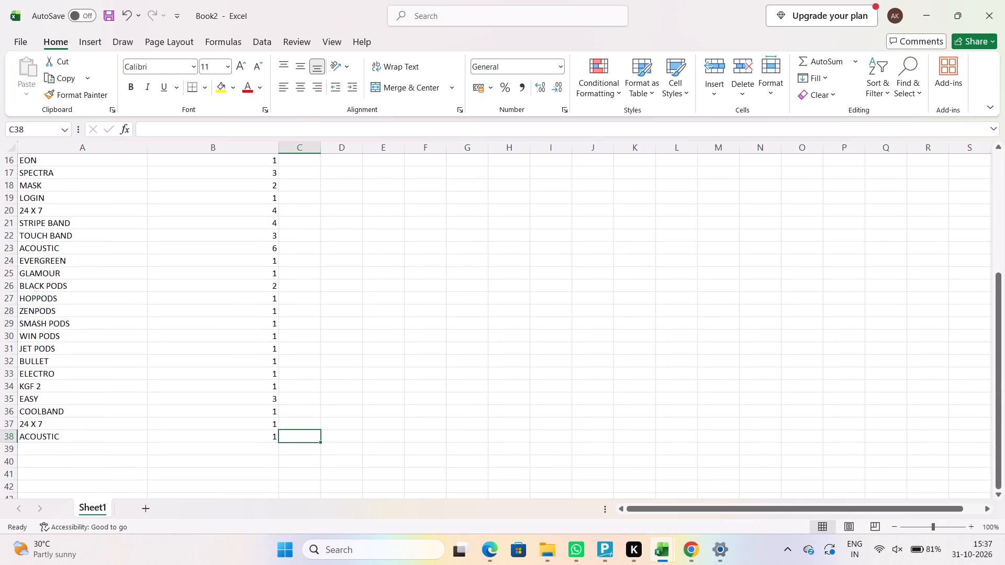
scroll(77, 316, "up", 8)
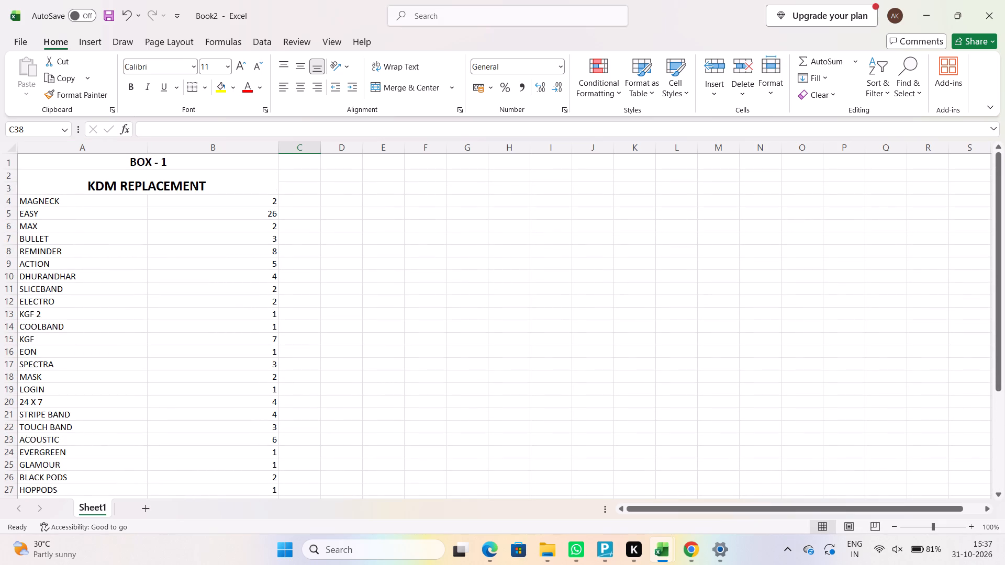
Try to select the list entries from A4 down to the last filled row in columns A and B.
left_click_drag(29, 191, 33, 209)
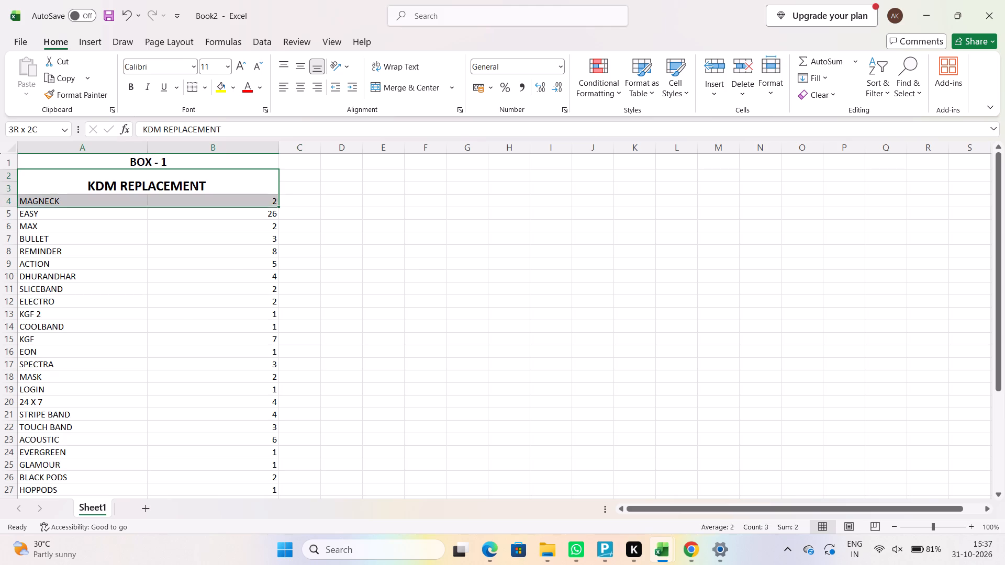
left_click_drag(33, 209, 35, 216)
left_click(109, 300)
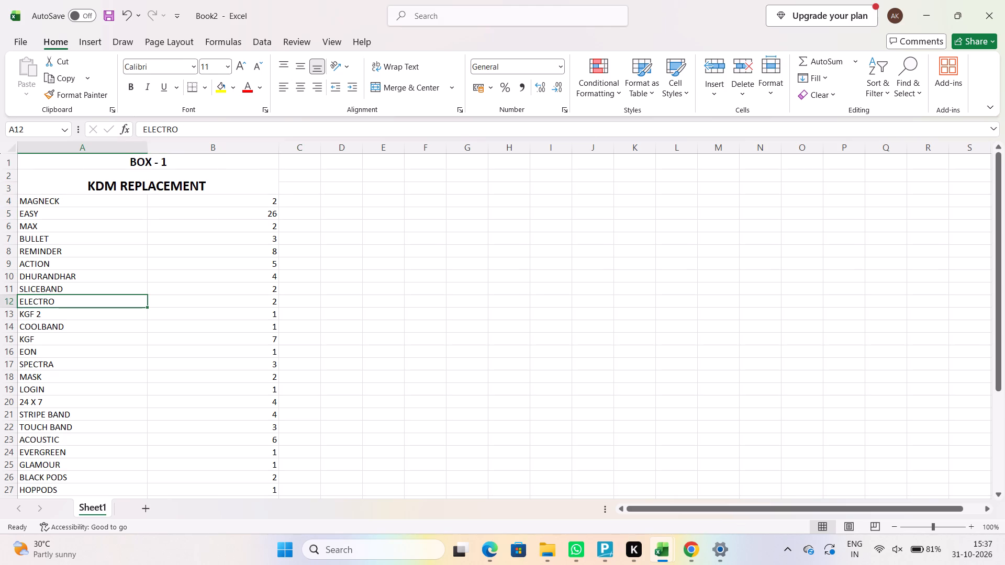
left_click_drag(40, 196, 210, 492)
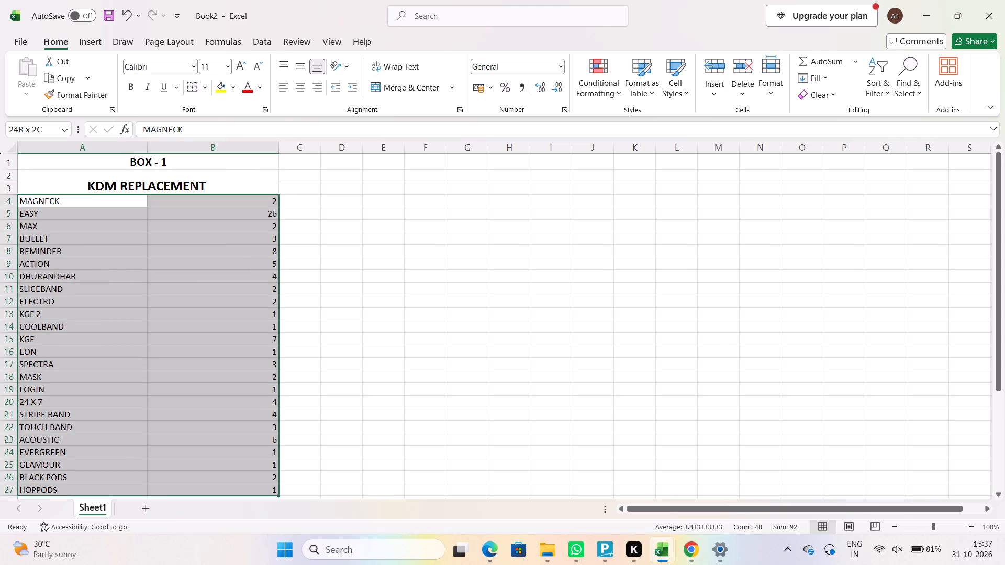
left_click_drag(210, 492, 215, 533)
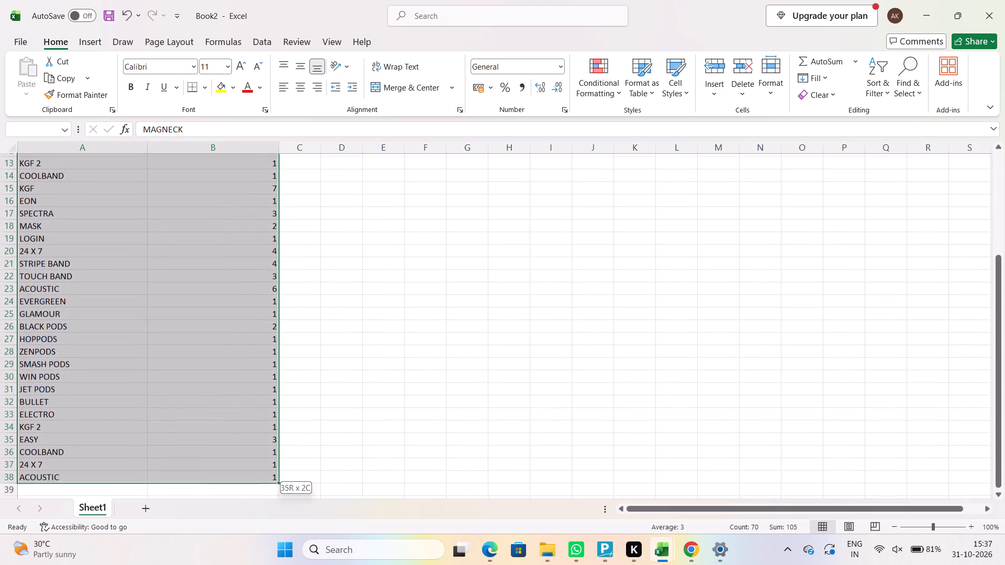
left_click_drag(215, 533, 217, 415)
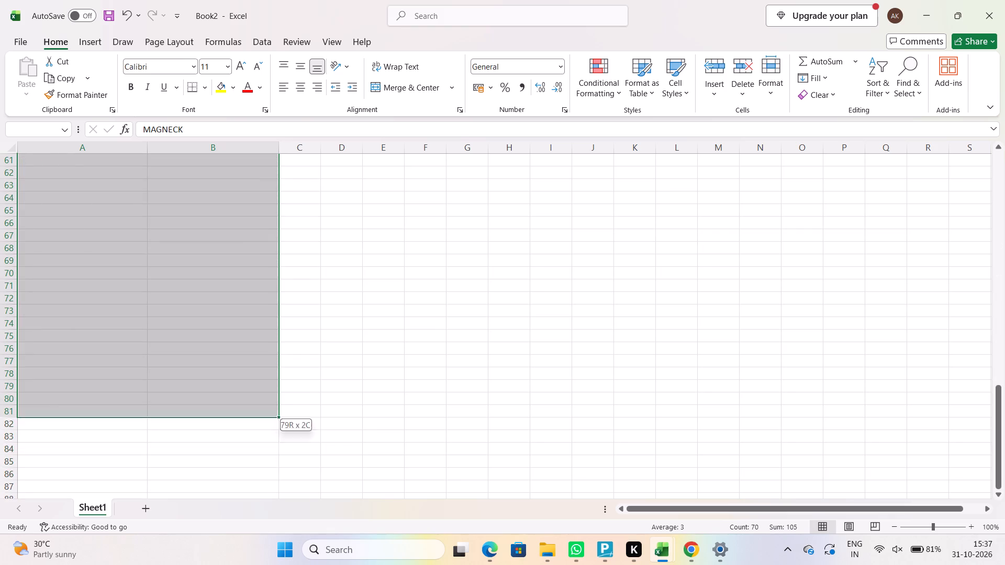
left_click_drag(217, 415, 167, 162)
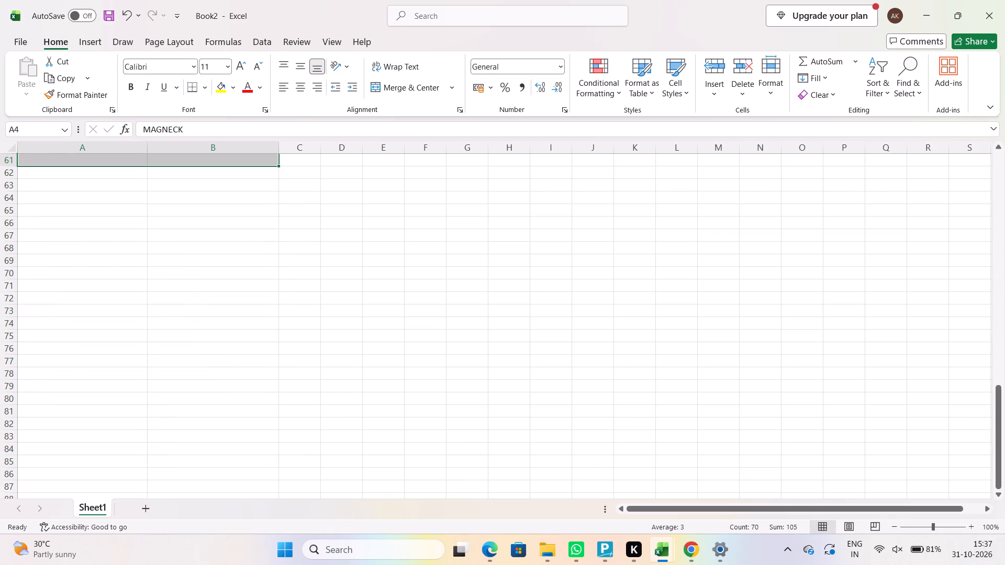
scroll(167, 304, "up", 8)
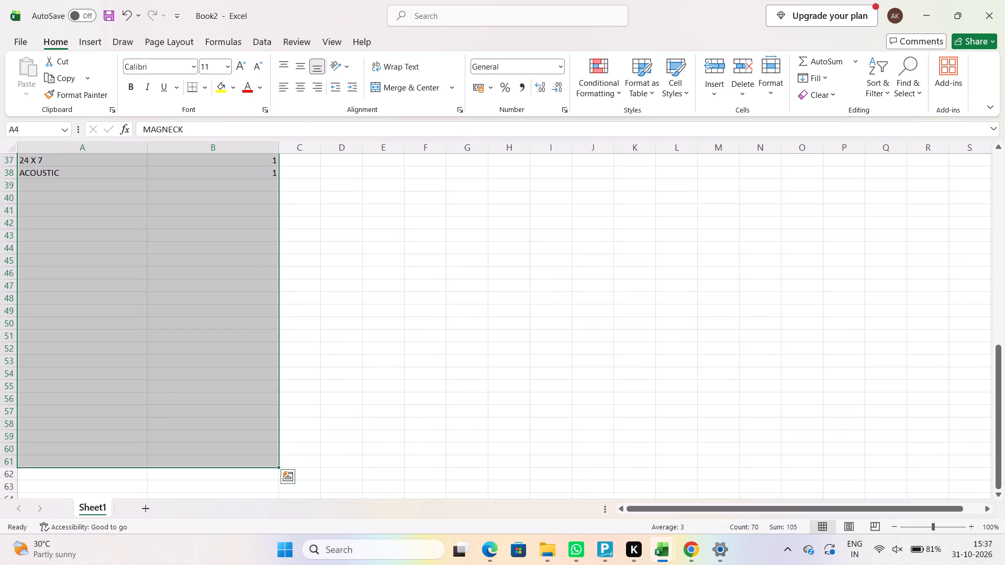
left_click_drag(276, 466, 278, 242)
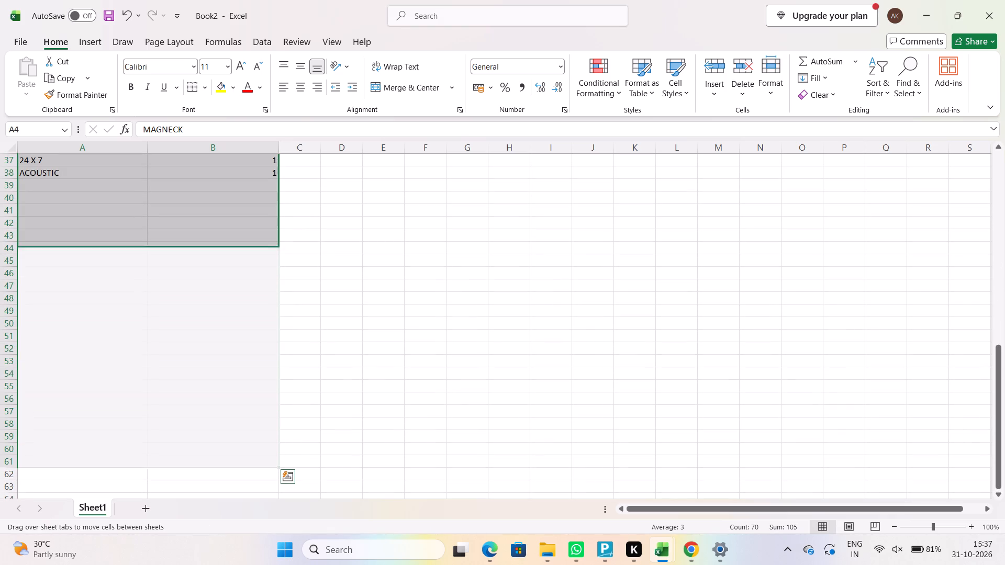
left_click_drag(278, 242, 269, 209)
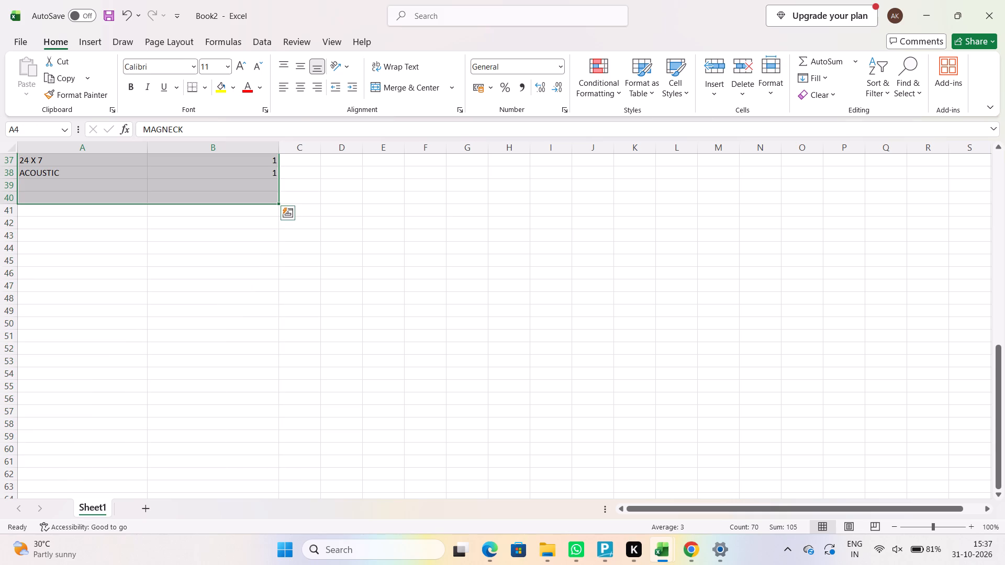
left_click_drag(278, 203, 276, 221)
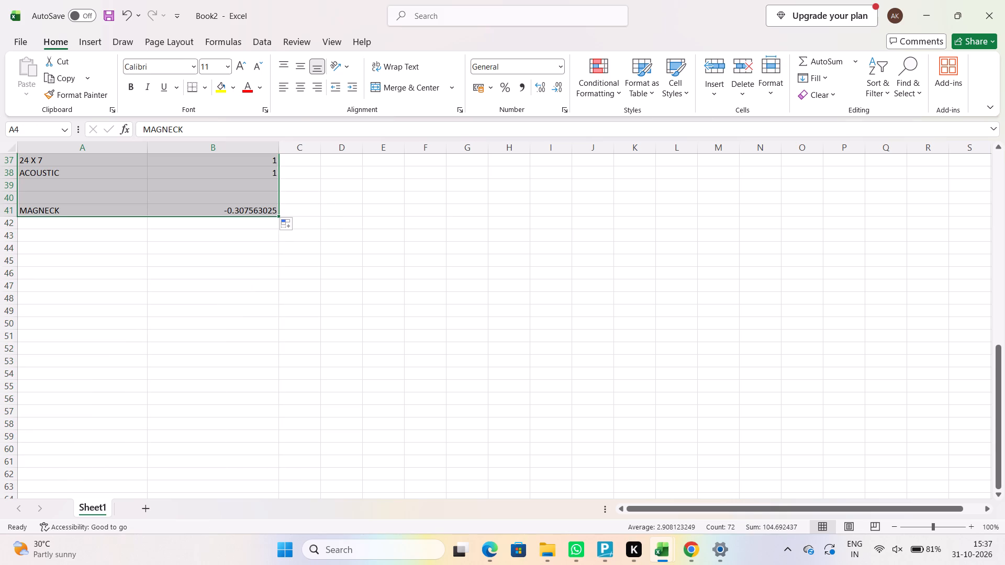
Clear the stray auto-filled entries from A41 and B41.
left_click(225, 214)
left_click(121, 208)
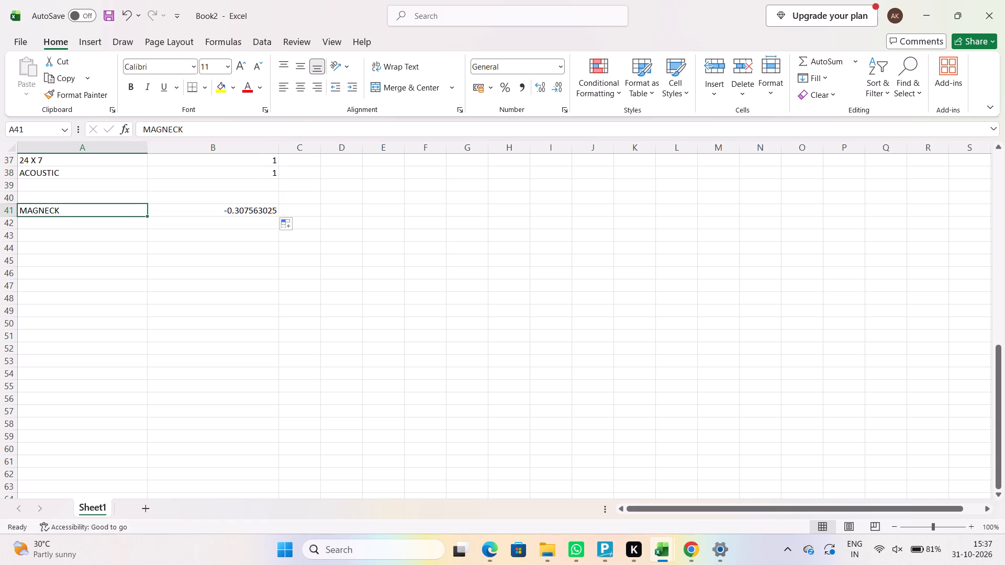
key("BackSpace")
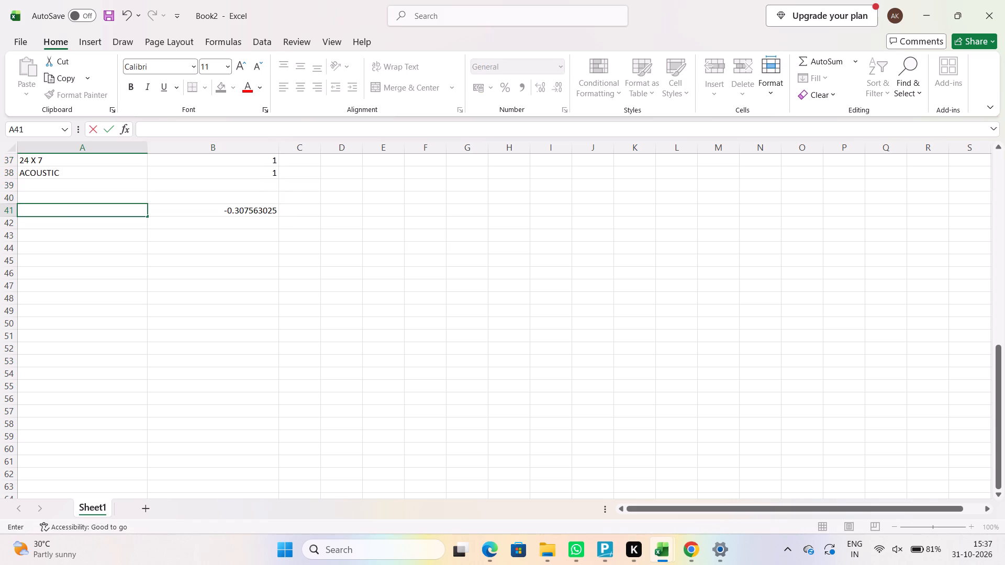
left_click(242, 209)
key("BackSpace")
Select the list entries from A4 to B38, covering all item names and numbers.
scroll(239, 242, "up", 4)
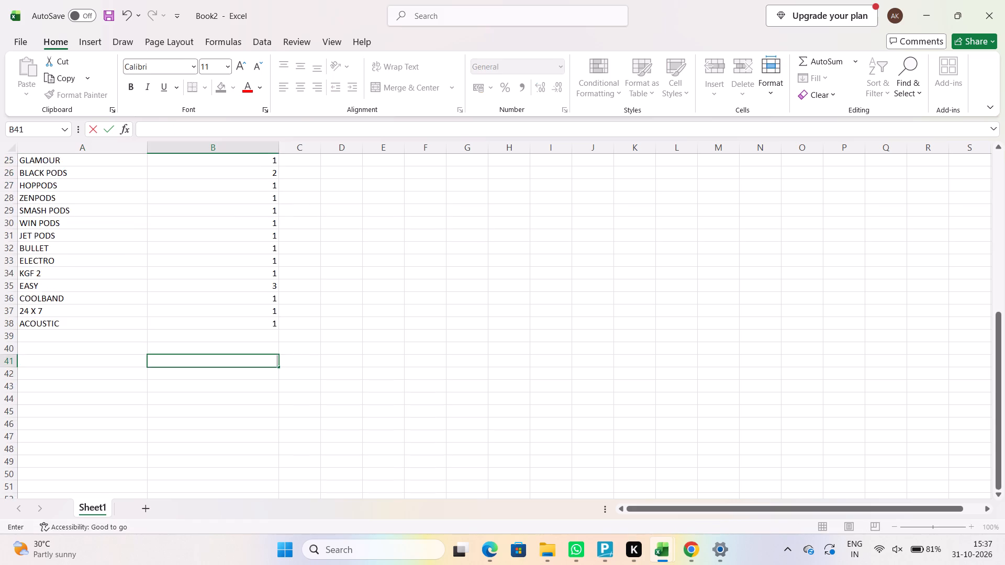
scroll(239, 242, "up", 10)
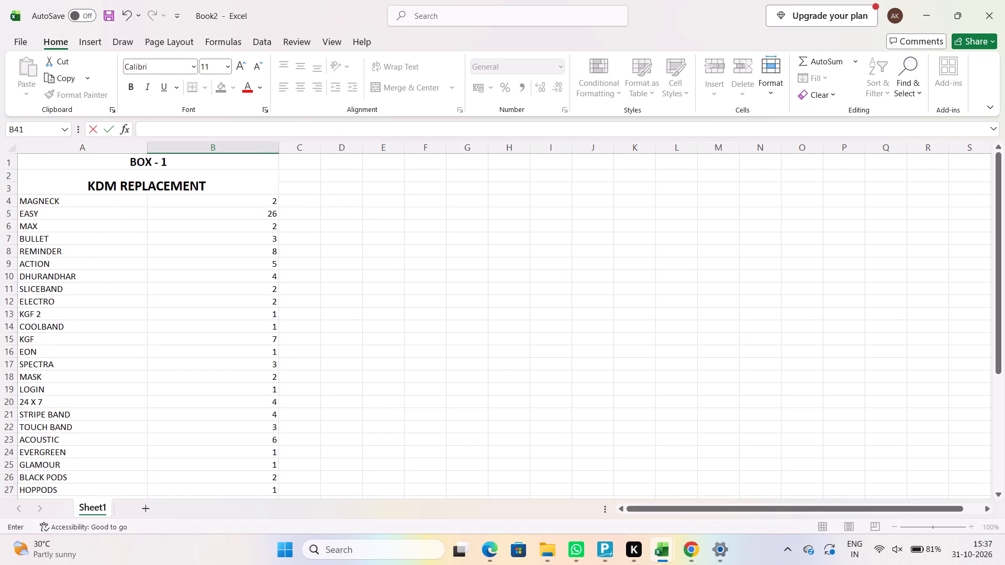
left_click_drag(62, 198, 197, 398)
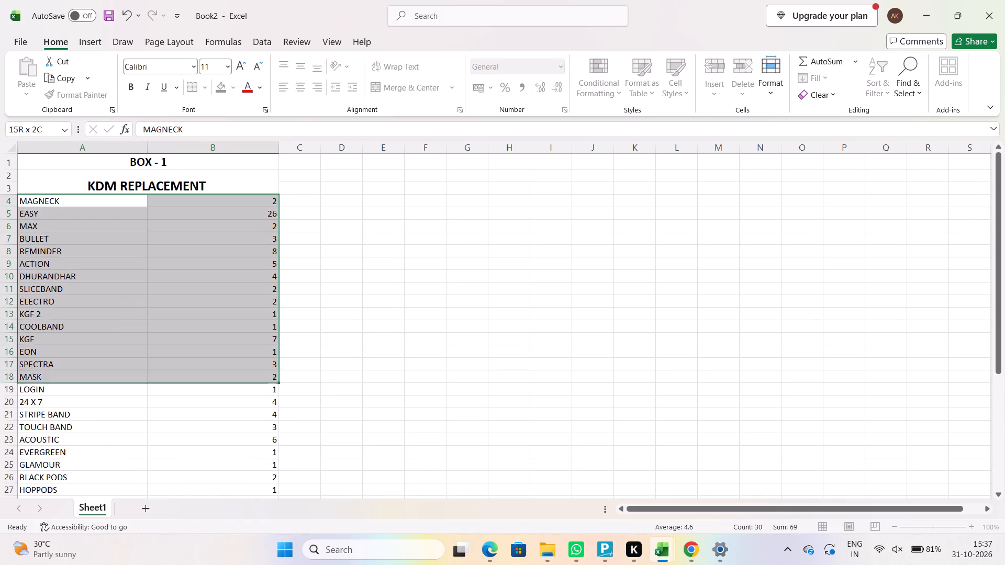
left_click_drag(197, 398, 214, 507)
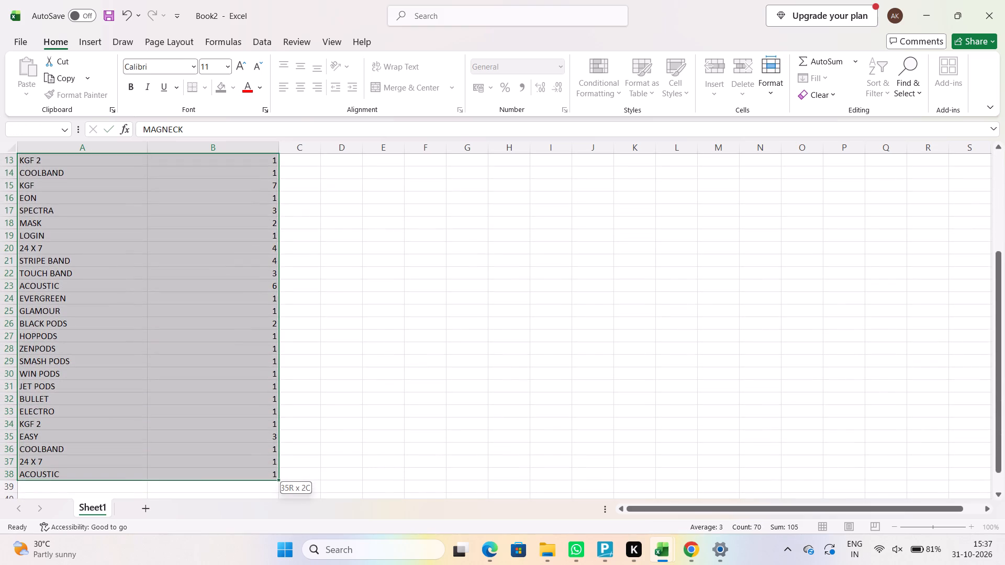
left_click_drag(214, 507, 221, 490)
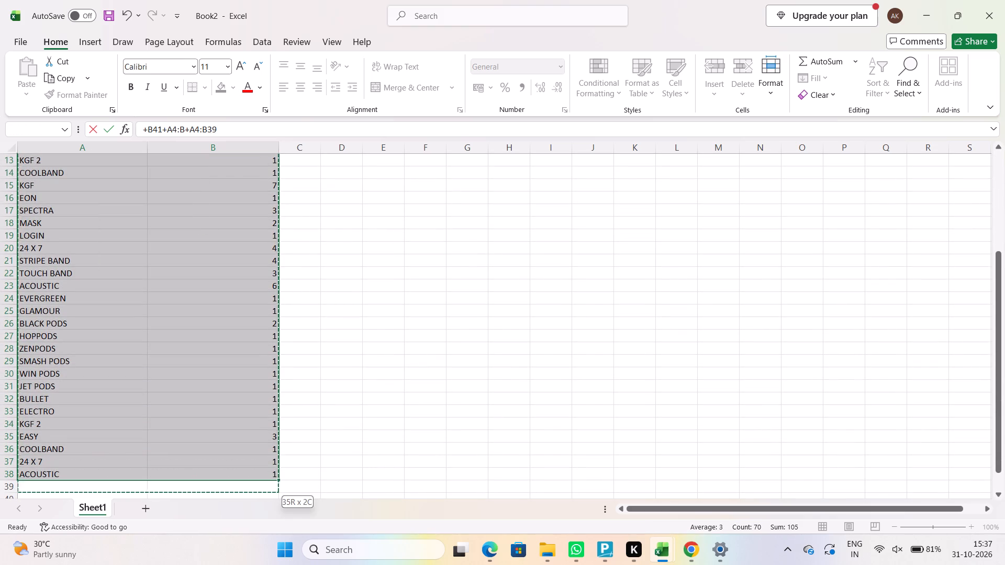
left_click_drag(221, 490, 223, 495)
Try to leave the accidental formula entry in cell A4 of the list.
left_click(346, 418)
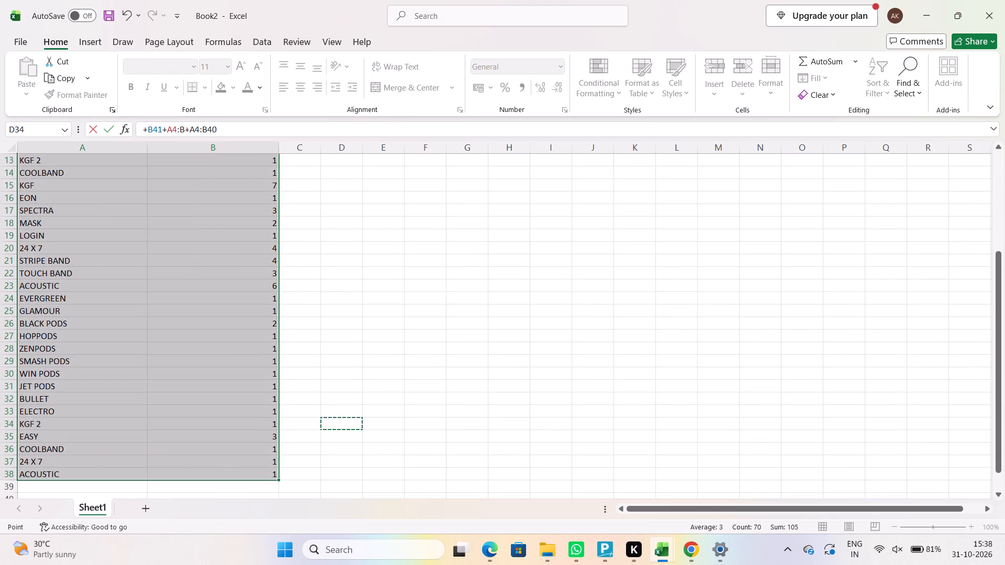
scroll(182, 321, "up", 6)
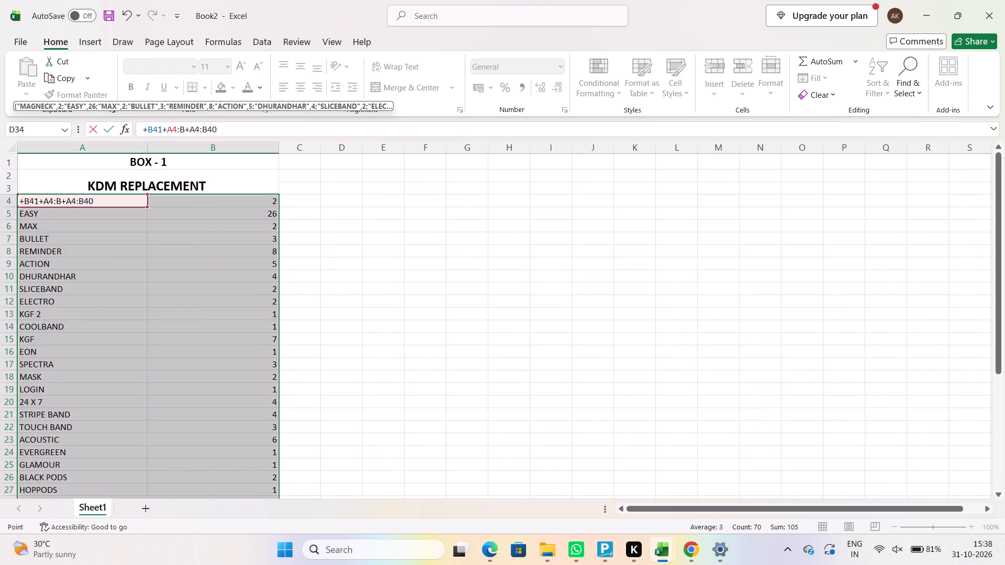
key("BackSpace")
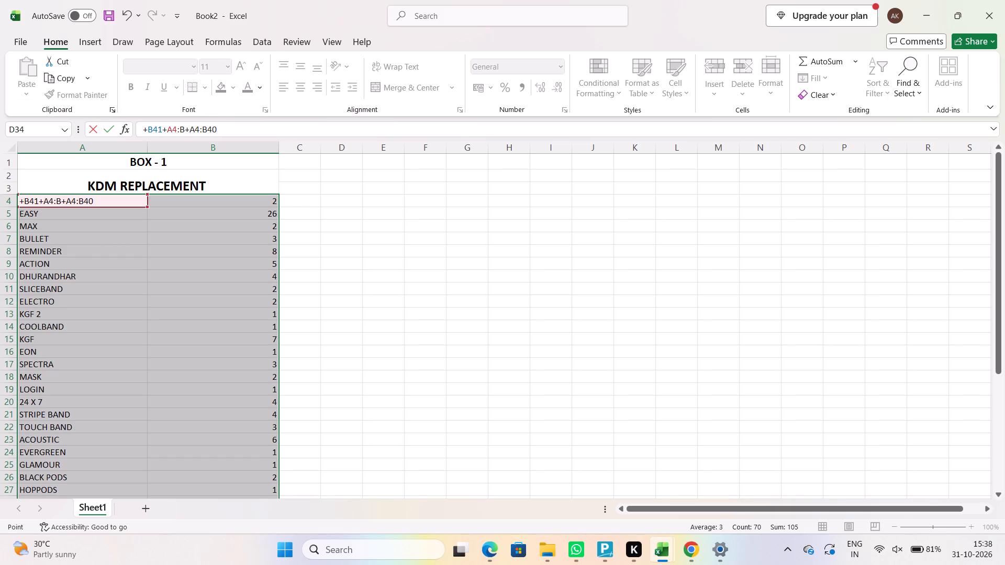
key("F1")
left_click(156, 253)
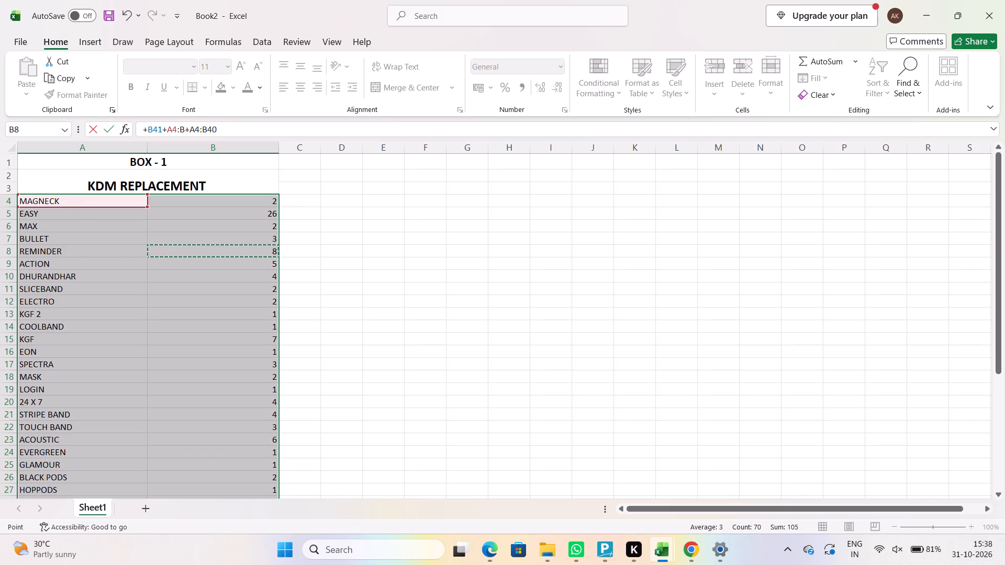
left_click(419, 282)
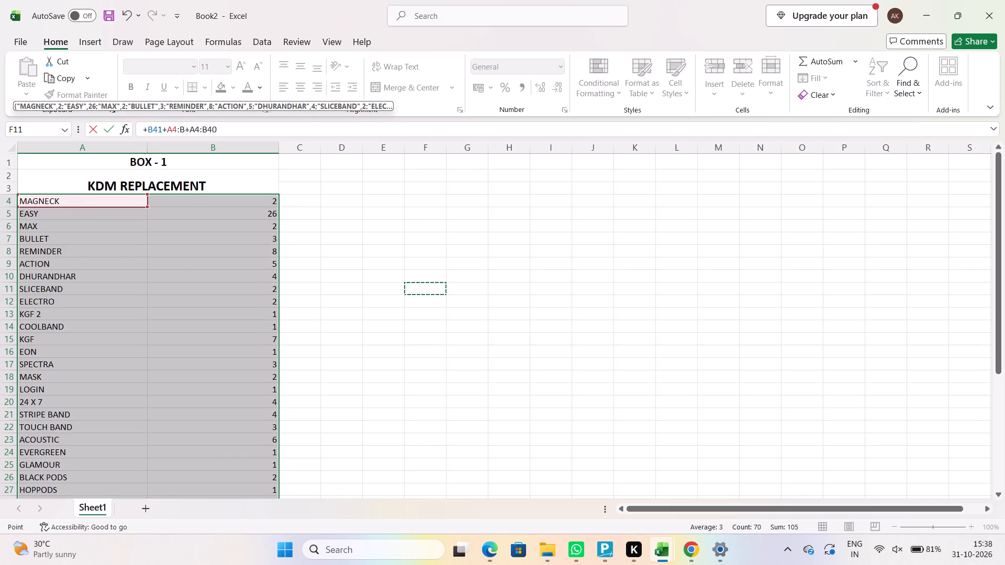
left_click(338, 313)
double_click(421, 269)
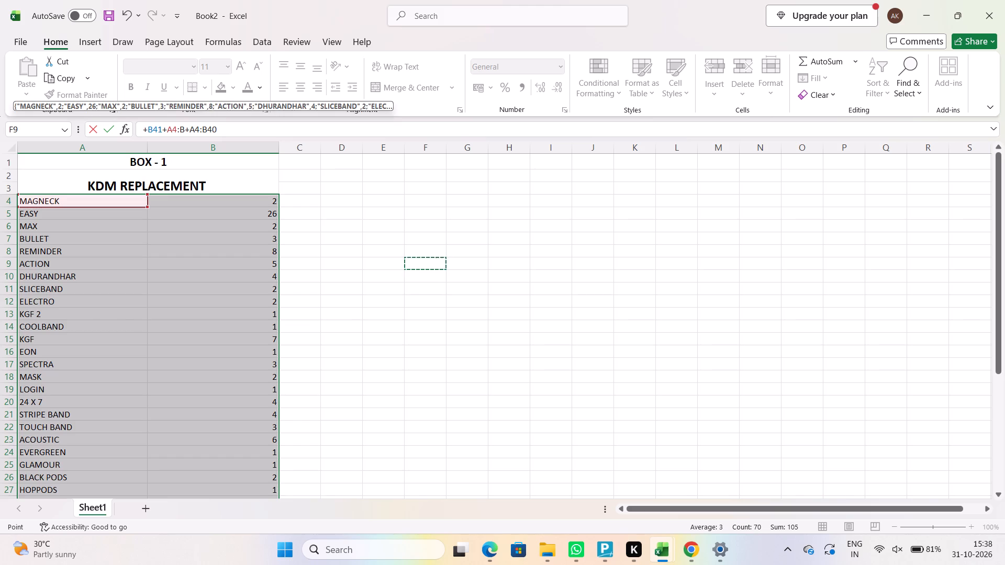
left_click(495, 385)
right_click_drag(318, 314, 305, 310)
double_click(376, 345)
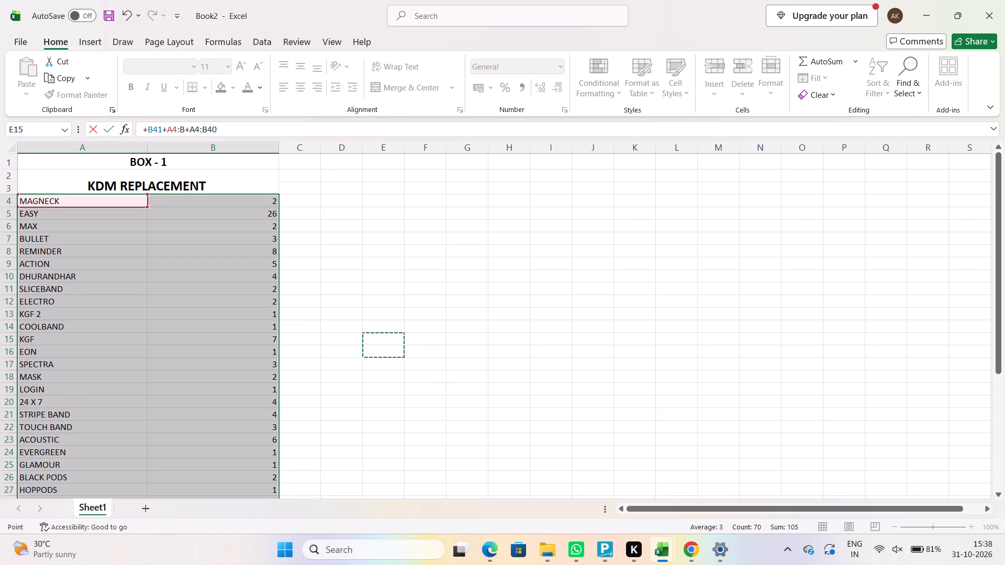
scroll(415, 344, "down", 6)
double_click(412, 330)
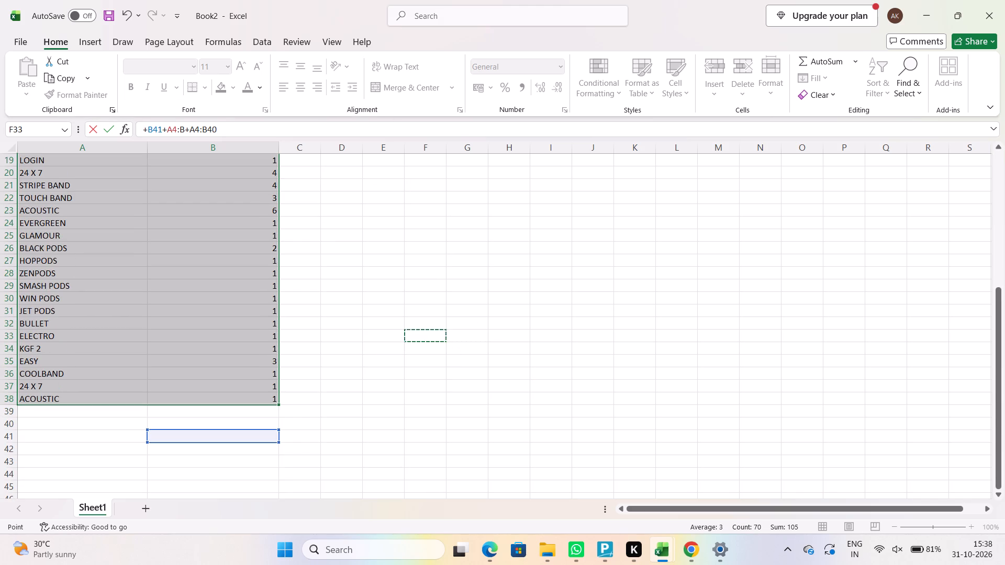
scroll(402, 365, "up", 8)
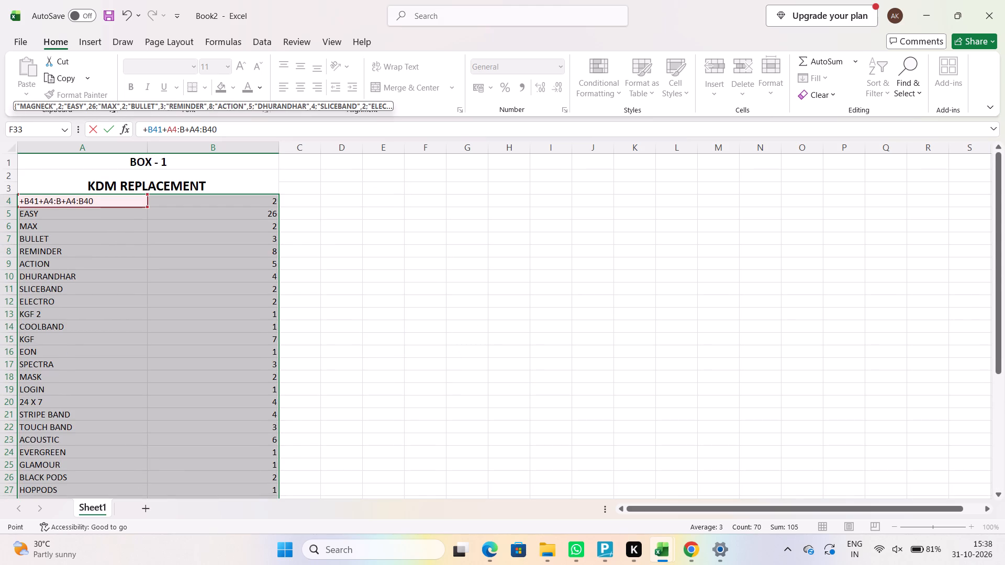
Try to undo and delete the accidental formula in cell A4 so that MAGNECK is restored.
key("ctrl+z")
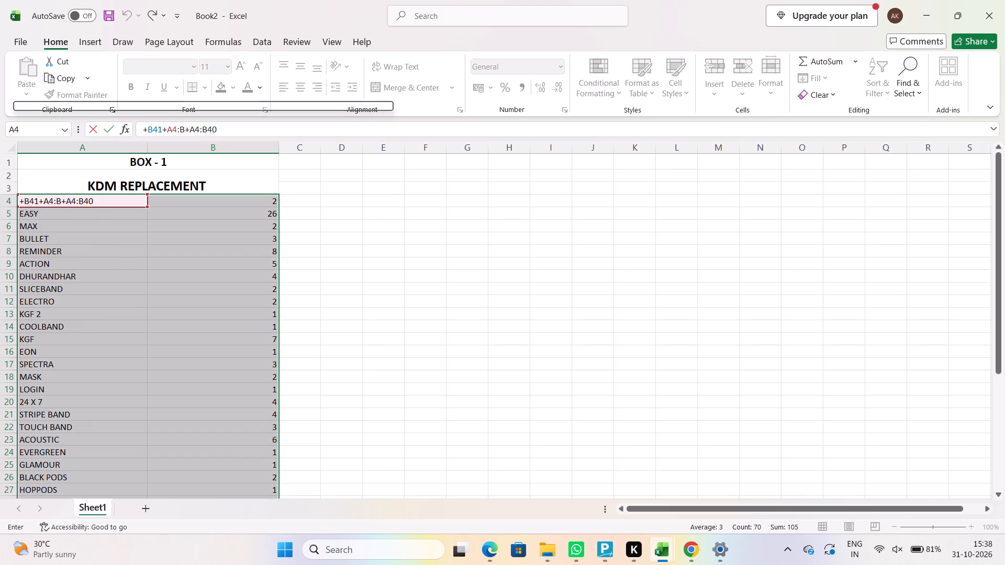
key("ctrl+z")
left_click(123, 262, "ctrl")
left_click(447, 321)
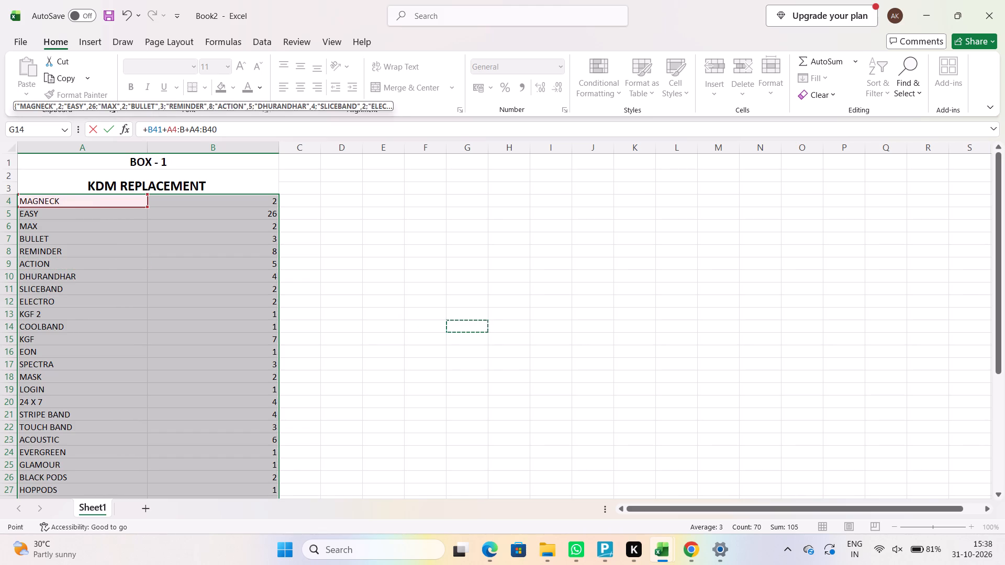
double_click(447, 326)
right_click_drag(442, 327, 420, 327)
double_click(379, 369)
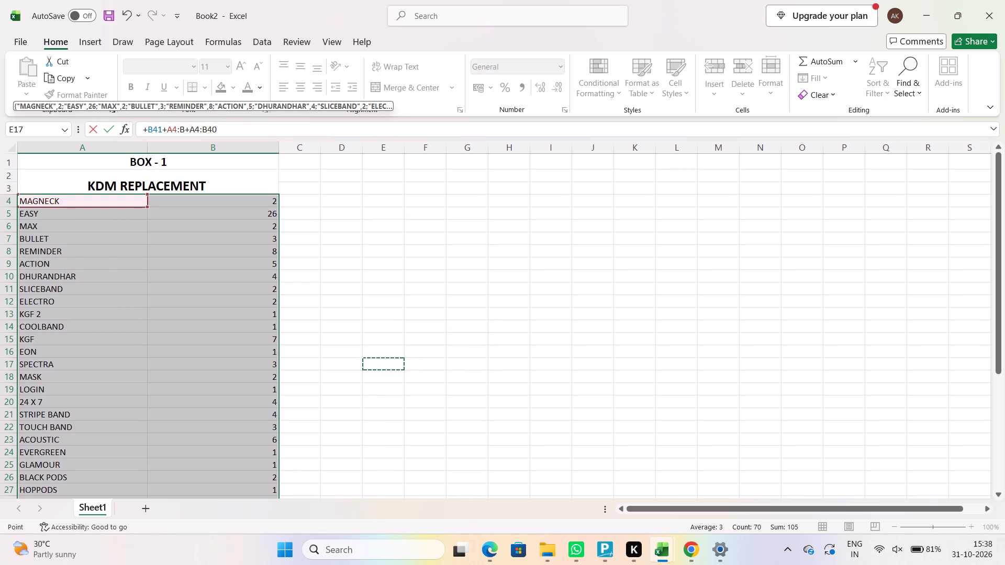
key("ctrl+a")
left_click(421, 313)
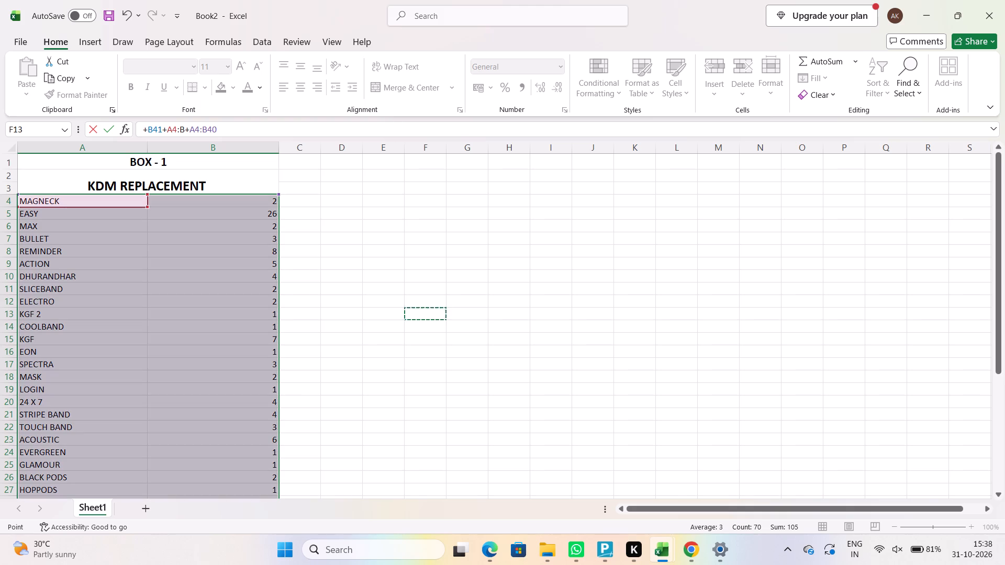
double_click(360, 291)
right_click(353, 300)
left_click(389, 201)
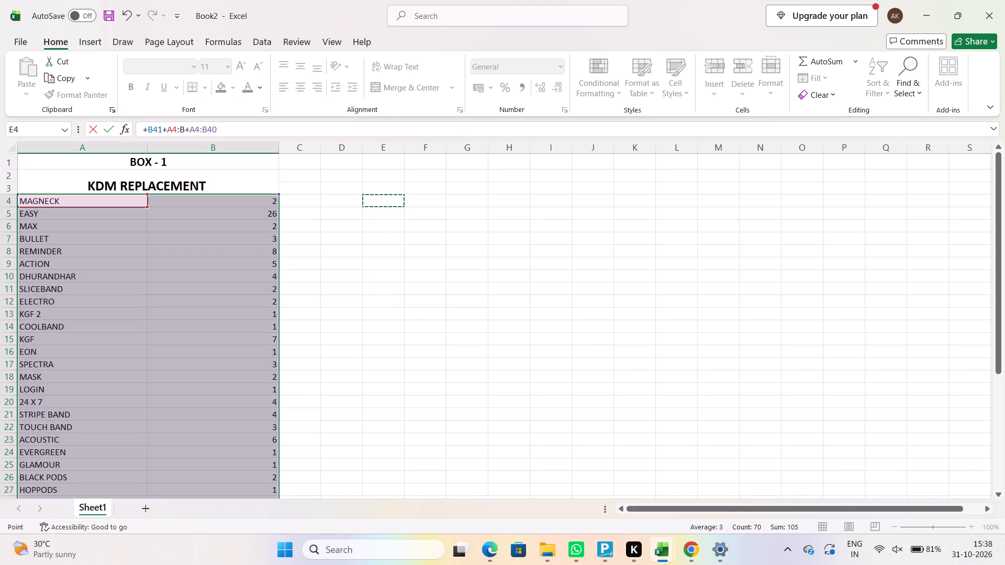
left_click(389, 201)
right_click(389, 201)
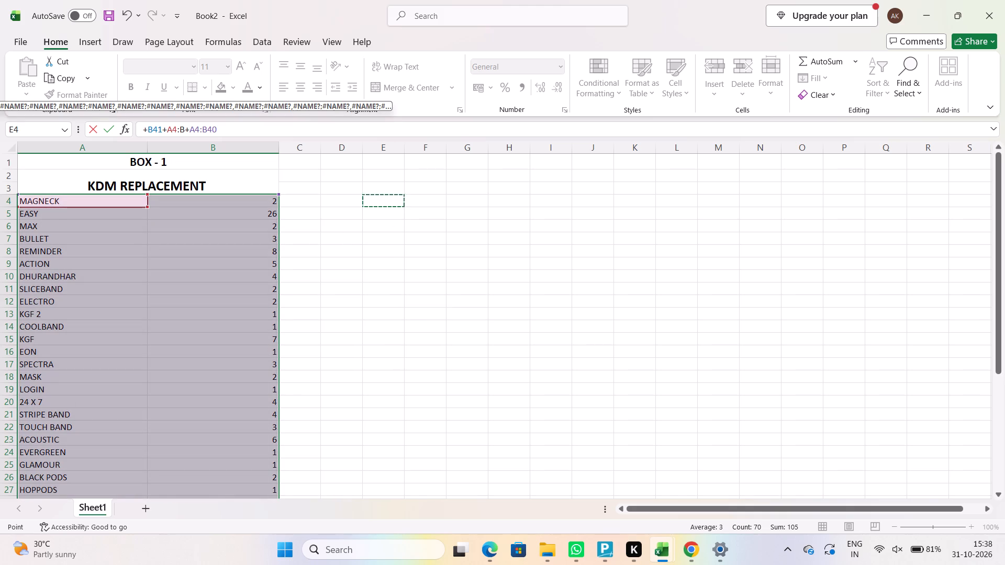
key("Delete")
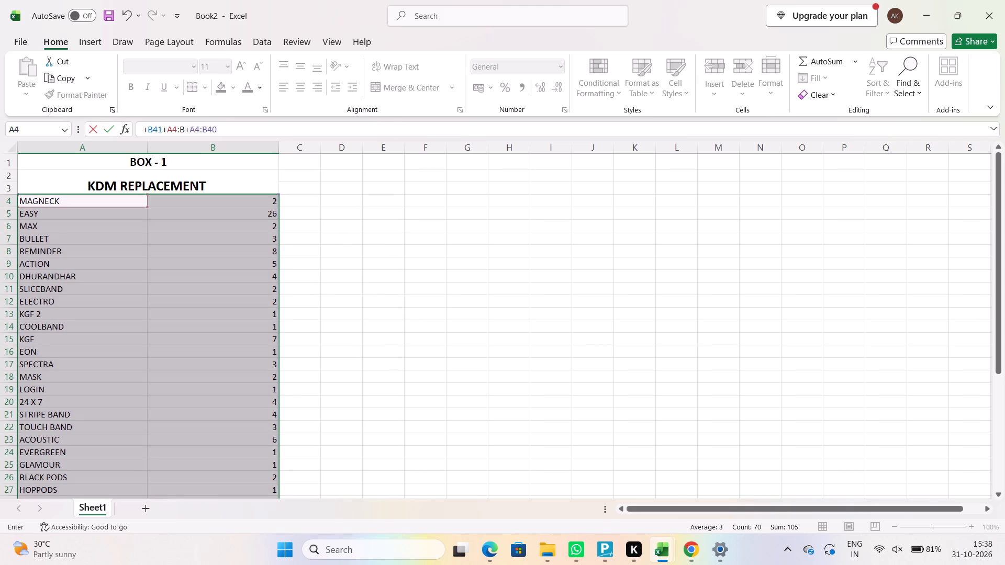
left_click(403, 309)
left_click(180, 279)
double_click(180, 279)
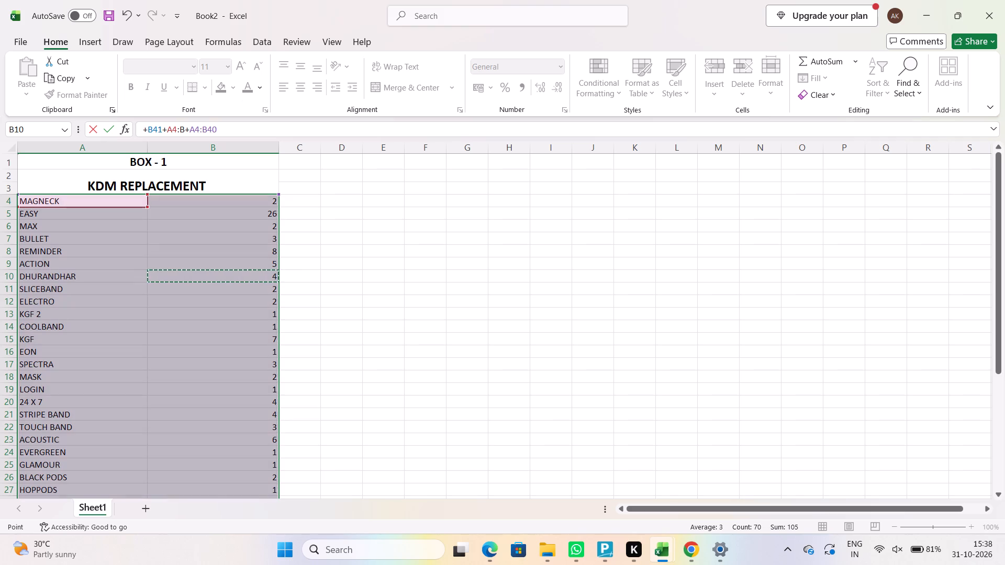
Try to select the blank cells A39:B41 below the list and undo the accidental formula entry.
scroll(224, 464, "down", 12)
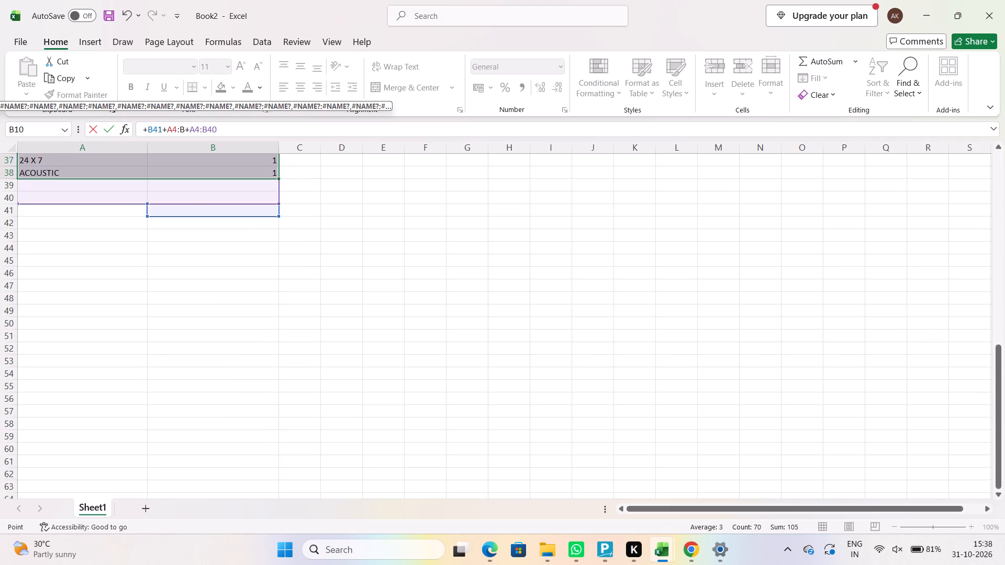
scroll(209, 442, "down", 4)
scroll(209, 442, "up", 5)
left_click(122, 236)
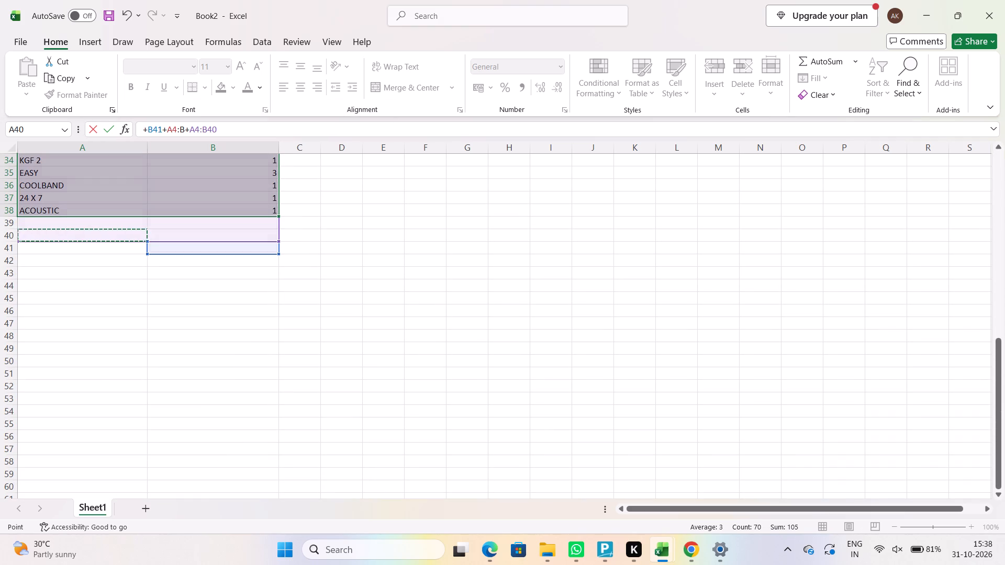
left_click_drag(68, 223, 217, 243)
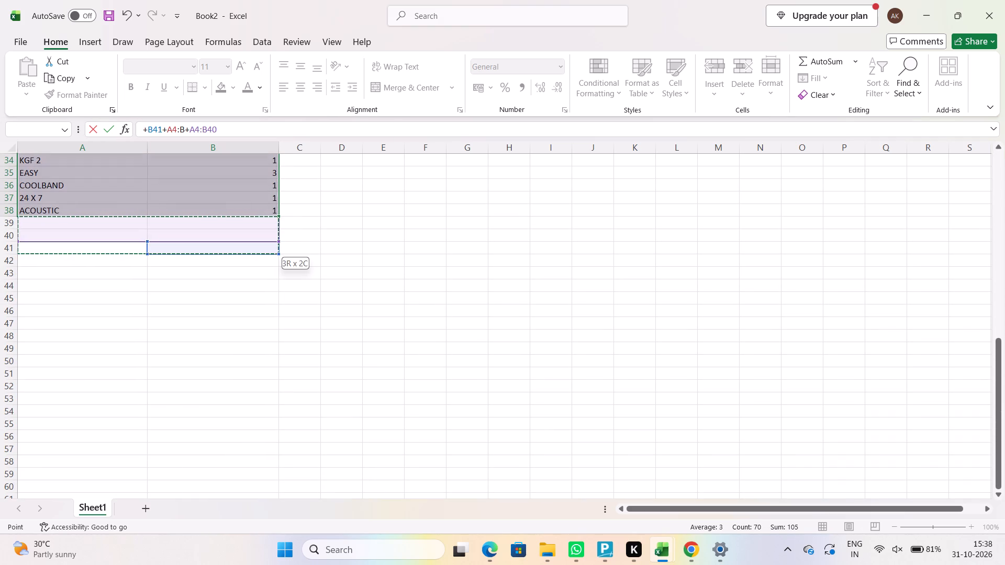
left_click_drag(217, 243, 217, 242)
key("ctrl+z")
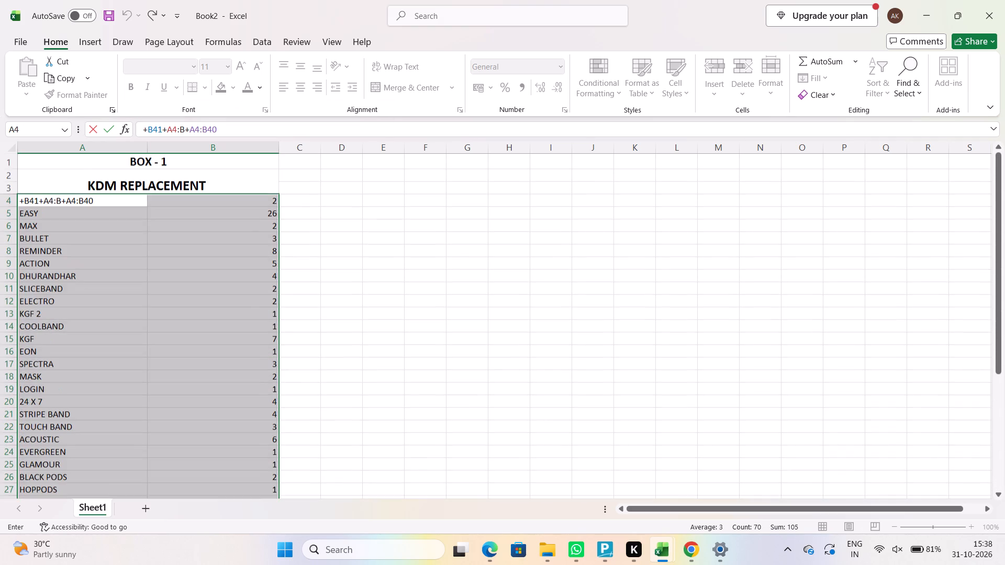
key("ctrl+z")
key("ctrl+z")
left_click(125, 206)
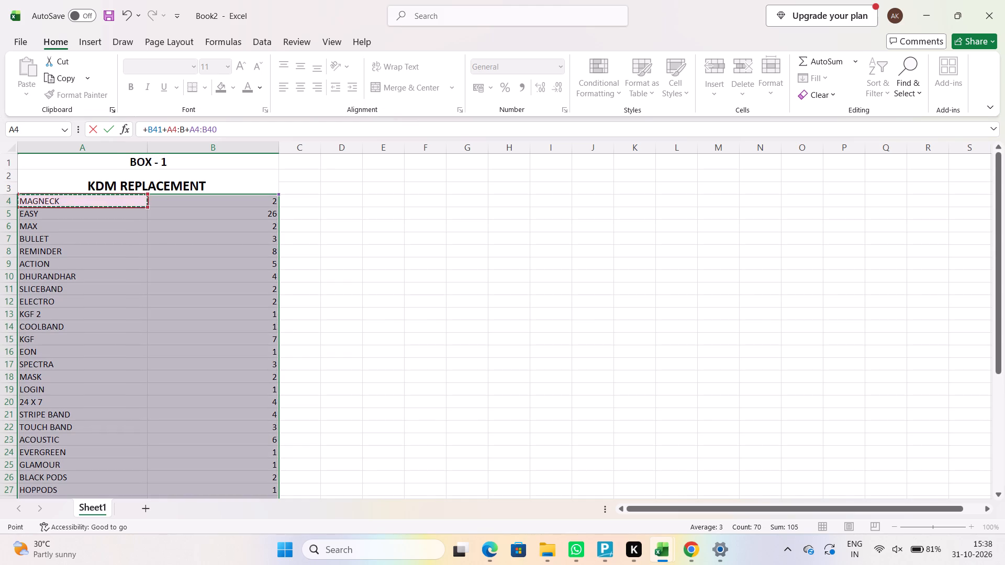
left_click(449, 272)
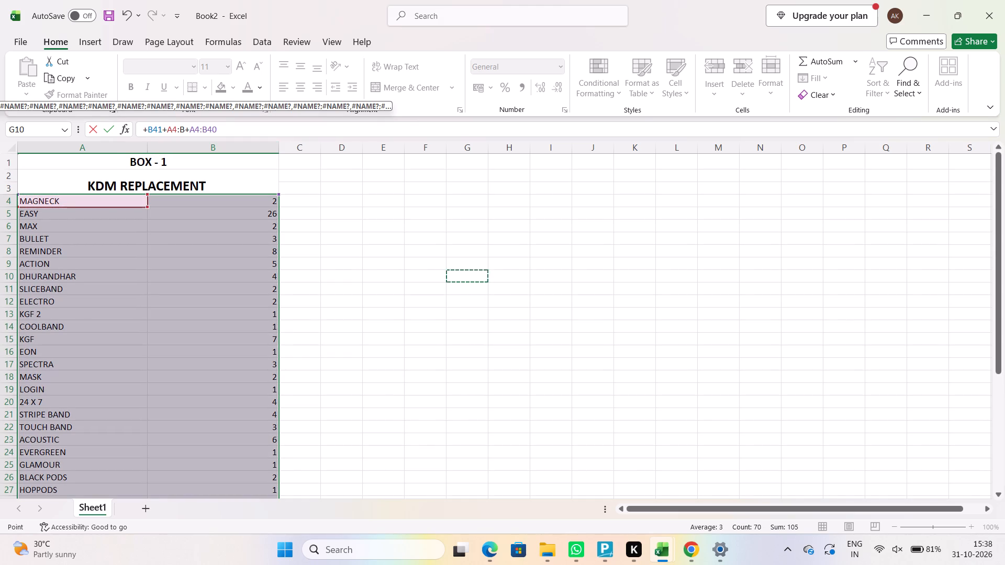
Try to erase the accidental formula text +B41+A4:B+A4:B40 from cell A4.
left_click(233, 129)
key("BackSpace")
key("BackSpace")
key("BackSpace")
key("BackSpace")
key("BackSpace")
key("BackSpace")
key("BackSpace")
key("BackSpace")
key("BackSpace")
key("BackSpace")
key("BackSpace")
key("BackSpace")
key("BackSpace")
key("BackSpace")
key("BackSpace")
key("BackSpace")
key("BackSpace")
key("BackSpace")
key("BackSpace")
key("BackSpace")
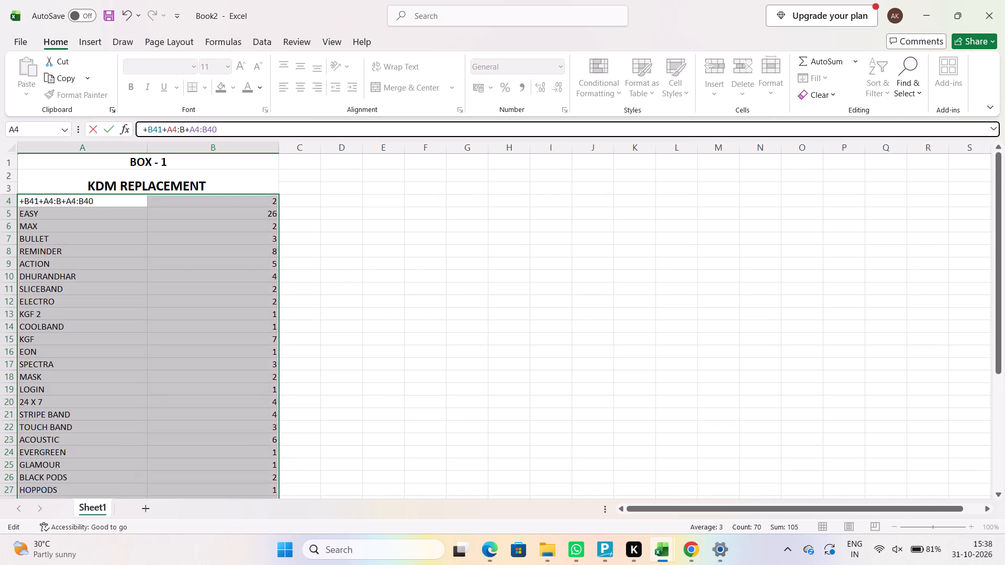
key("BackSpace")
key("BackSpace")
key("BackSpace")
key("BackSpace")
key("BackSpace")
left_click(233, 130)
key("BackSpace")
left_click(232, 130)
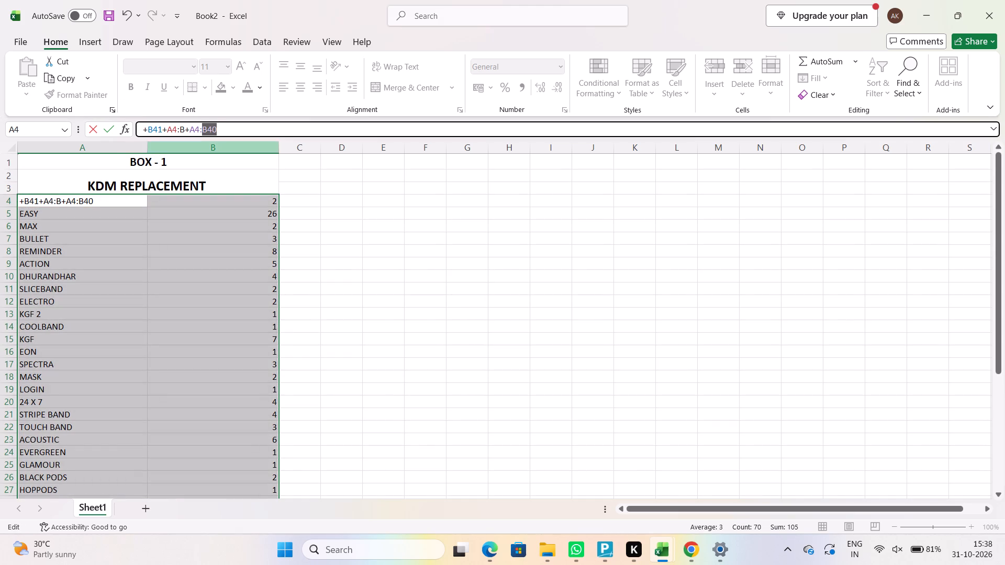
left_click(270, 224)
Create a new blank workbook.
left_click(21, 41)
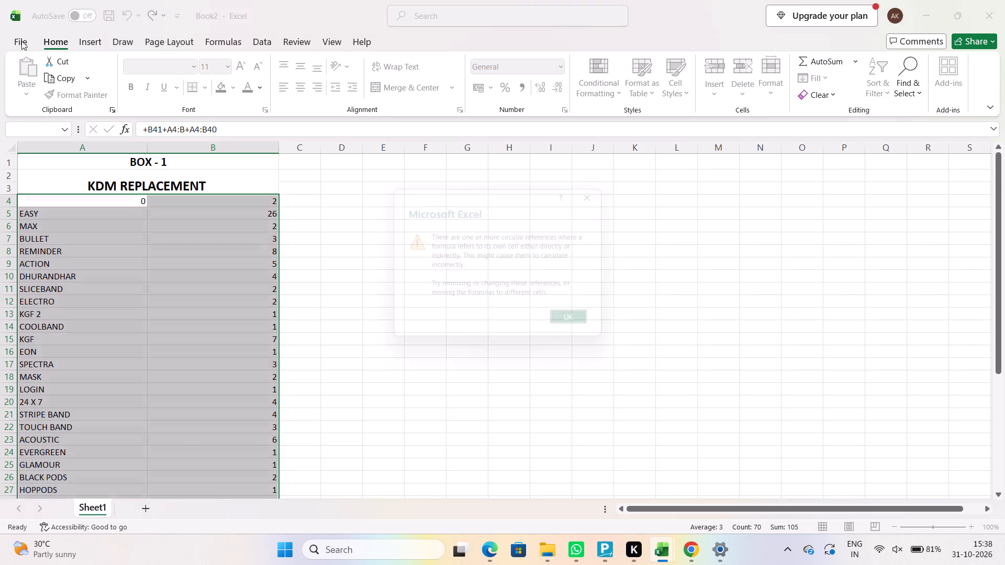
left_click(609, 186)
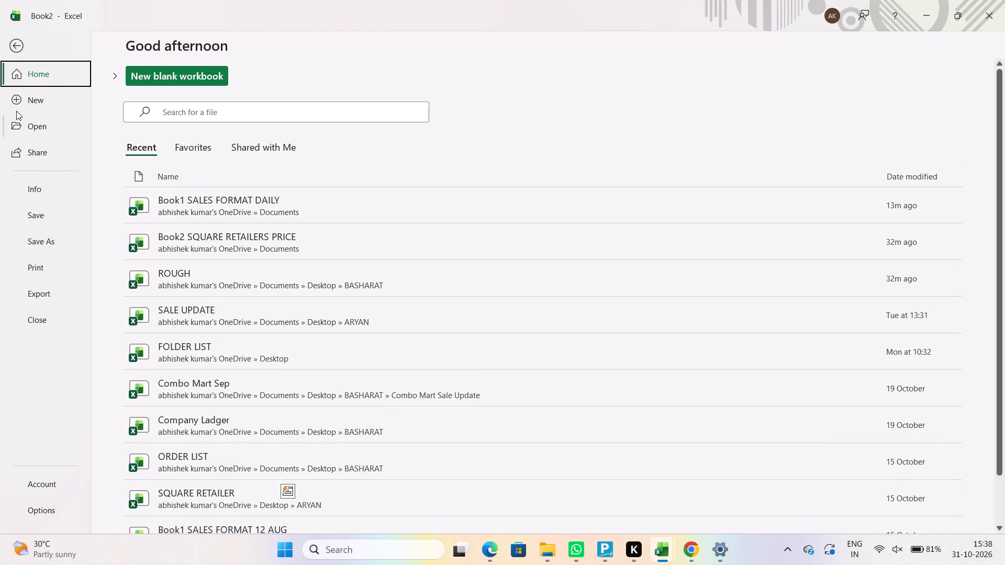
left_click(51, 101)
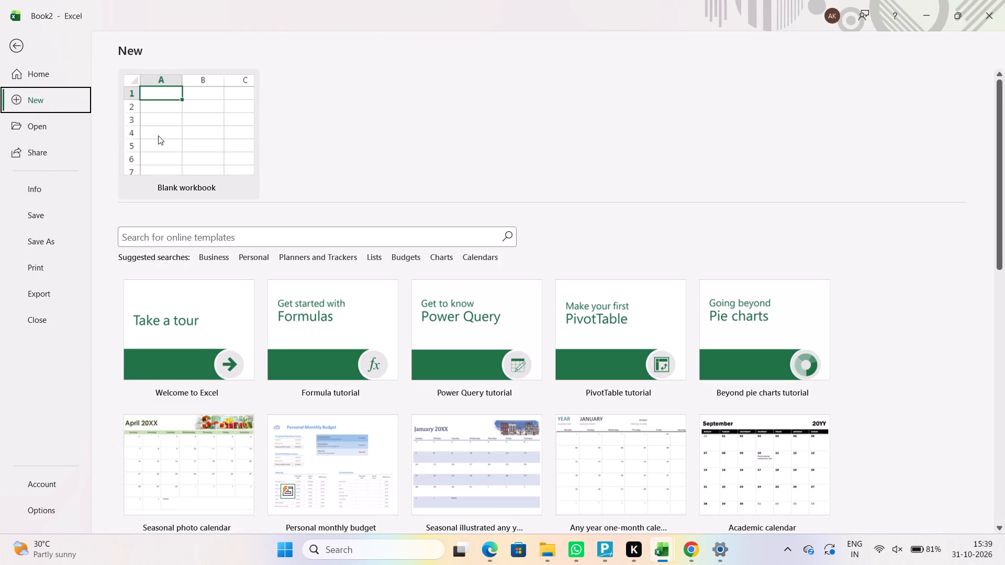
left_click(167, 134)
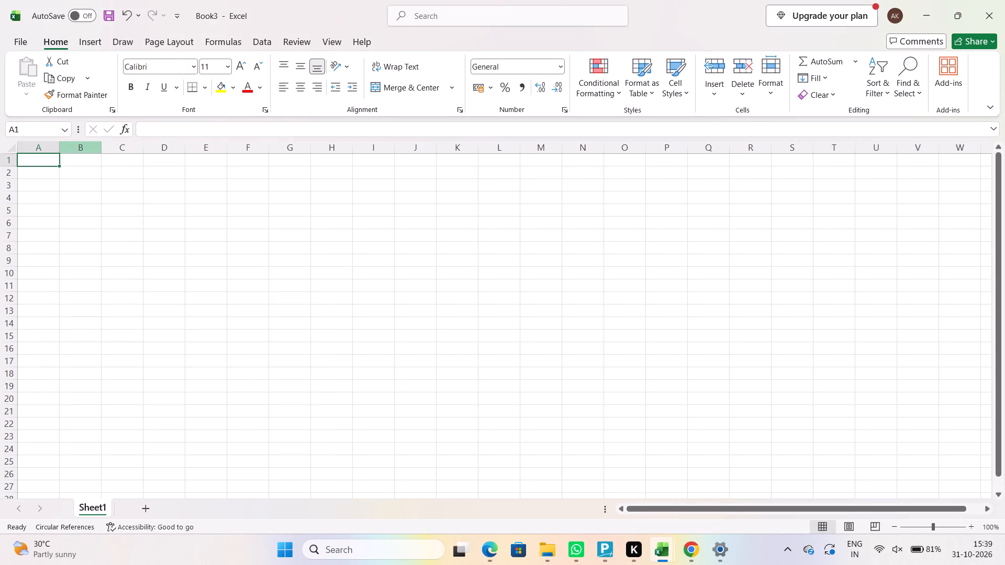
Widen columns A and B of the blank sheet to roughly equal widths, more than twice the default.
left_click_drag(59, 147, 83, 148)
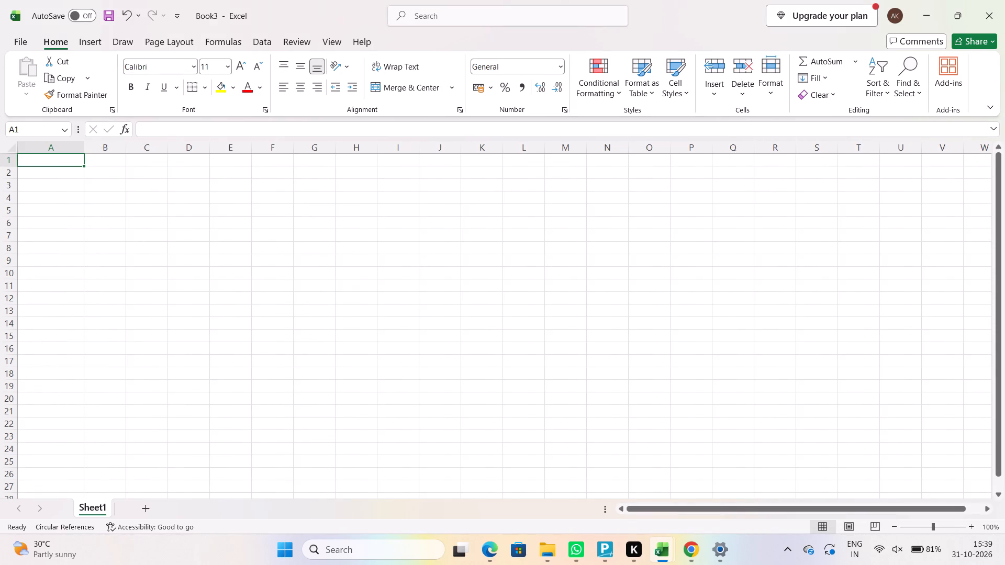
left_click_drag(125, 148, 162, 148)
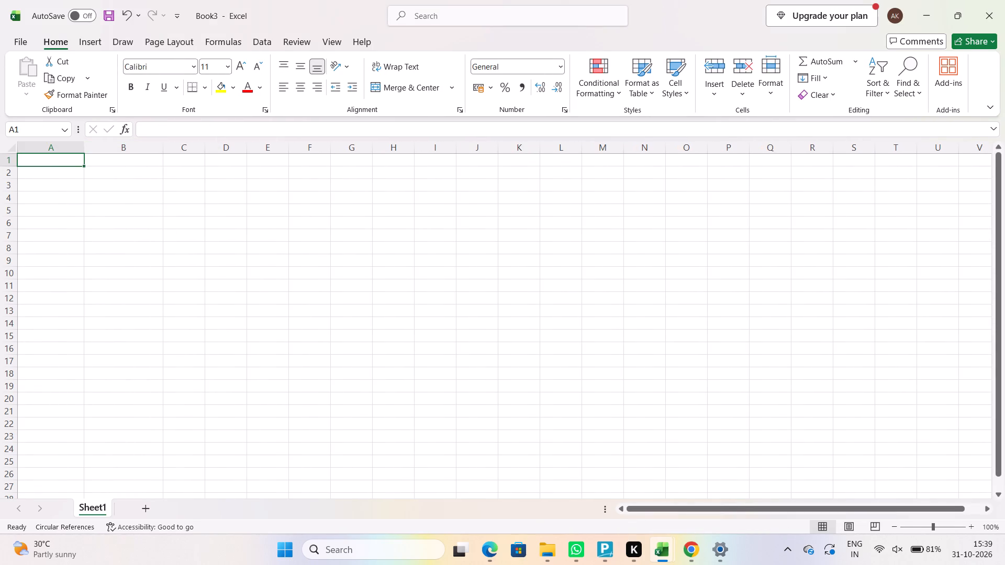
left_click_drag(84, 143, 118, 146)
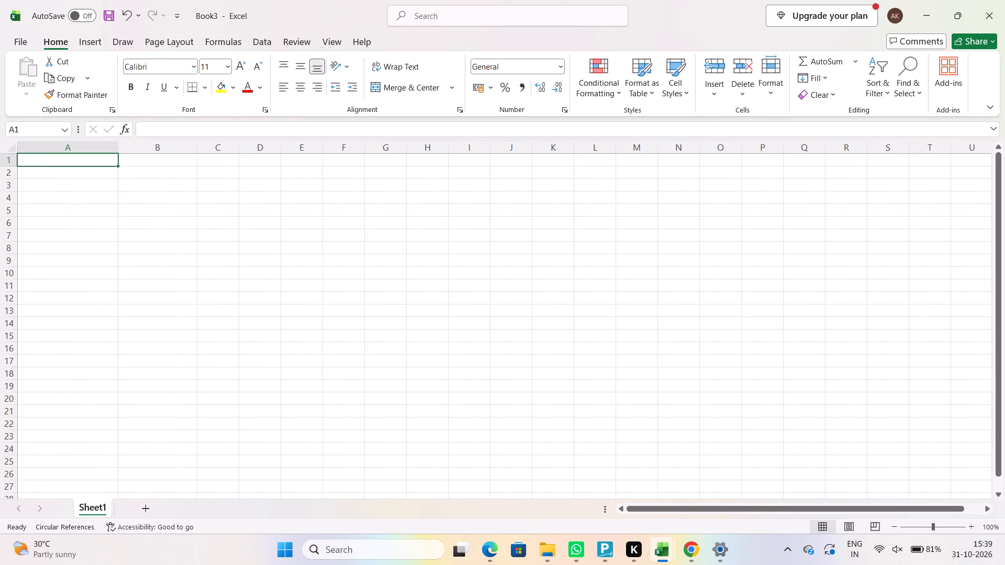
left_click_drag(195, 151, 217, 157)
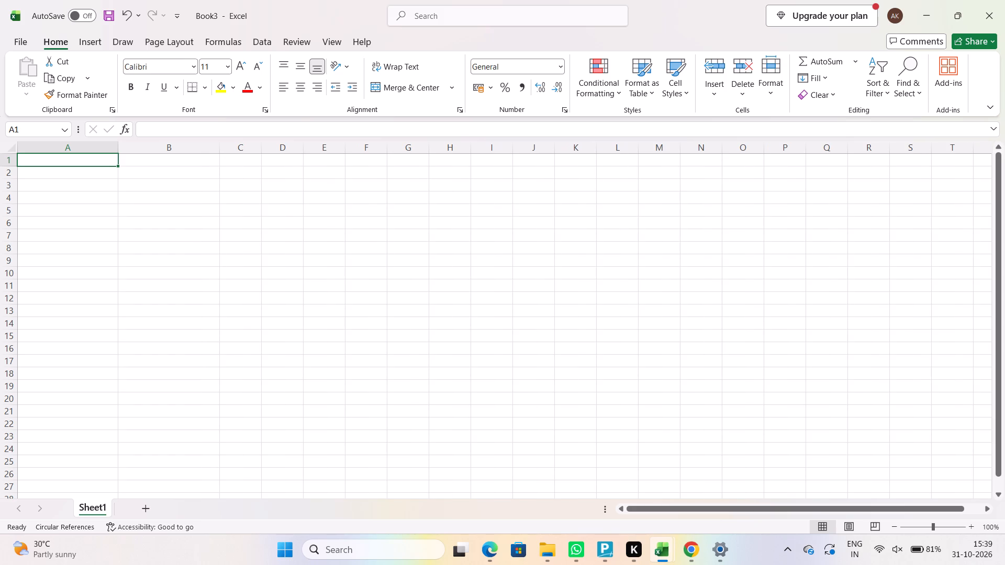
Merge and center cells A1:B1 and enter the heading BOX 1.
left_click_drag(118, 164, 176, 168)
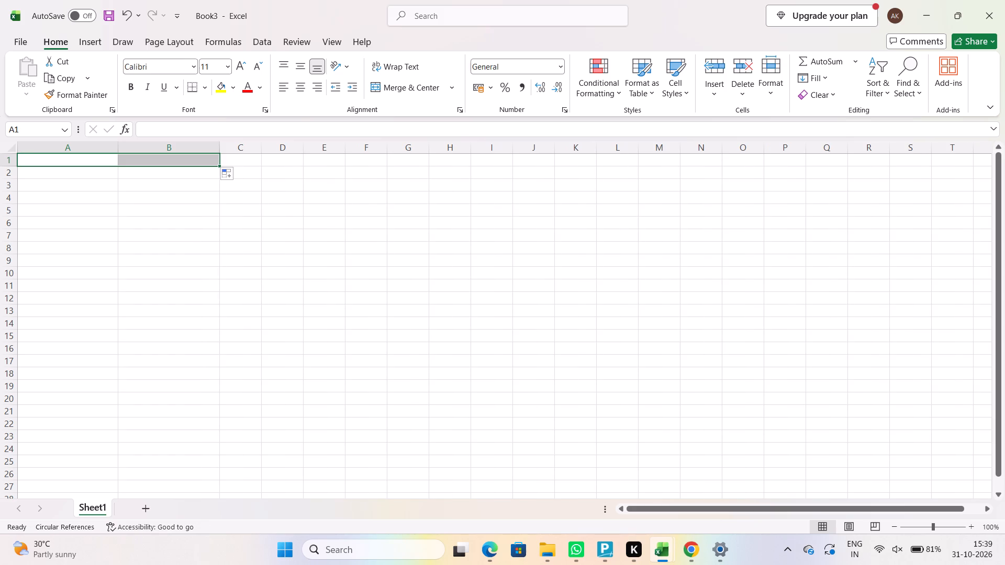
left_click(393, 89)
double_click(127, 160)
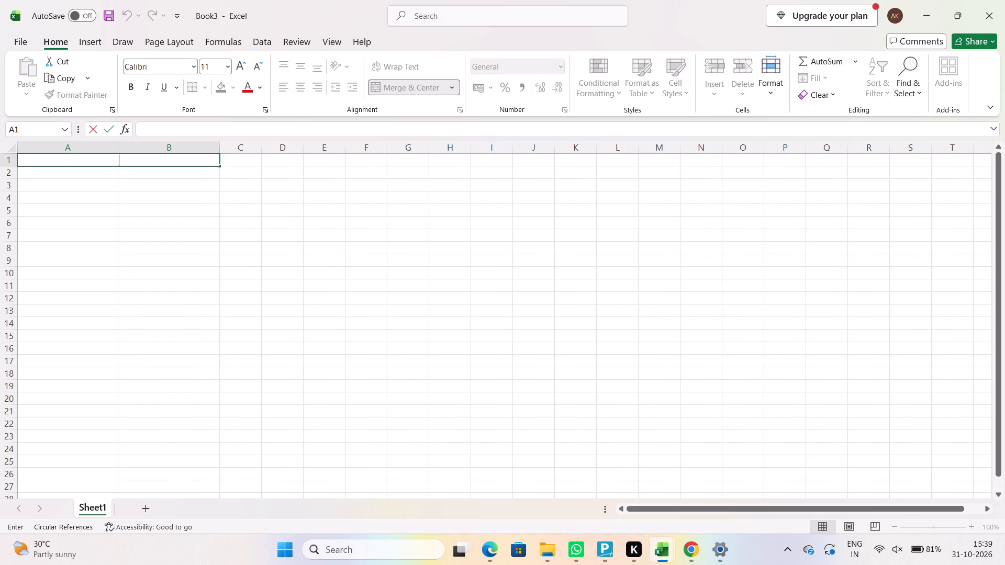
type("BOX")
key("space")
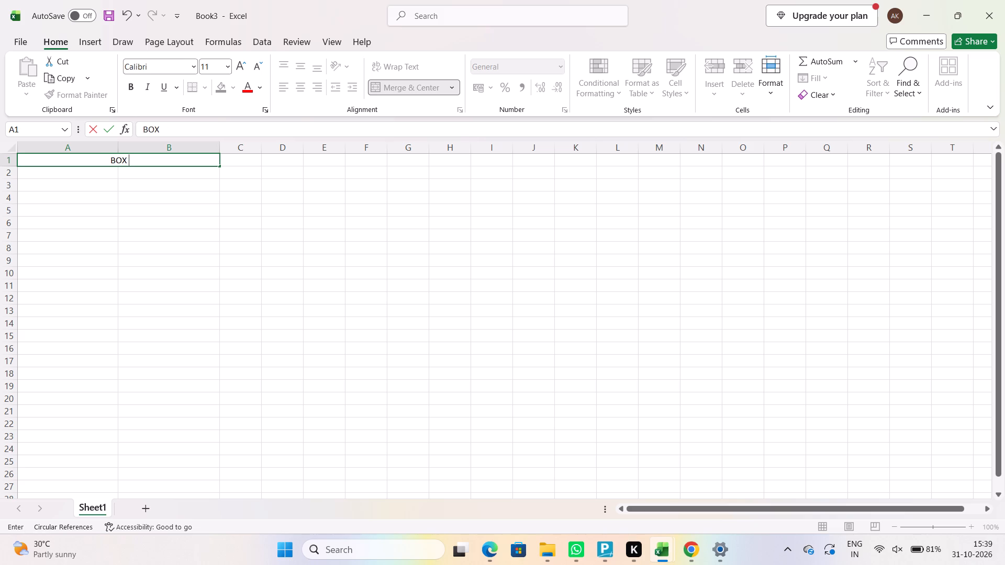
key("1")
left_click(109, 170)
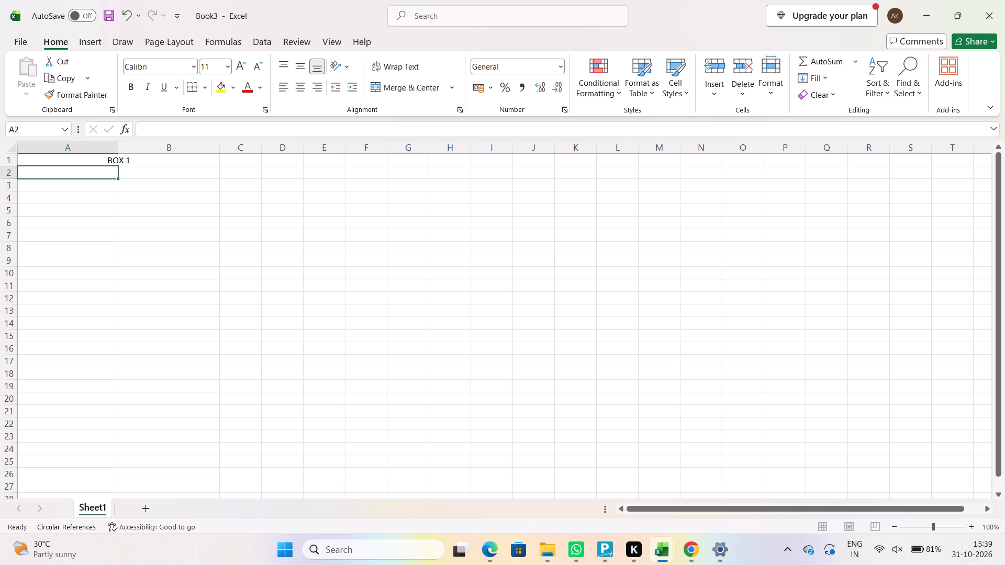
Merge and center cells A2:B3 and enter the title KDM REPLACEMENT.
left_click_drag(117, 178, 177, 175)
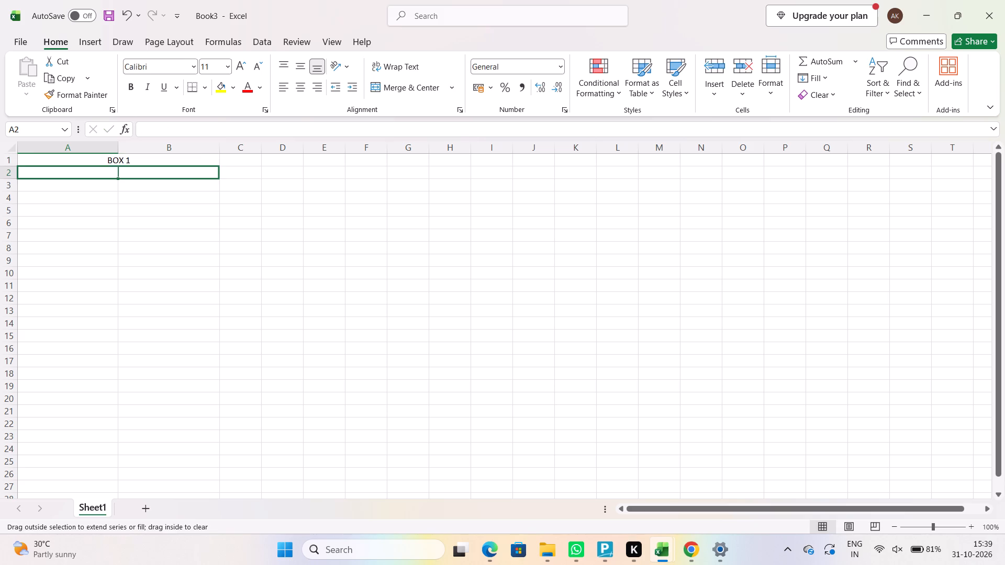
left_click_drag(177, 175, 180, 191)
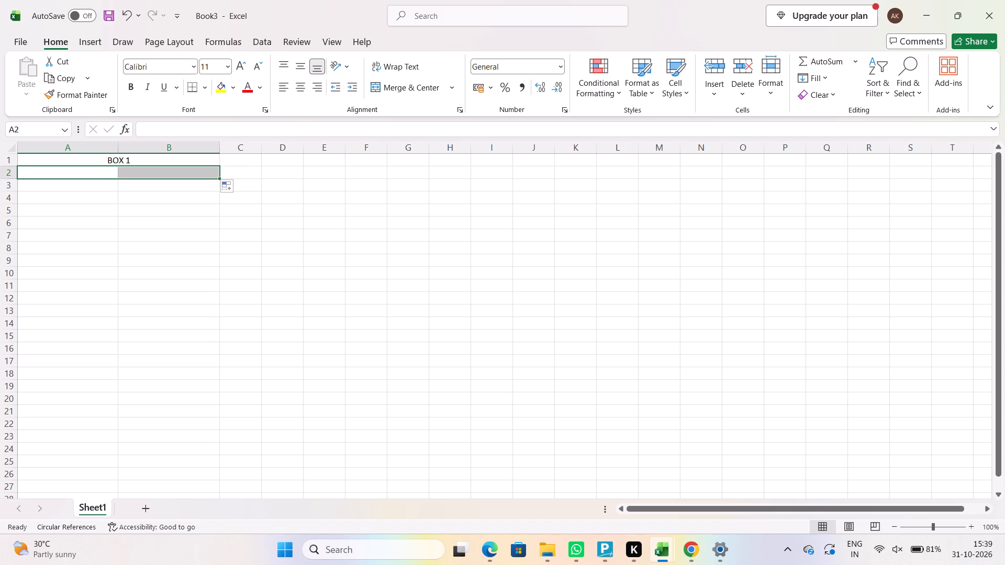
left_click_drag(217, 178, 217, 186)
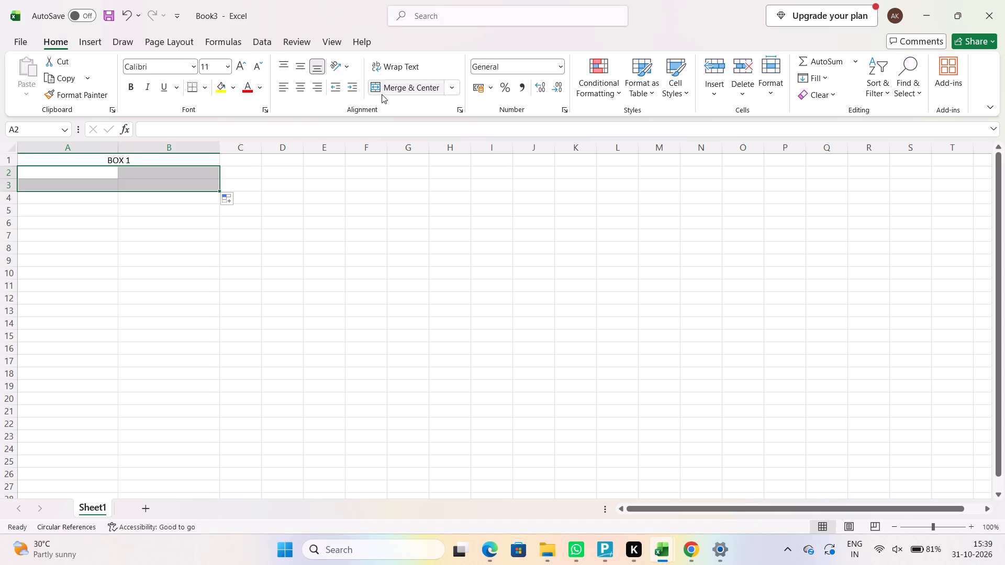
left_click(382, 94)
double_click(122, 176)
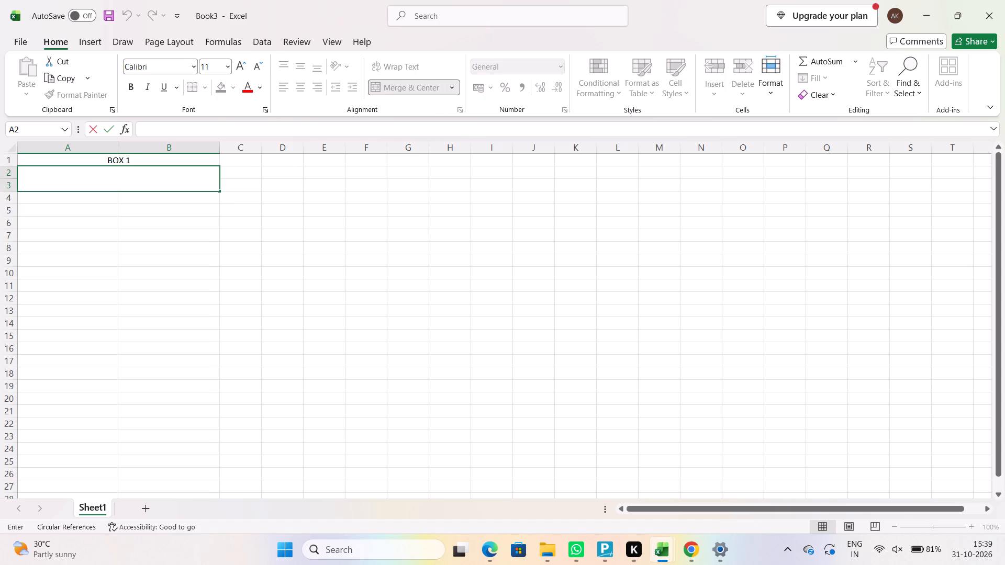
type("KDM")
key("space")
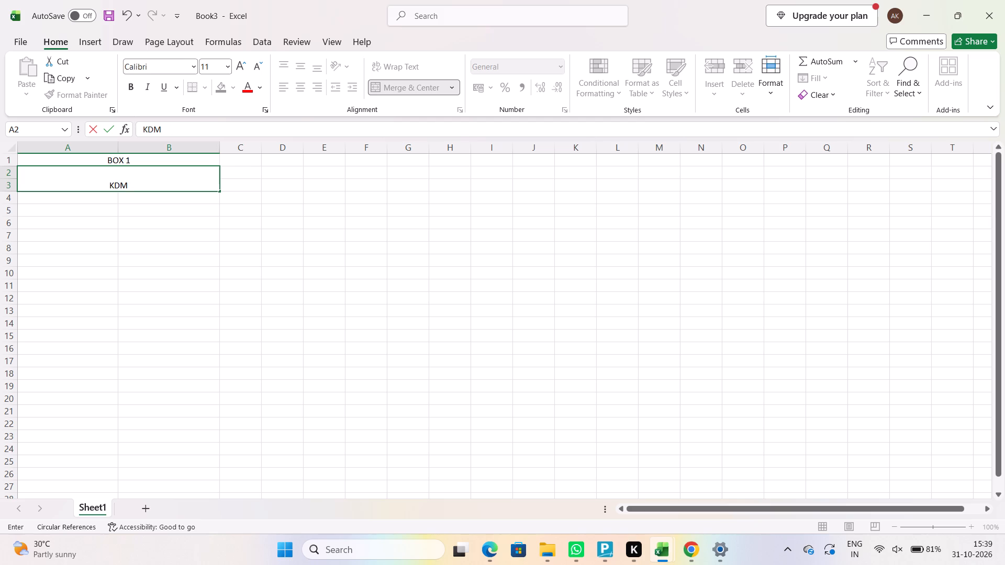
type("REPLACE")
type("MENT")
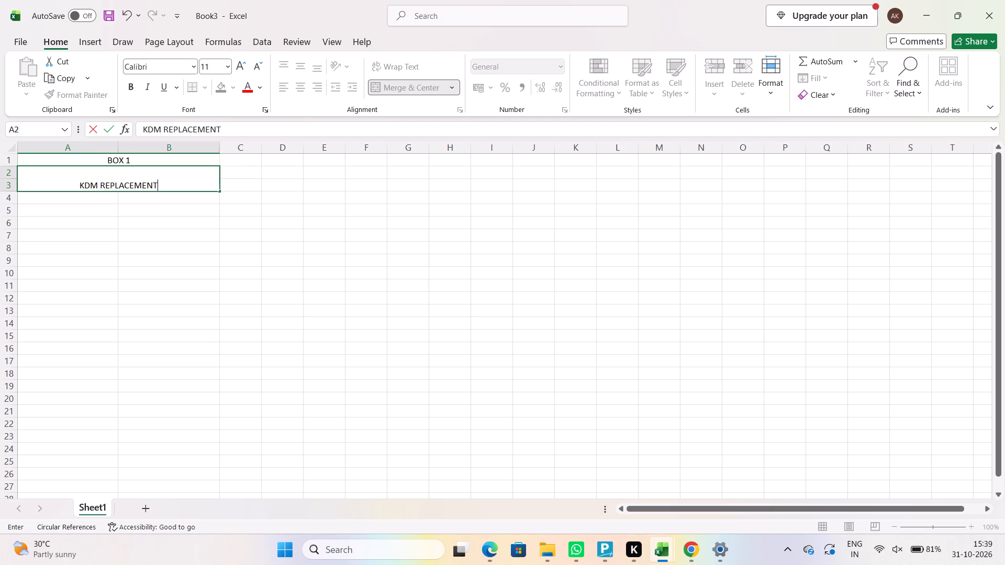
Format the KDM REPLACEMENT title text as bold, size 16.
left_click_drag(162, 187, 29, 190)
triple_click(237, 66)
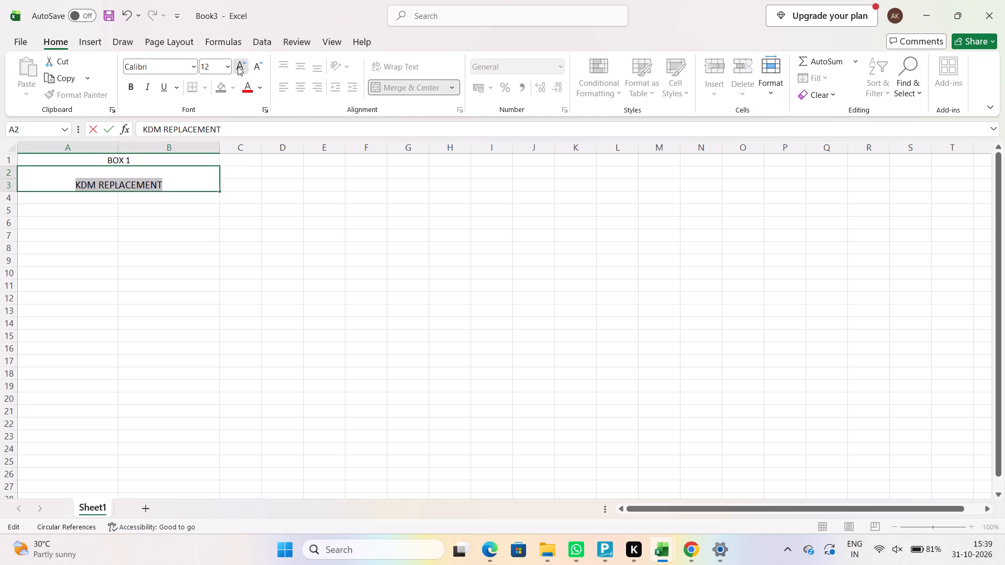
left_click(131, 89)
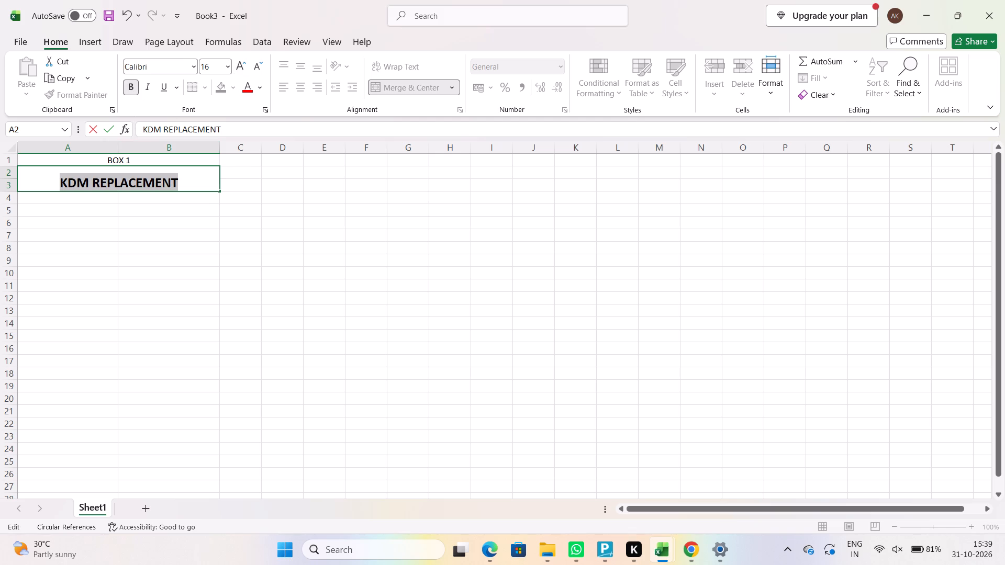
left_click(151, 222)
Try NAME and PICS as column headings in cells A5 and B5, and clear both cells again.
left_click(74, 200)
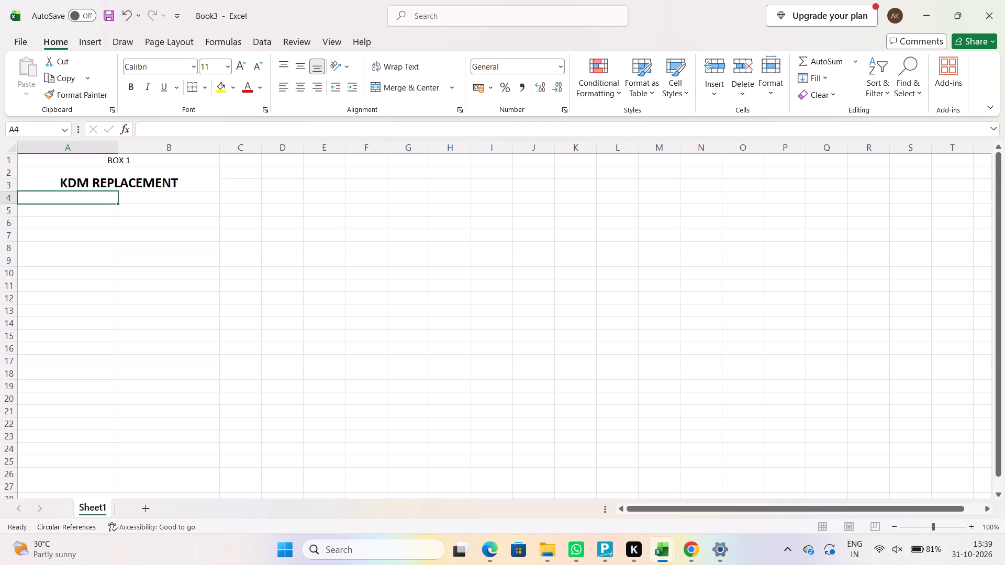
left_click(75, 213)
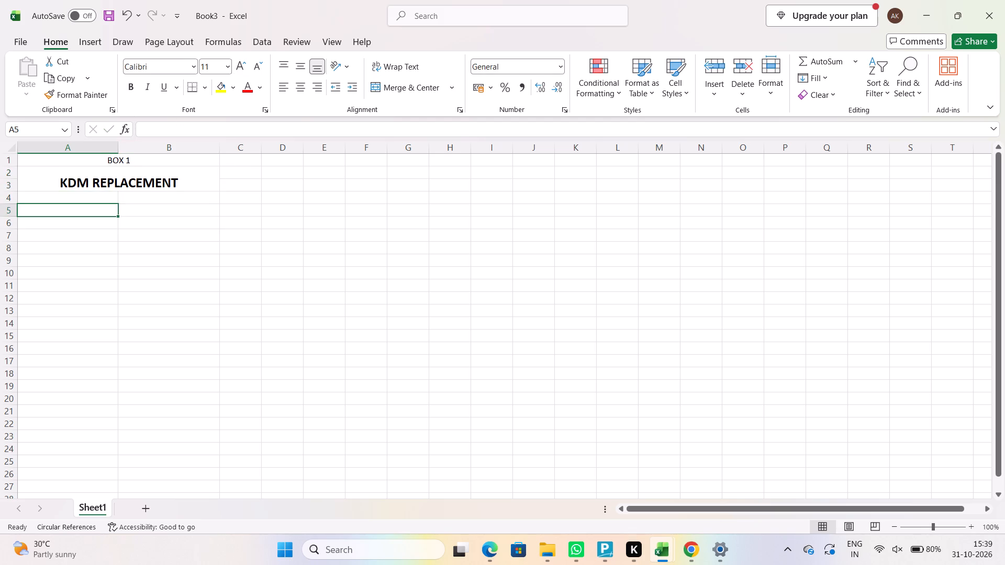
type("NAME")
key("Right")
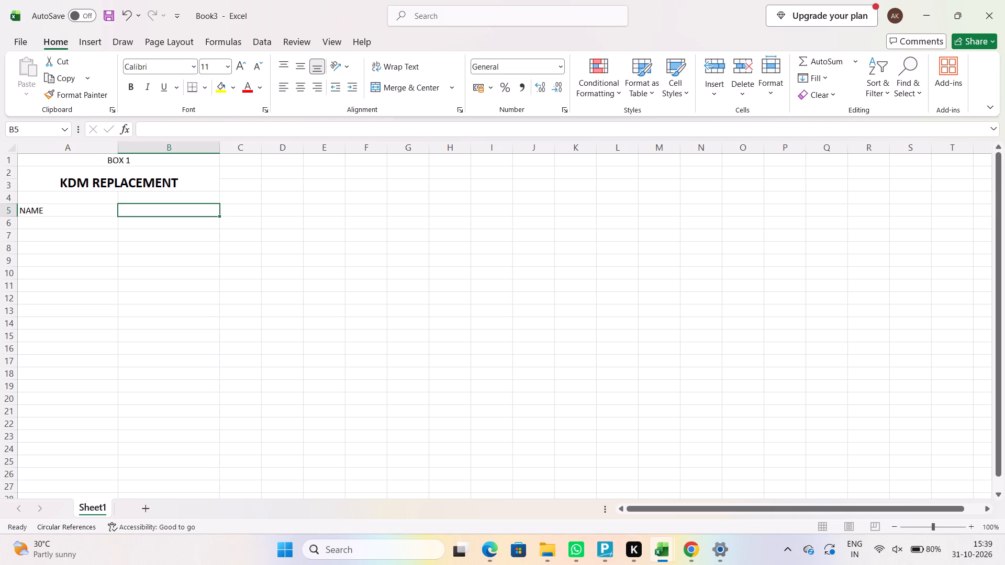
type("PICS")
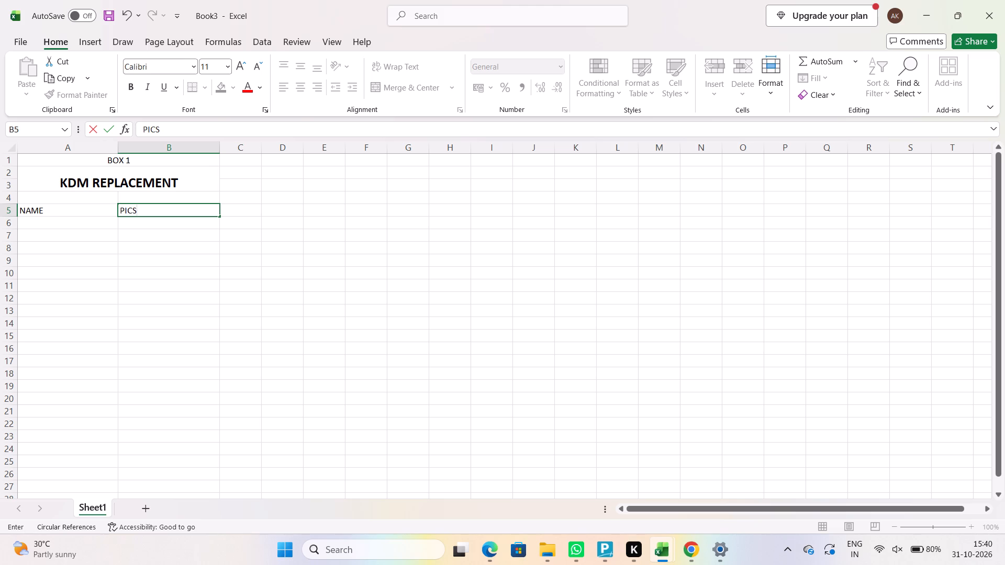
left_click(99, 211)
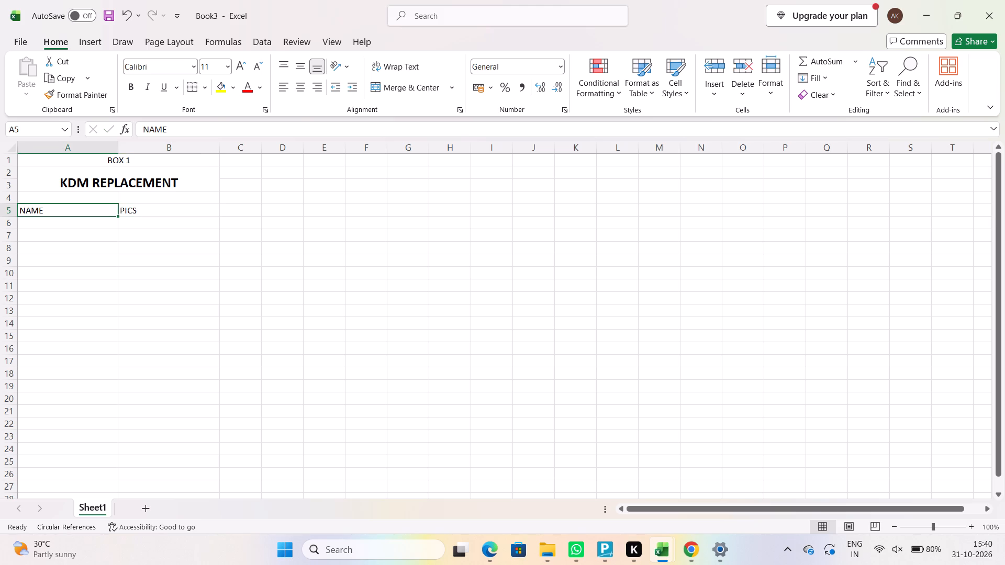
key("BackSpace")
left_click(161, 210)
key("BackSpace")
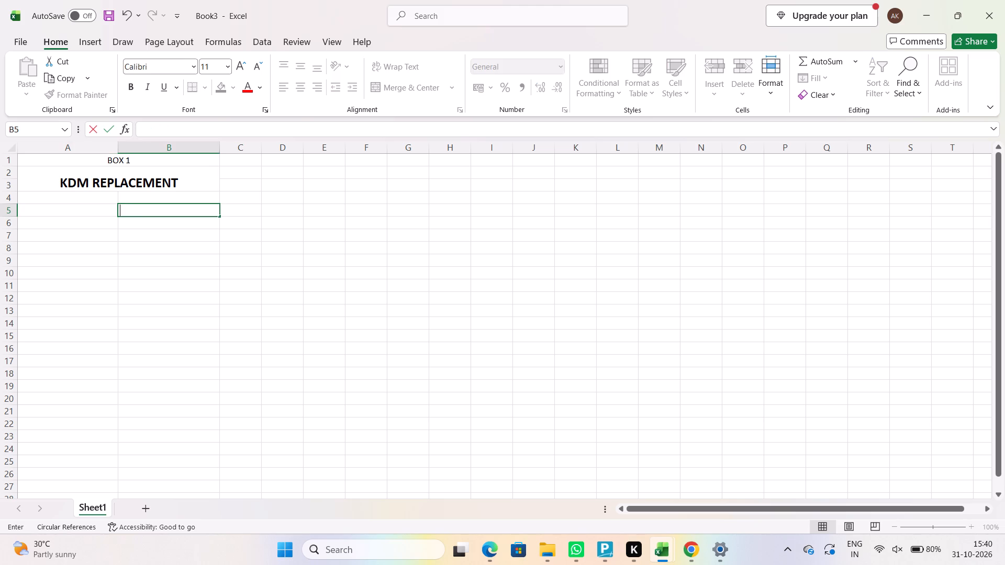
Enter the items MAGNECK with quantity 2 in row 5 and EASY with quantity 26 in row 6.
left_click(73, 214)
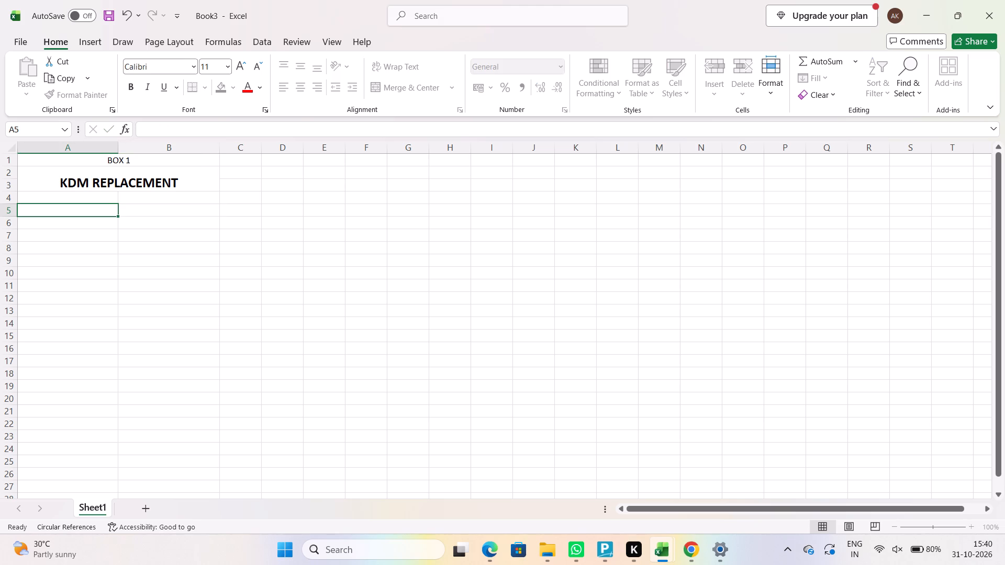
type("MAF")
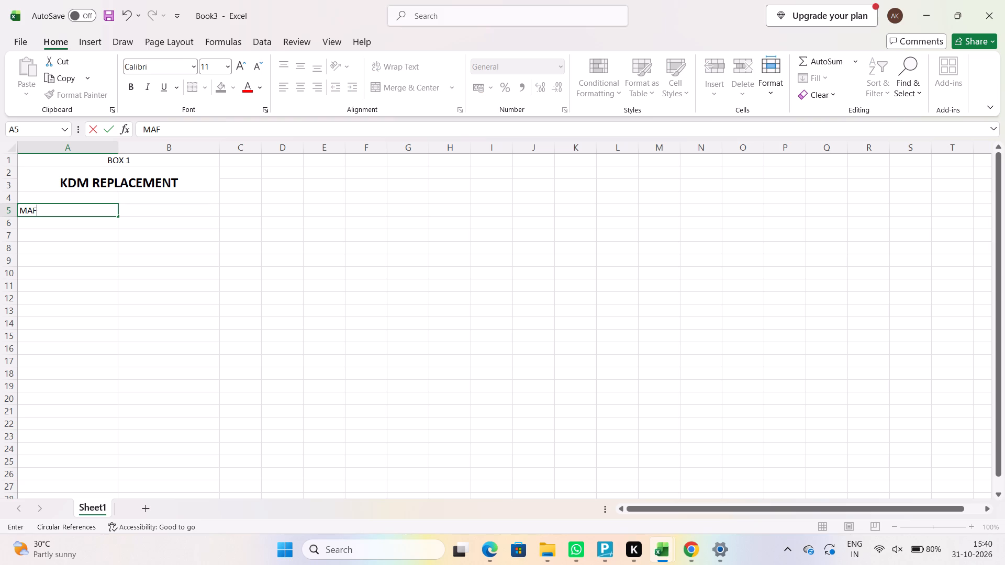
key("BackSpace")
type("GNECK")
key("Right")
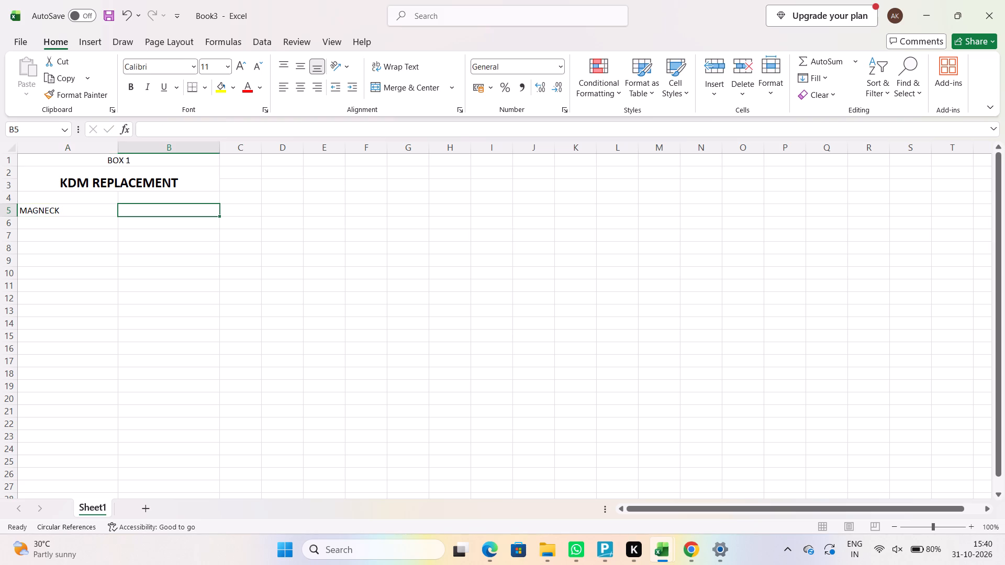
key("2")
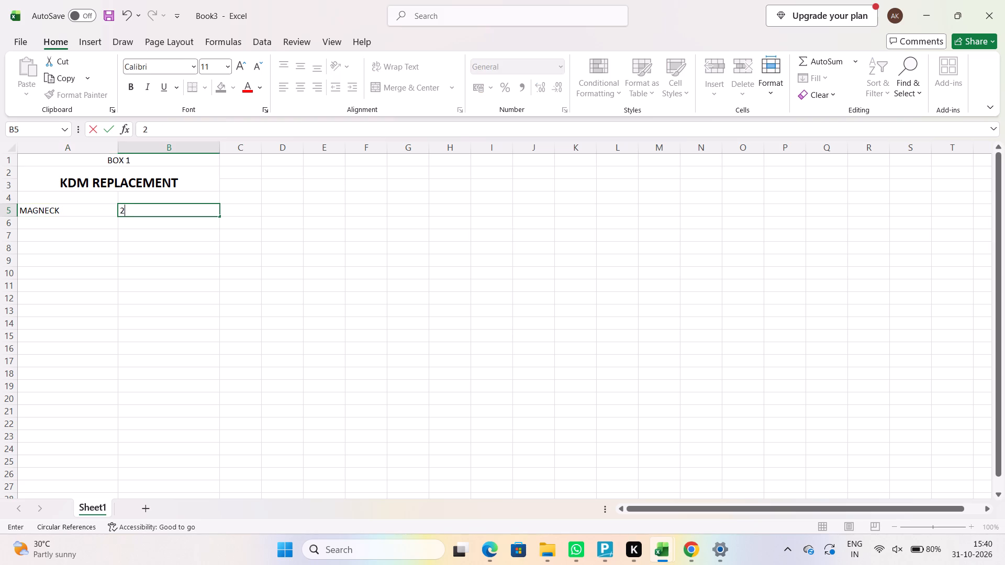
key("Left")
key("Down")
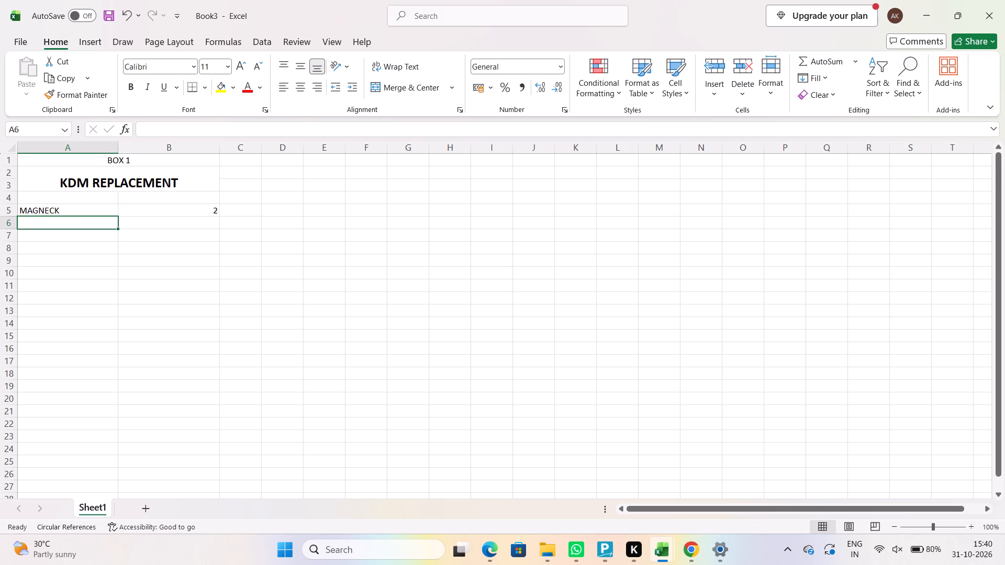
type("EASY")
key("space")
key("Right")
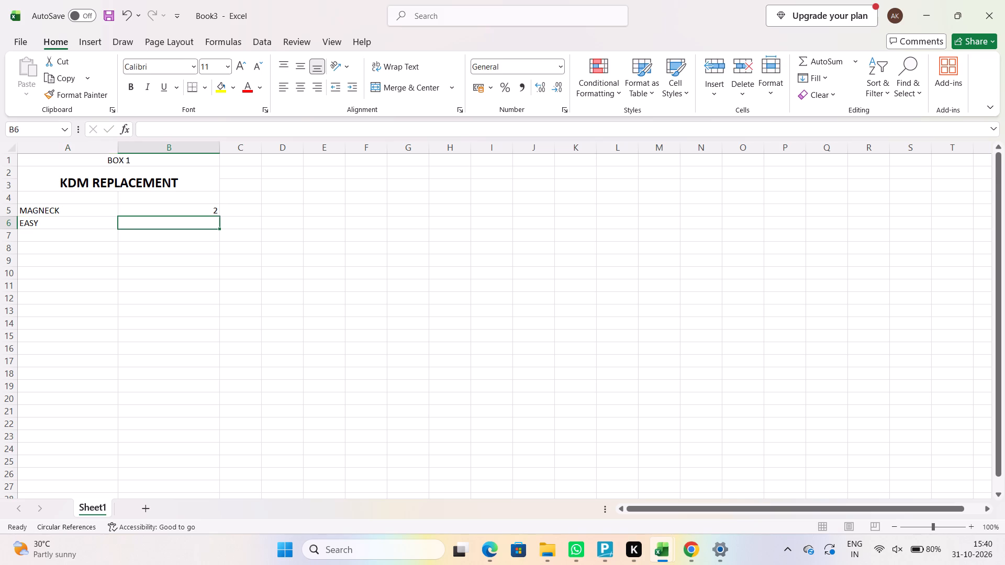
type("26")
key("Left")
key("Down")
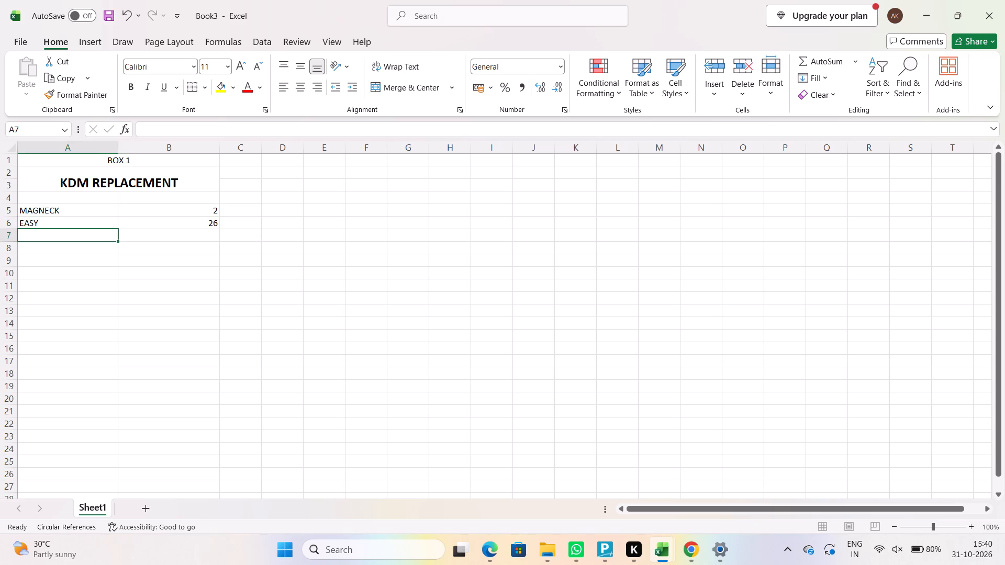
Enter the items MAX with quantity 2 in row 7 and BULLET with quantity 3 in row 8.
type("MAX")
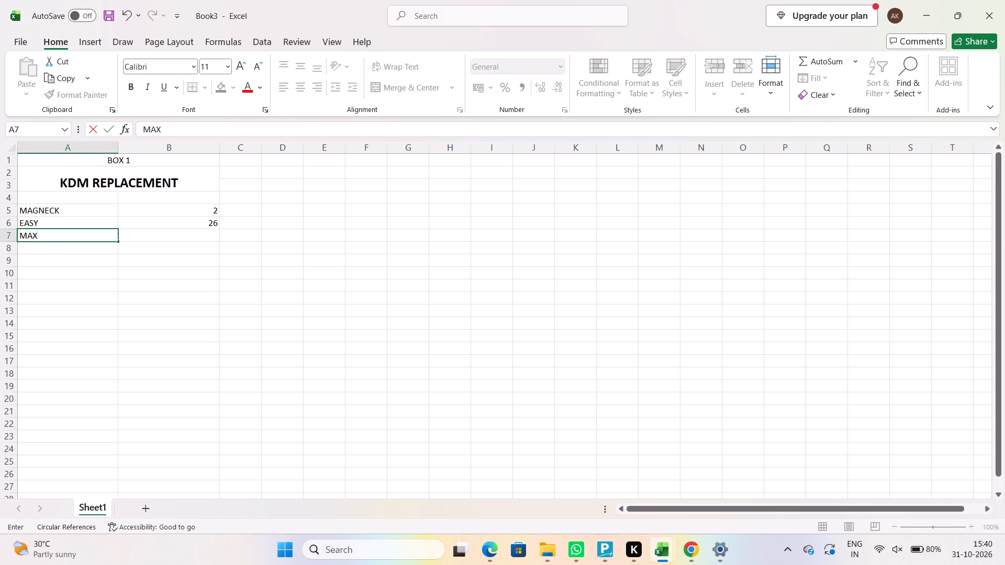
key("Right")
key("2")
key("Left")
key("Down")
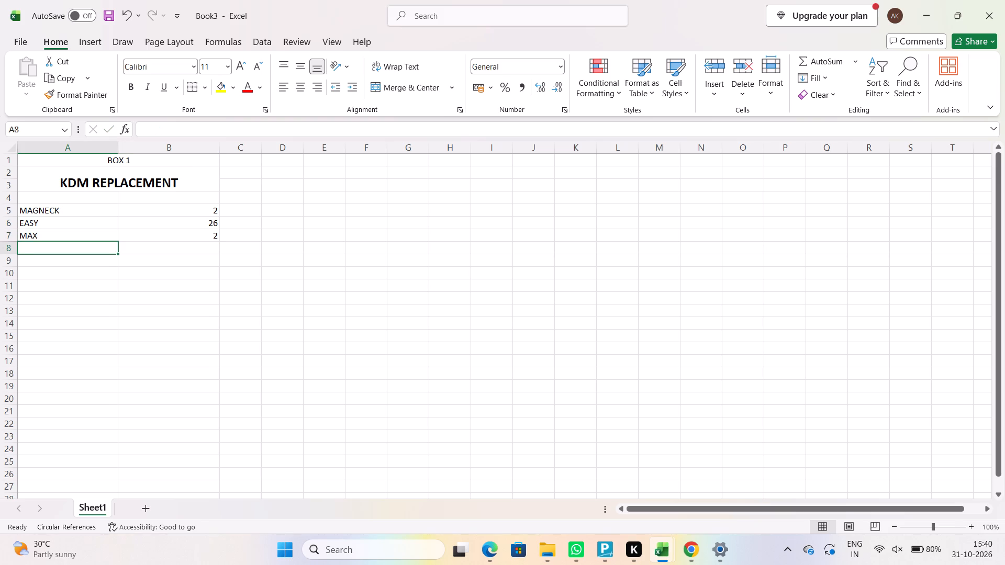
type("BULLET")
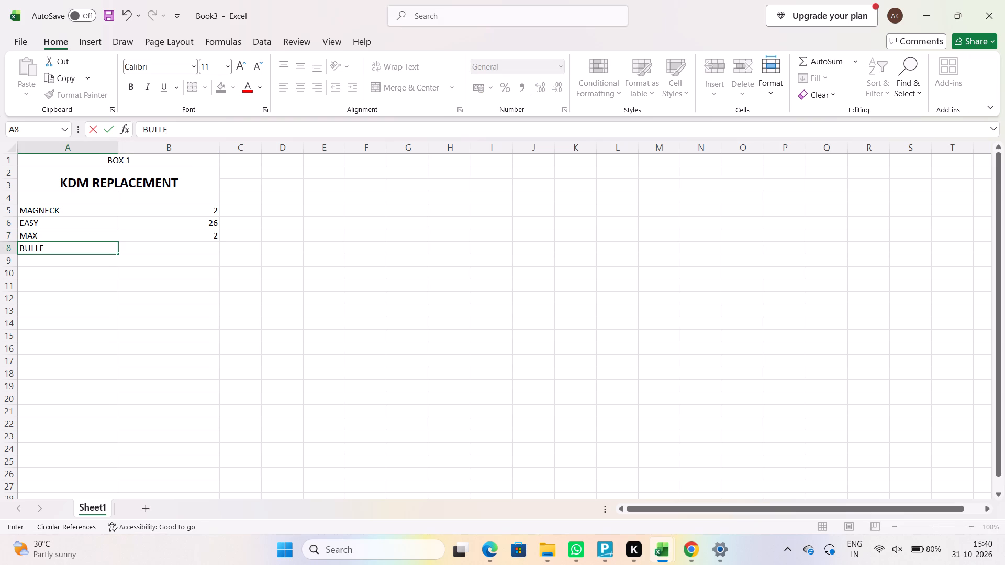
key("Right")
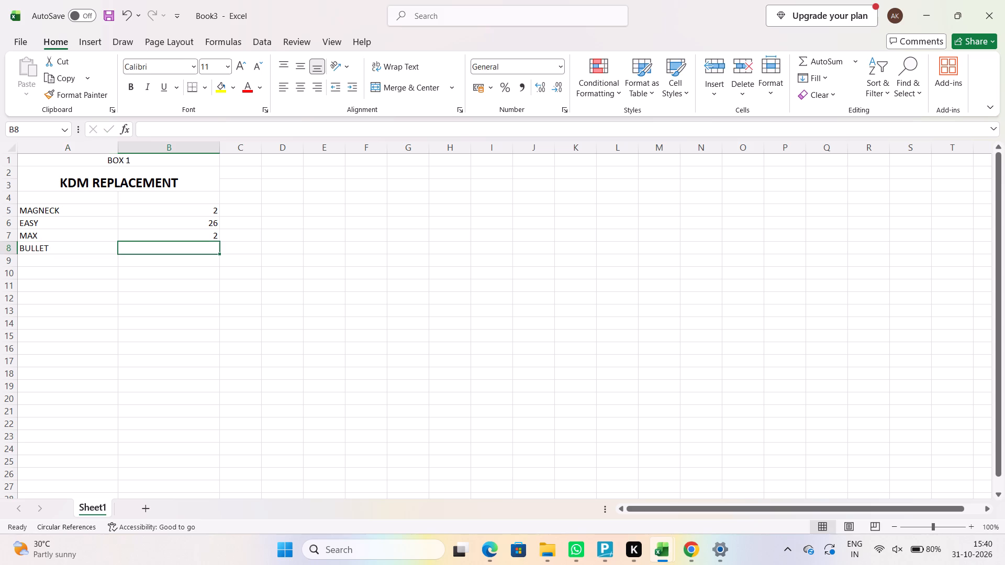
key("3")
key("Left")
key("Down")
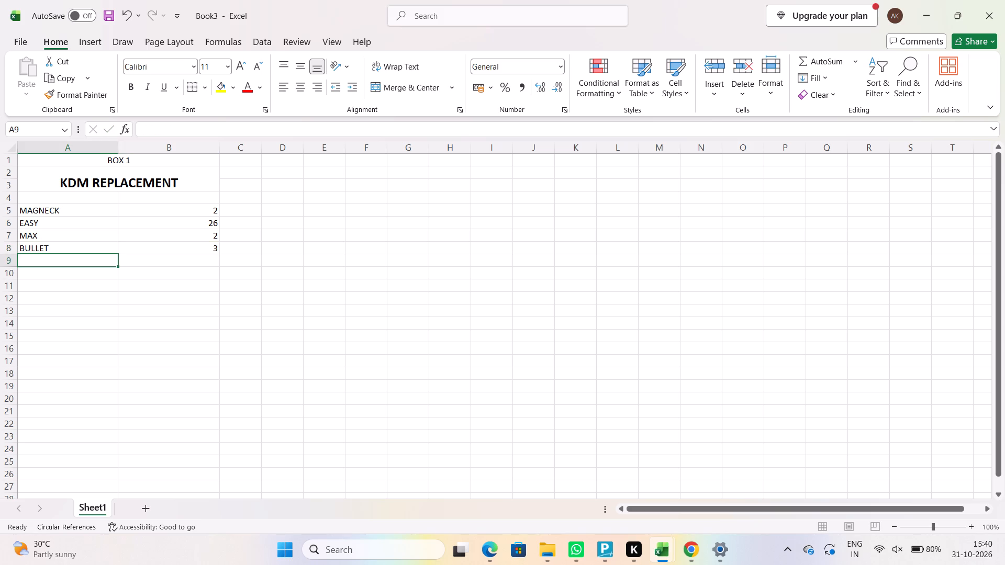
Enter the items REMINDER with quantity 8 in row 9 and ACTION with quantity 5 in row 10.
type("REMINDER")
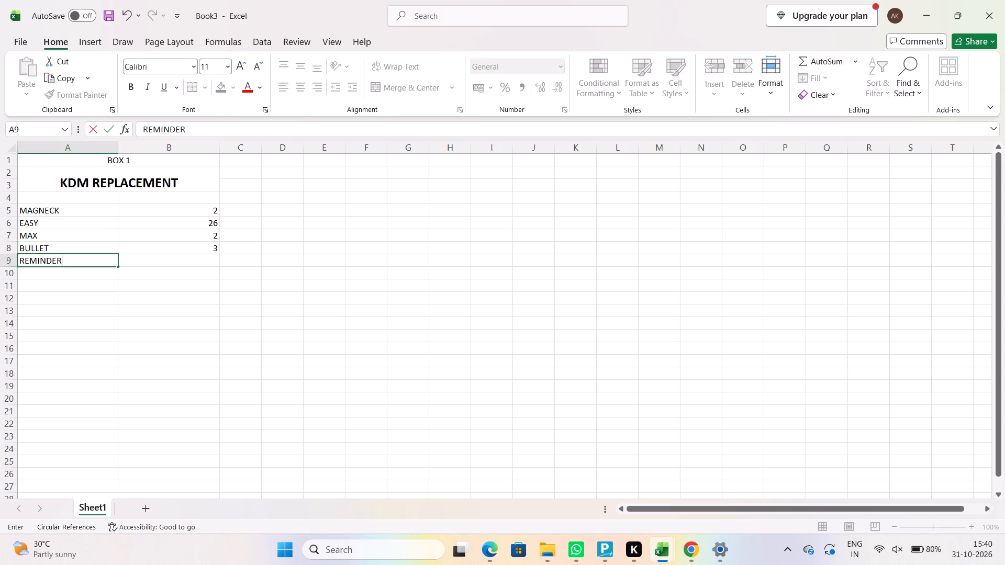
key("Right")
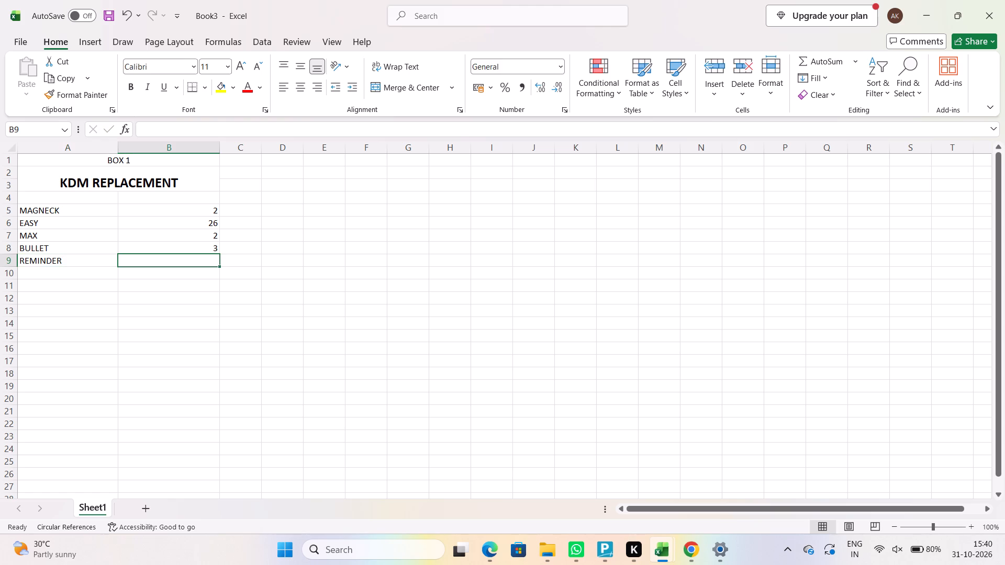
key("8")
key("Left")
key("Down")
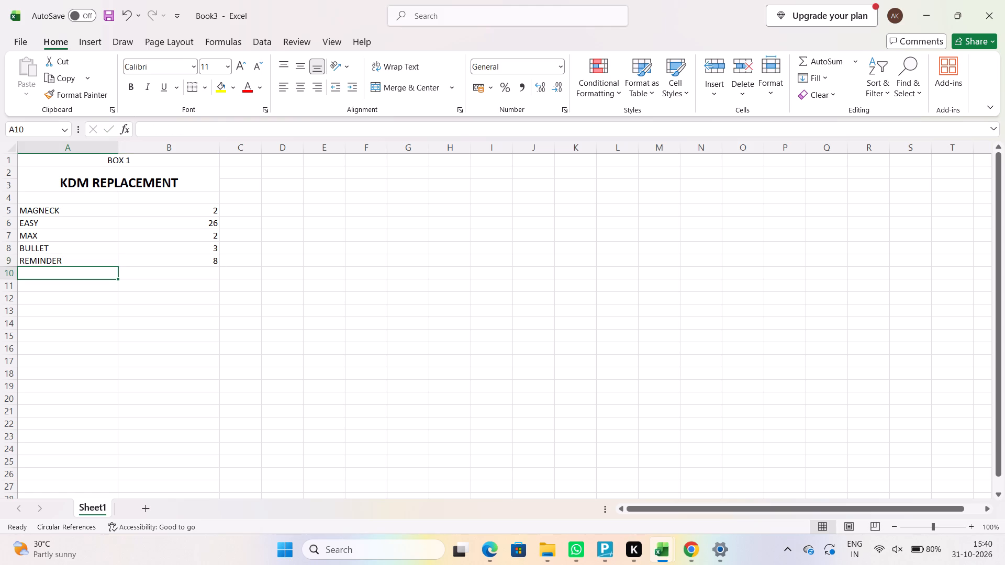
type("ACTION")
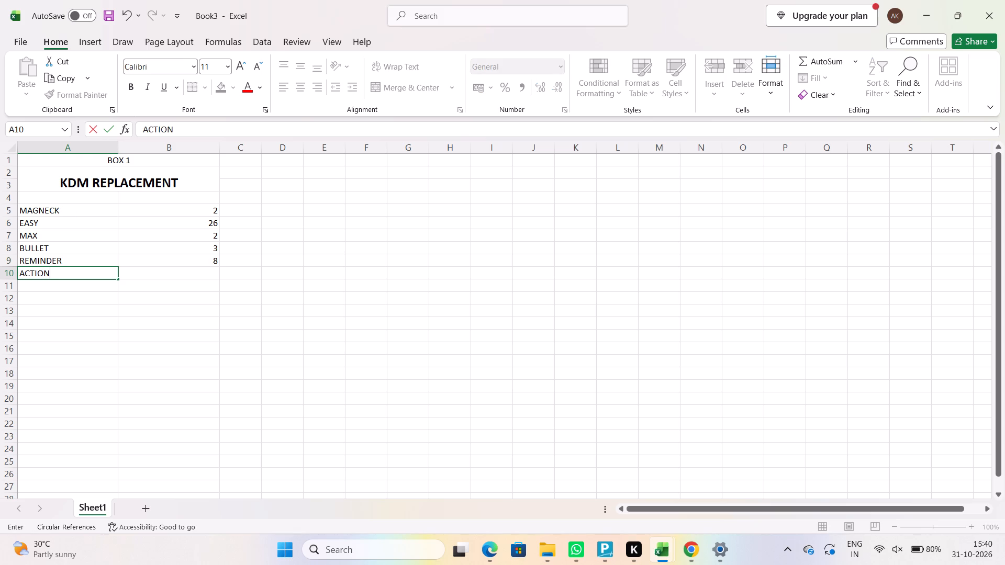
key("Right")
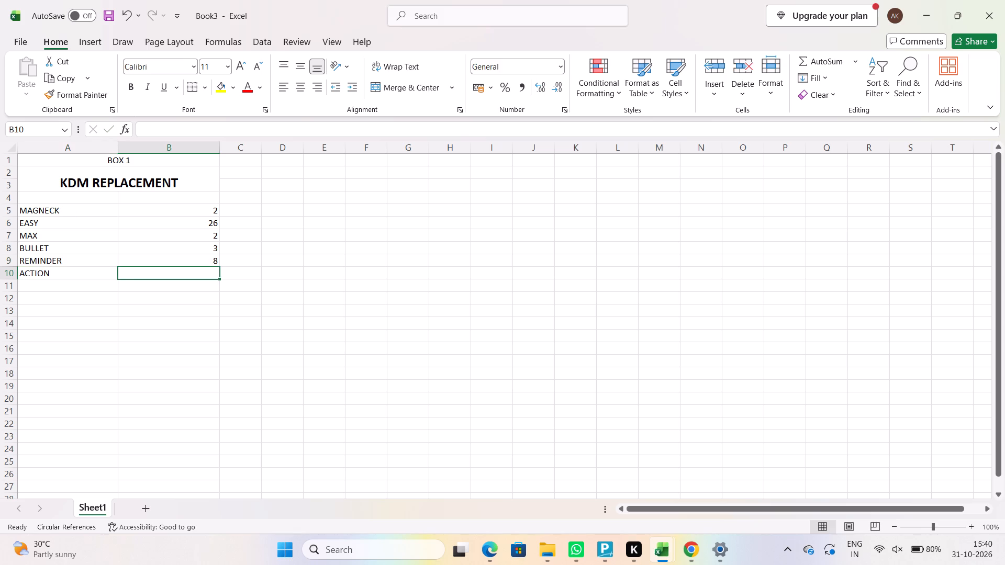
key("5")
key("Left")
key("Down")
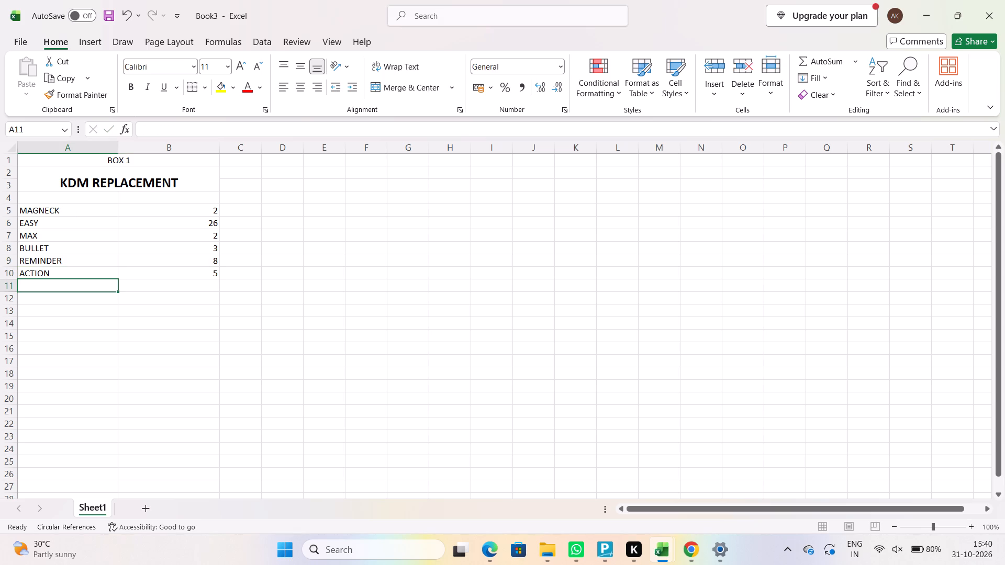
Enter the items DHURANDHAR with quantity 4 in row 11 and SLICE BAND with quantity 2 in row 12.
type("DHURANDHAR")
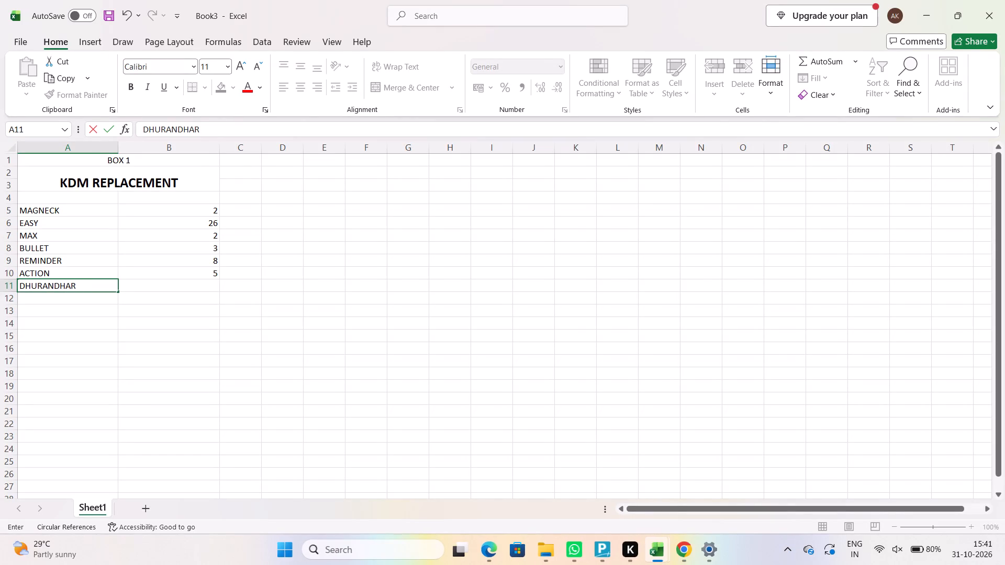
key("Right")
key("4")
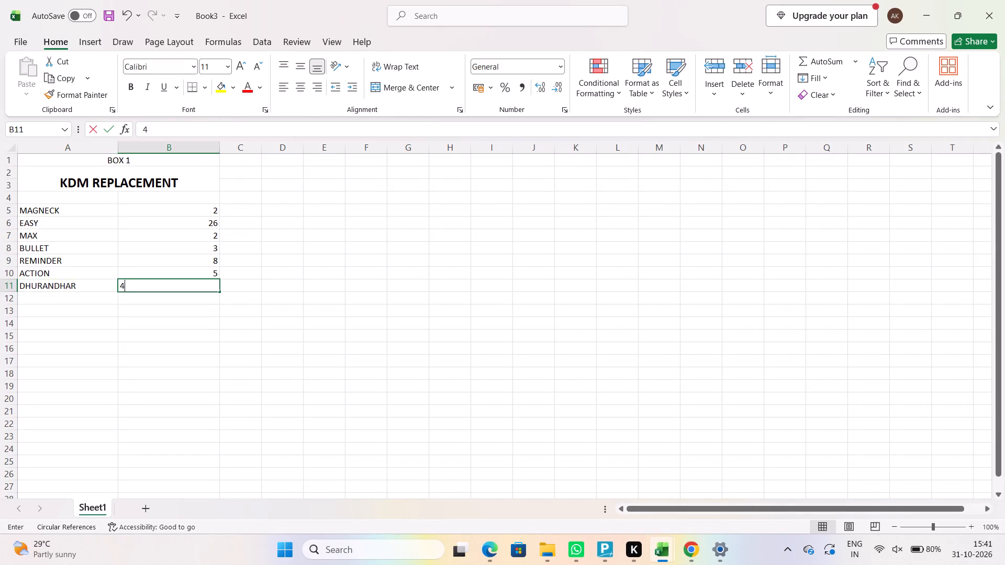
key("Left")
key("Down")
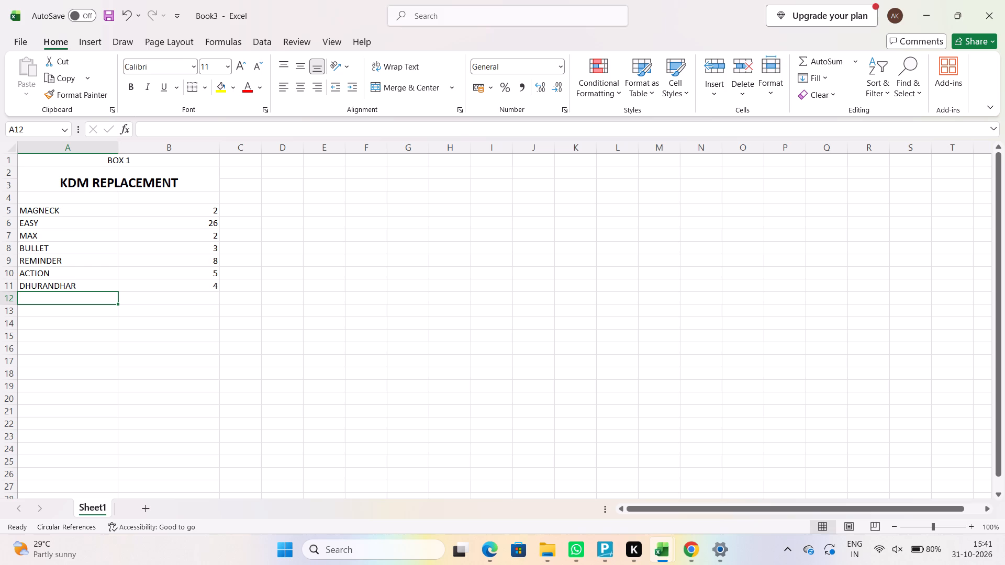
type("SLI")
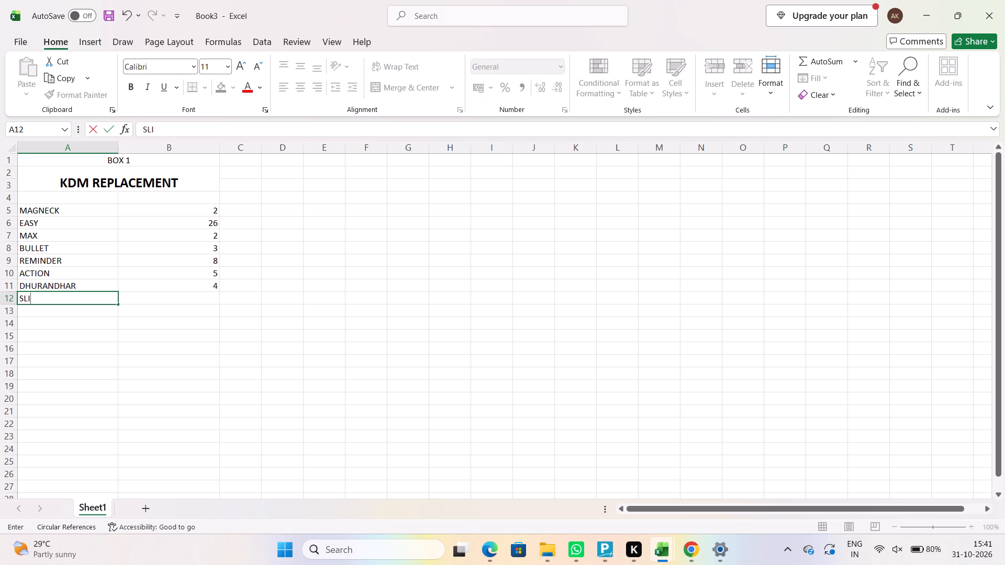
type("CE")
key("space")
type("BAN")
key("d")
key("Right")
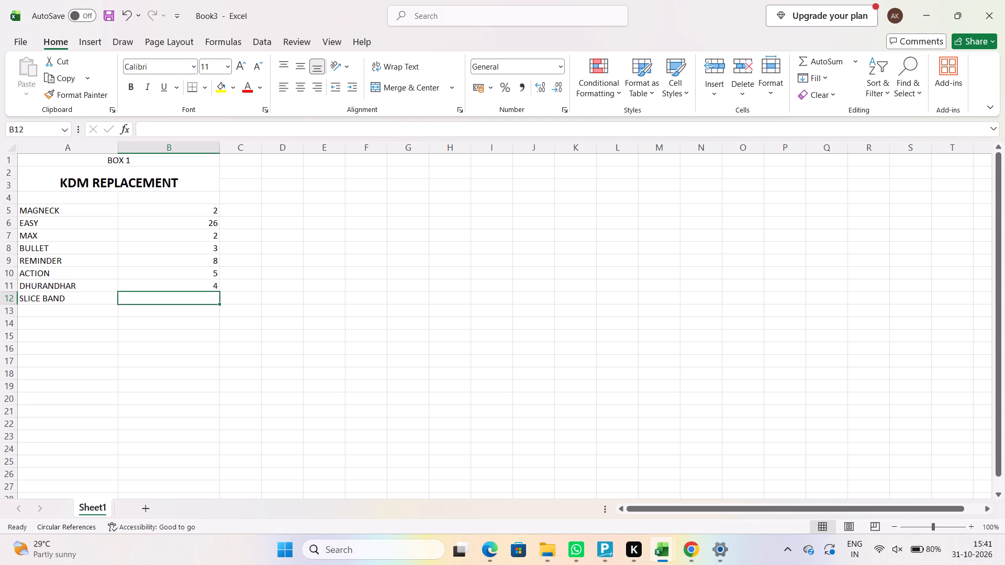
key("2")
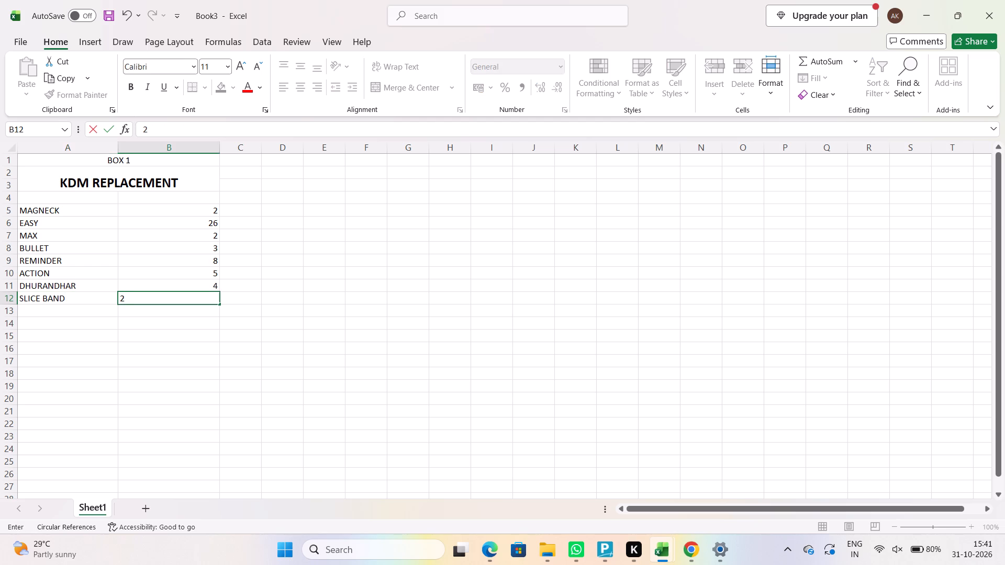
key("Left")
key("Down")
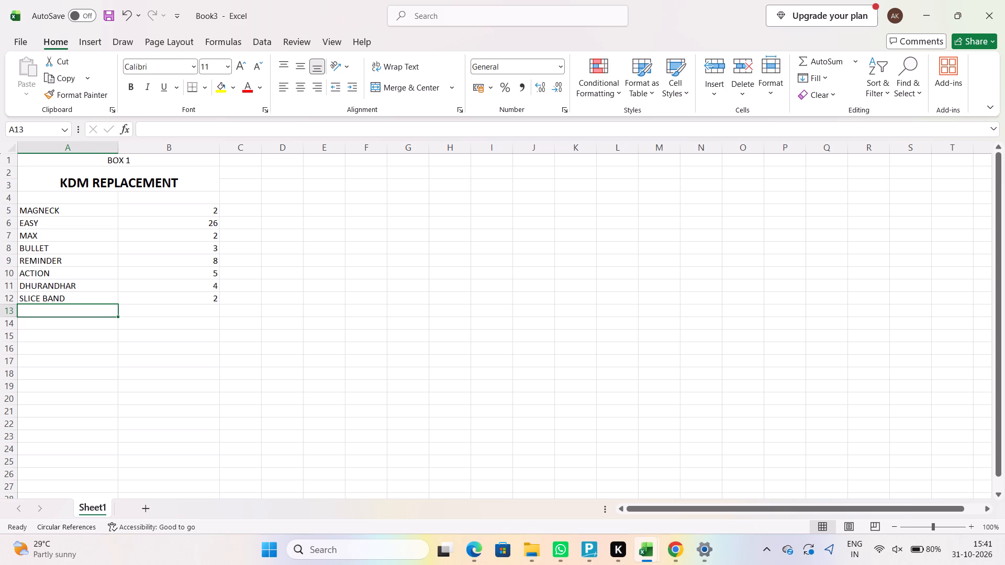
Enter the items ELECTRO with quantity 2 in row 13 and KGF 2 with quantity 1 in row 14.
type("EL")
key("e")
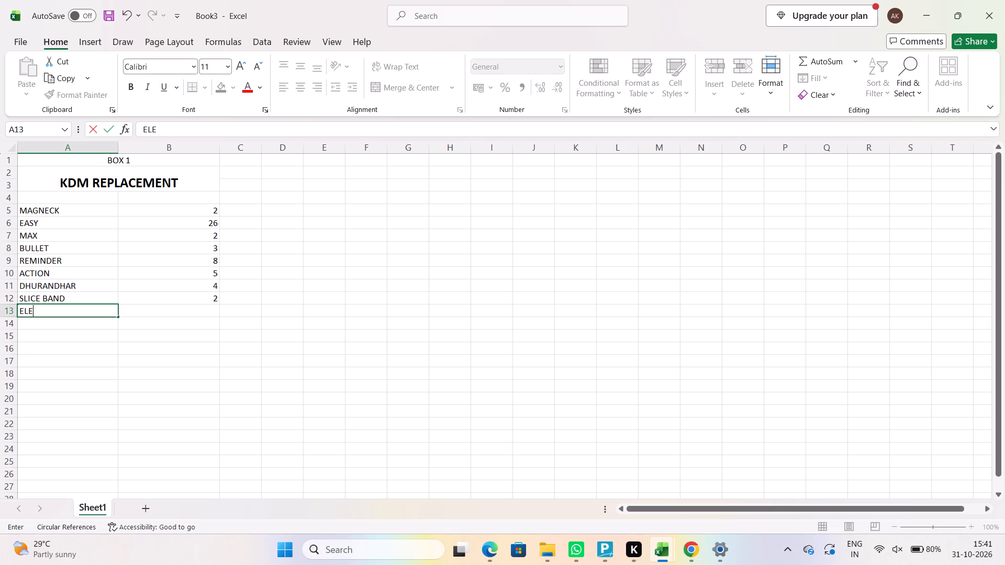
type("CTRO")
key("Right")
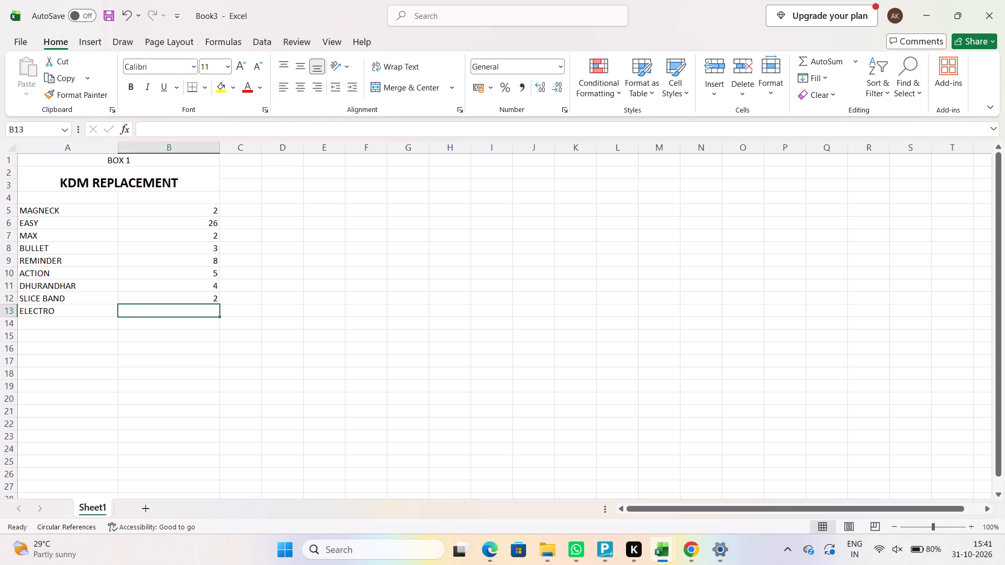
key("2")
key("Left")
key("Down")
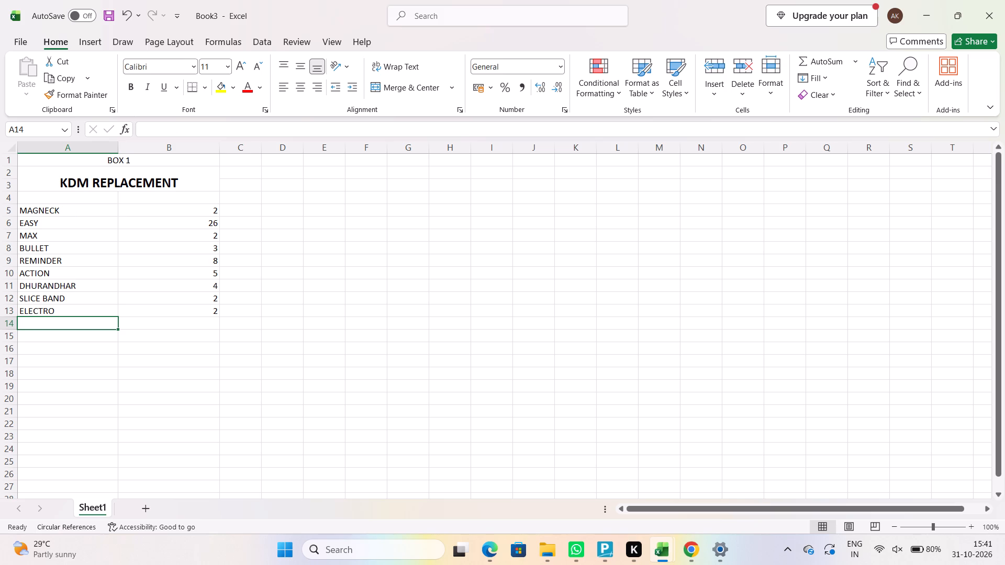
type("KGF")
key("space")
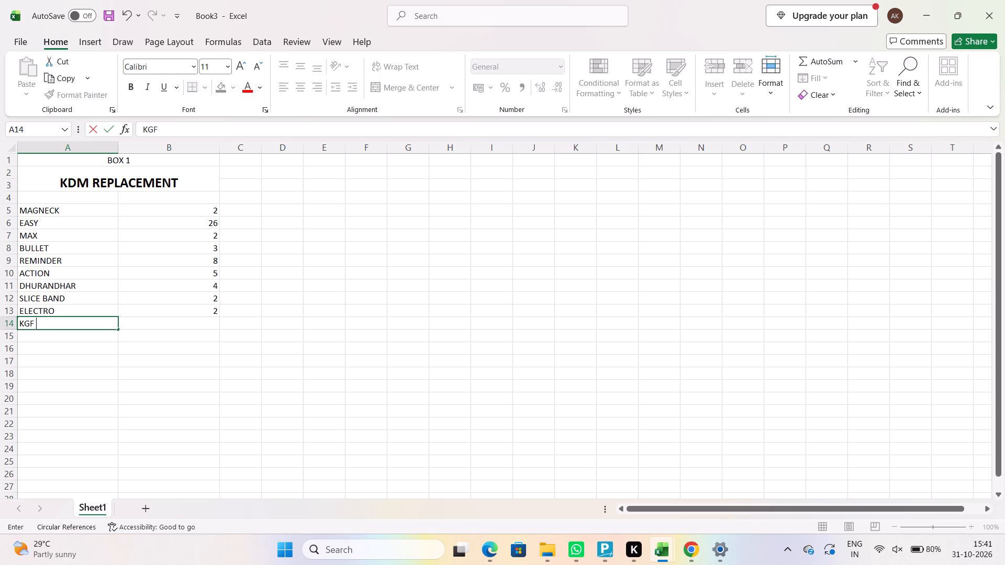
key("2")
key("Right")
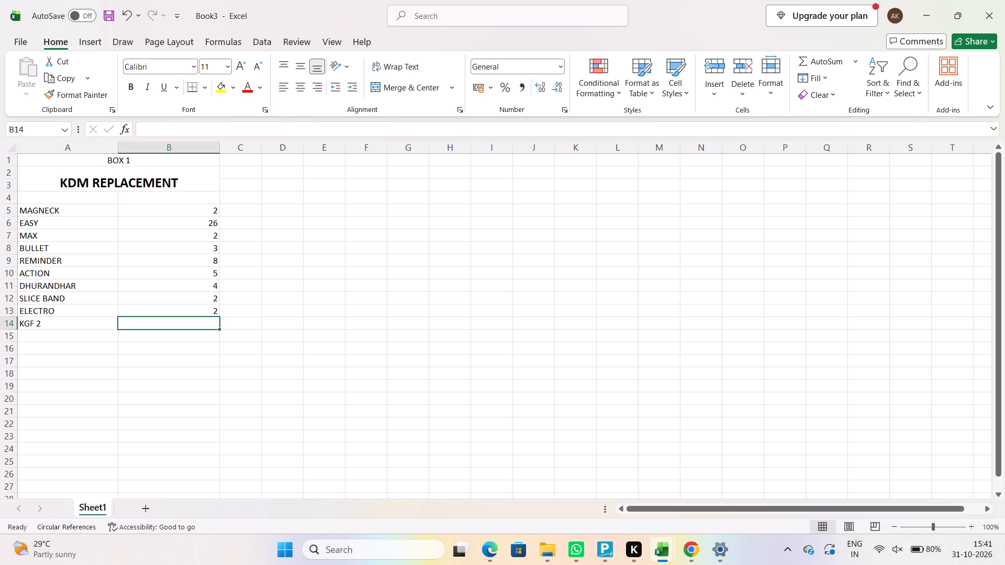
key("1")
key("Left")
key("Down")
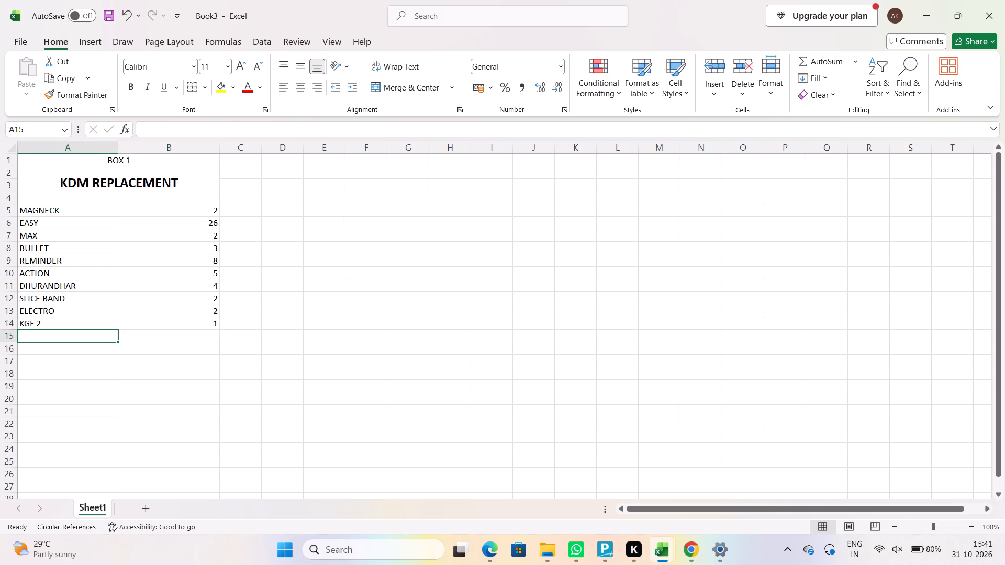
Enter the item COOLBAND, spelled as one word, with quantity 1 in row 15.
type("COOL BAND")
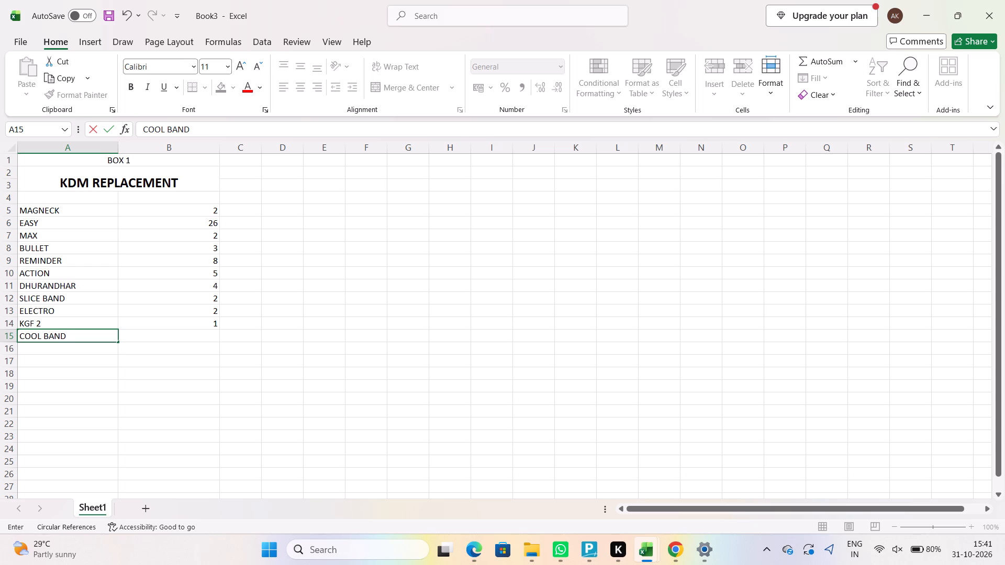
key("BackSpace")
key("BackSpace")
key("BackSpace")
key("BackSpace")
key("BackSpace")
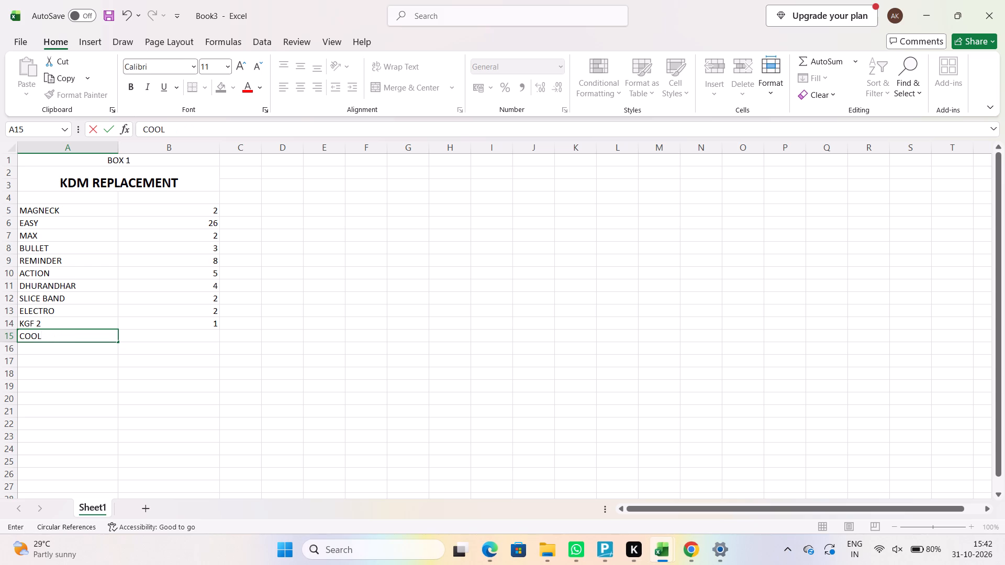
key("space")
key("BackSpace")
type("BA")
type("ND")
key("Right")
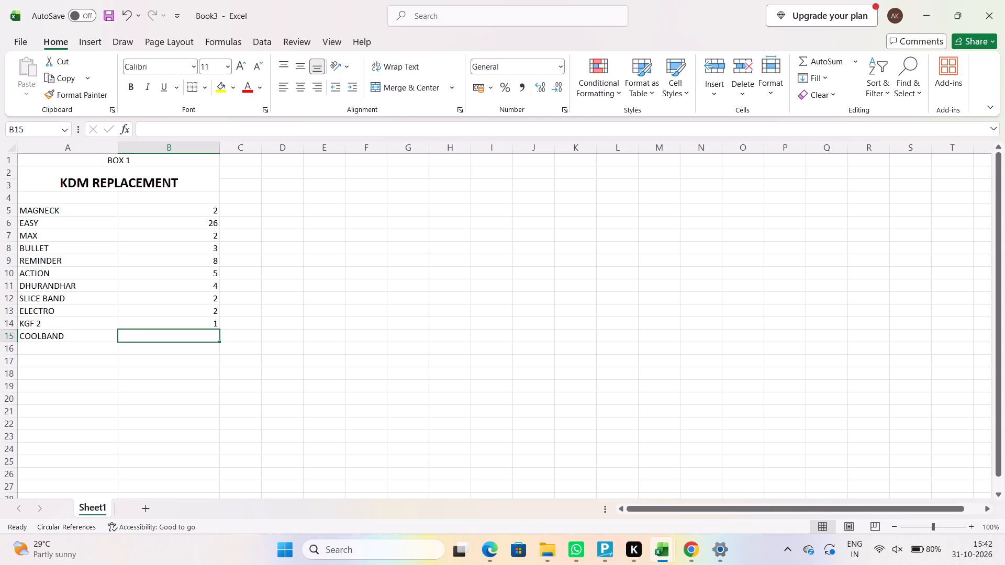
key("1")
key("Left")
key("Down")
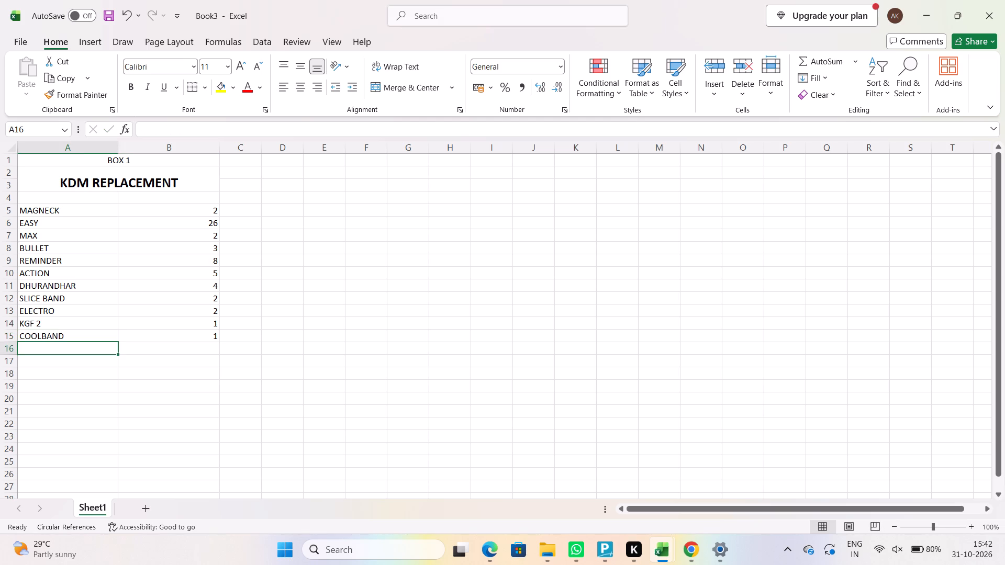
Enter the item KGF, without the autocompleted 2, with quantity 7 in row 16.
type("KGF")
key("Right")
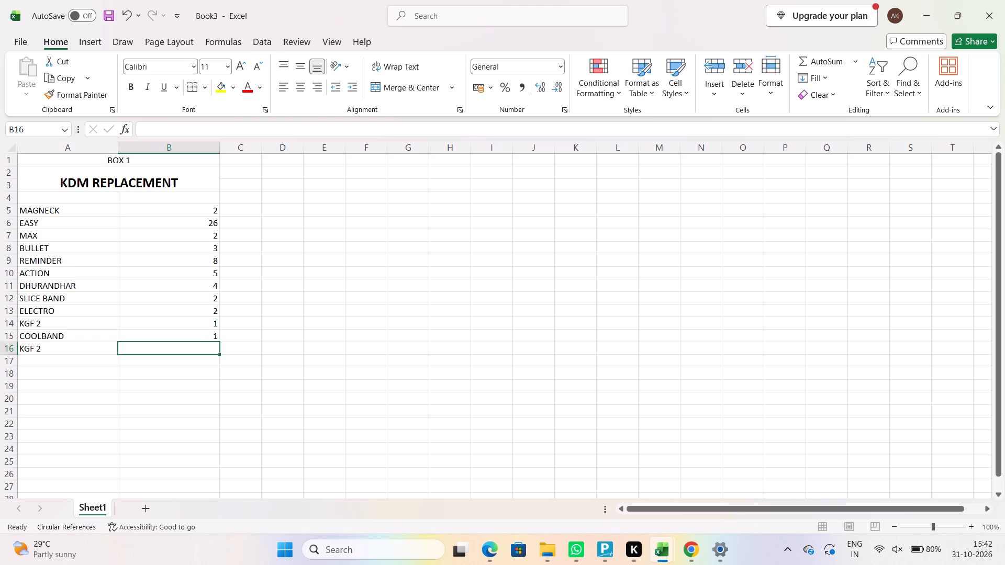
key("BackSpace")
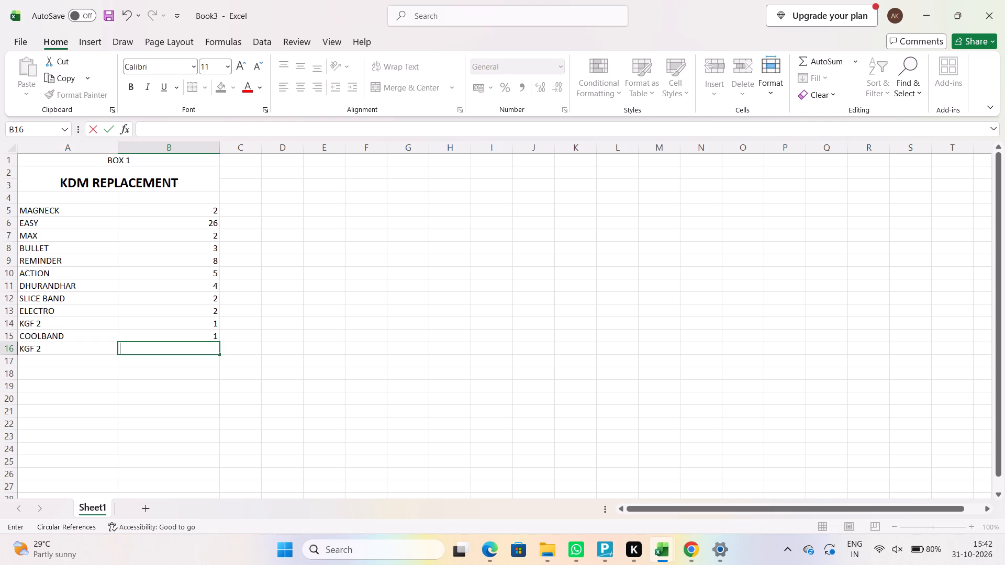
key("Left")
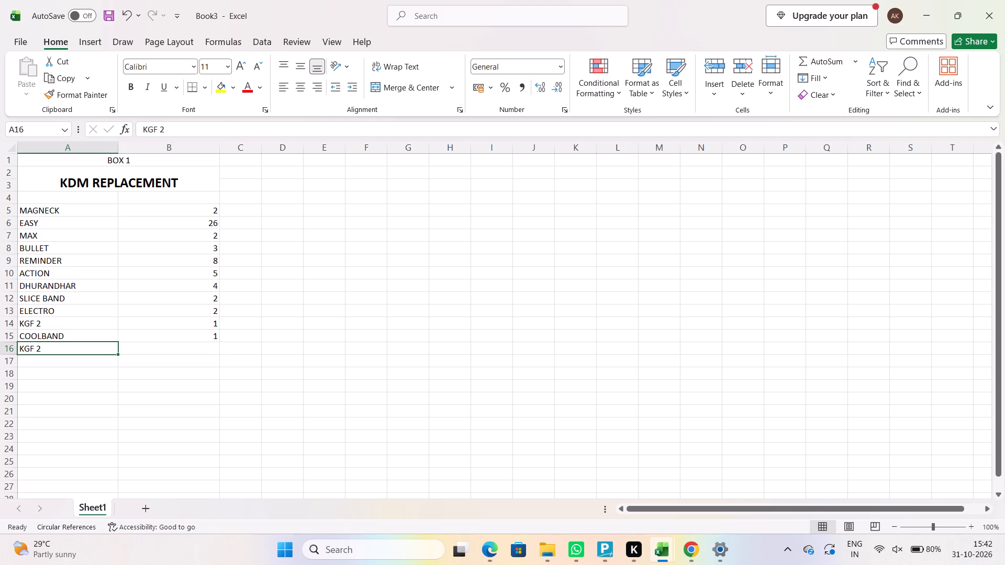
double_click(60, 350)
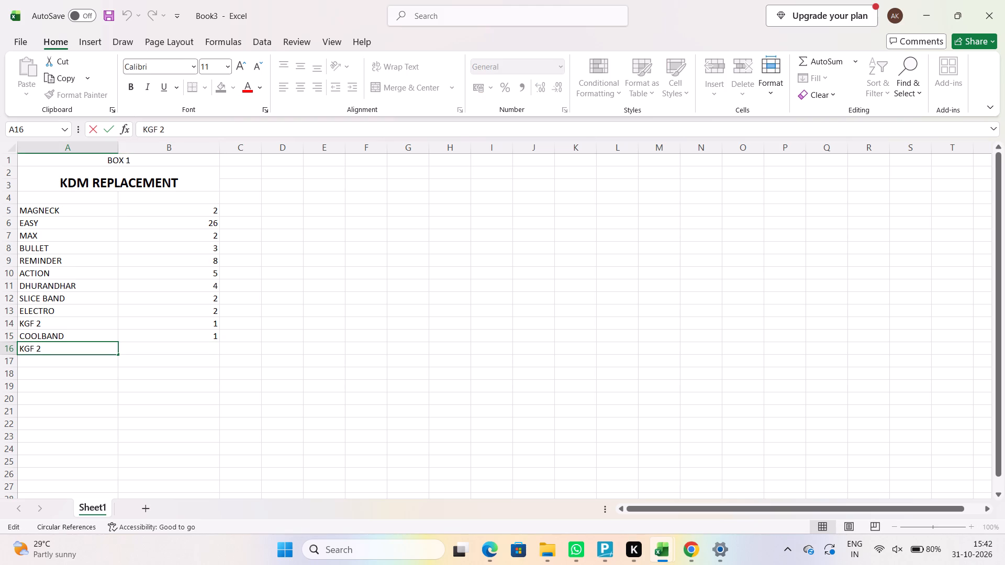
key("BackSpace")
key("Right")
key("7")
key("BackSpace")
key("Right")
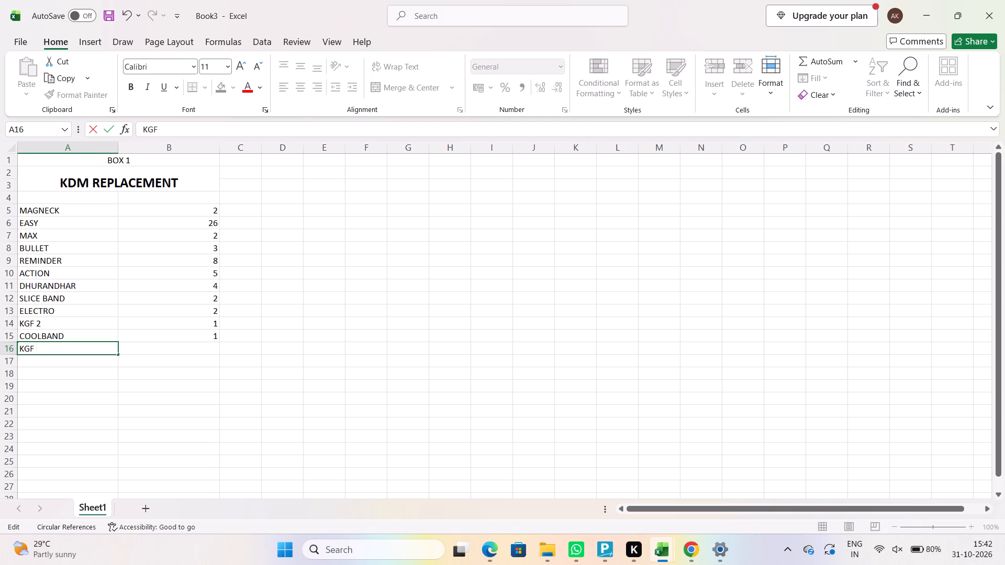
left_click(148, 351)
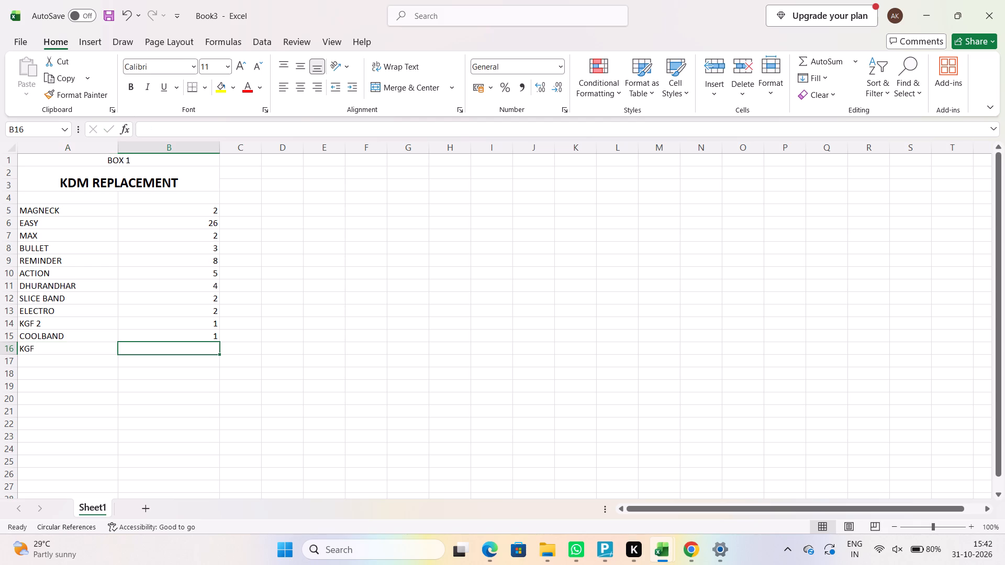
key("7")
key("Left")
key("Down")
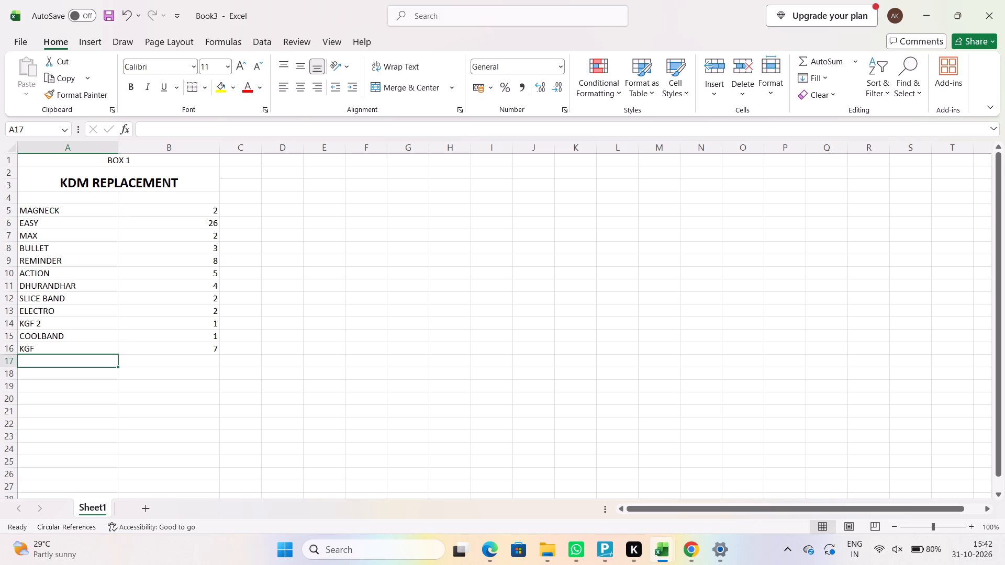
Enter the items EON with quantity 1 in row 17 and SPECTRA with quantity 3 in row 18.
type("EON")
key("Right")
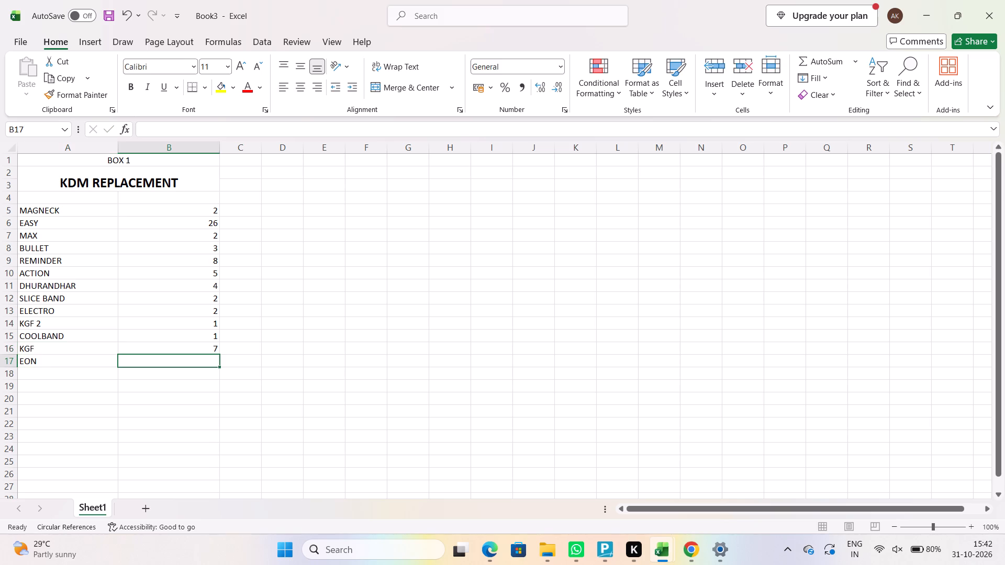
key("1")
key("Left")
key("Down")
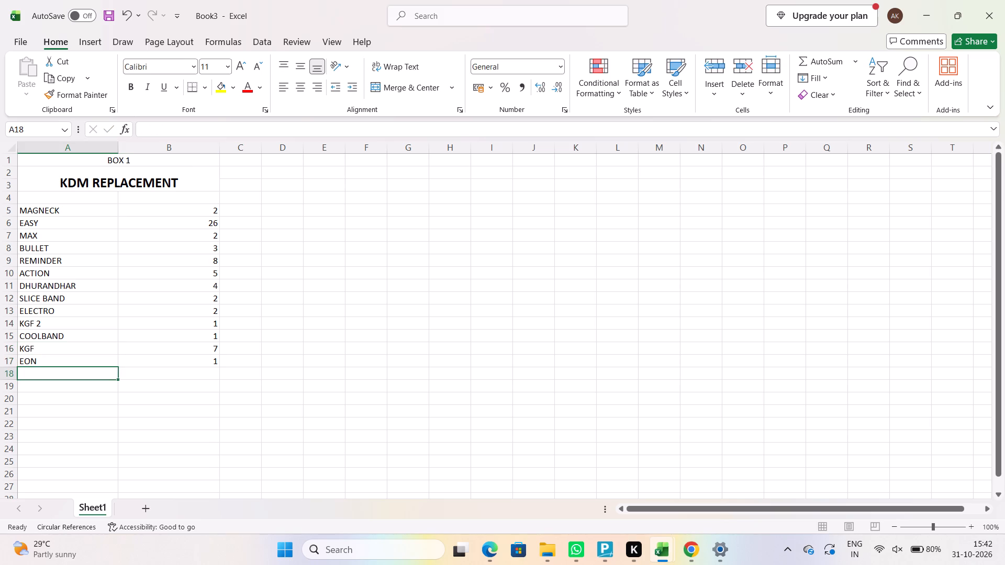
type("SPECTRA")
key("Right")
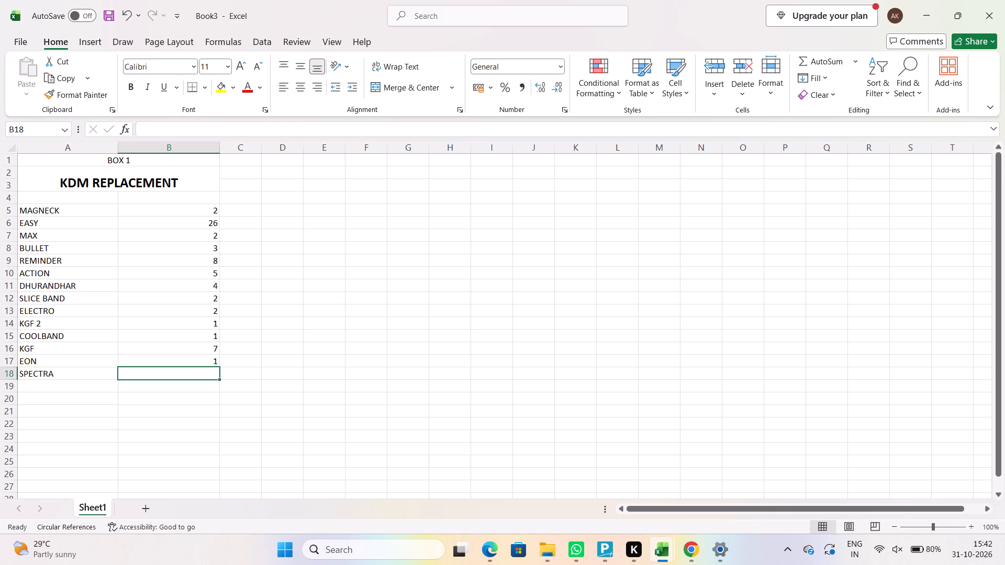
key("3")
key("Left")
key("Down")
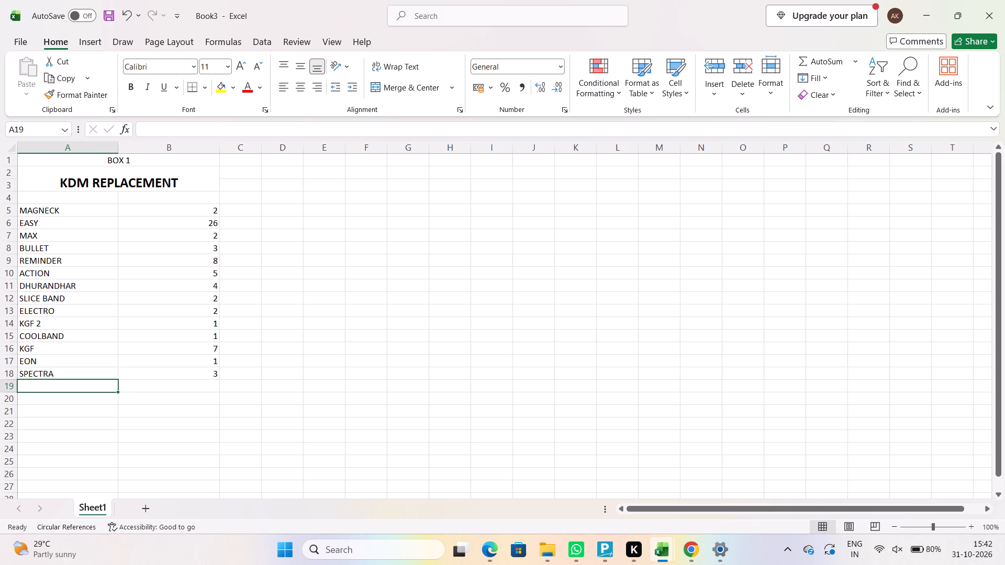
Enter the items MASK with quantity 2 in row 19 and LOGIN with quantity 1 in row 20.
type("MASK")
key("Right")
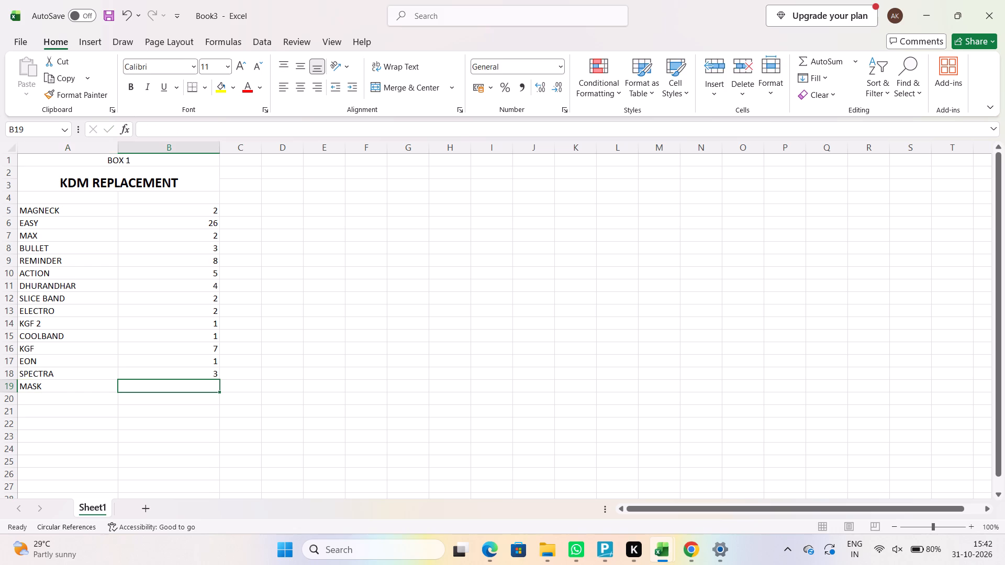
key("2")
key("Left")
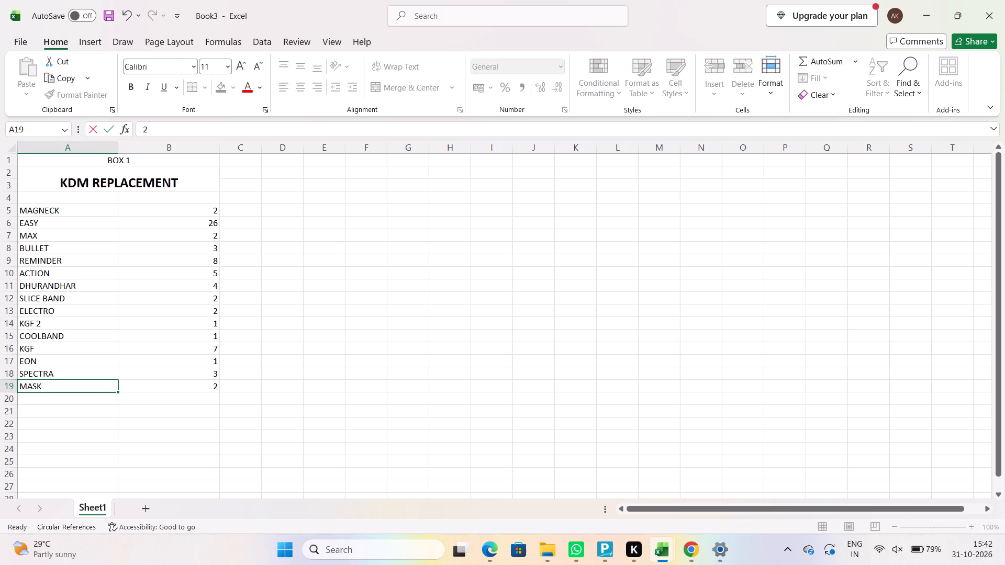
key("Down")
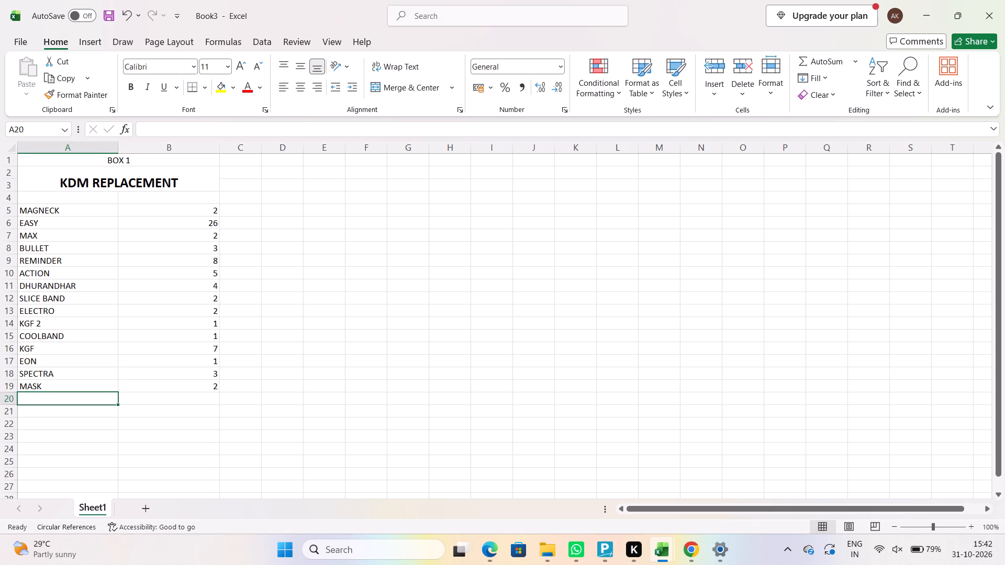
type("LOGIN")
key("Right")
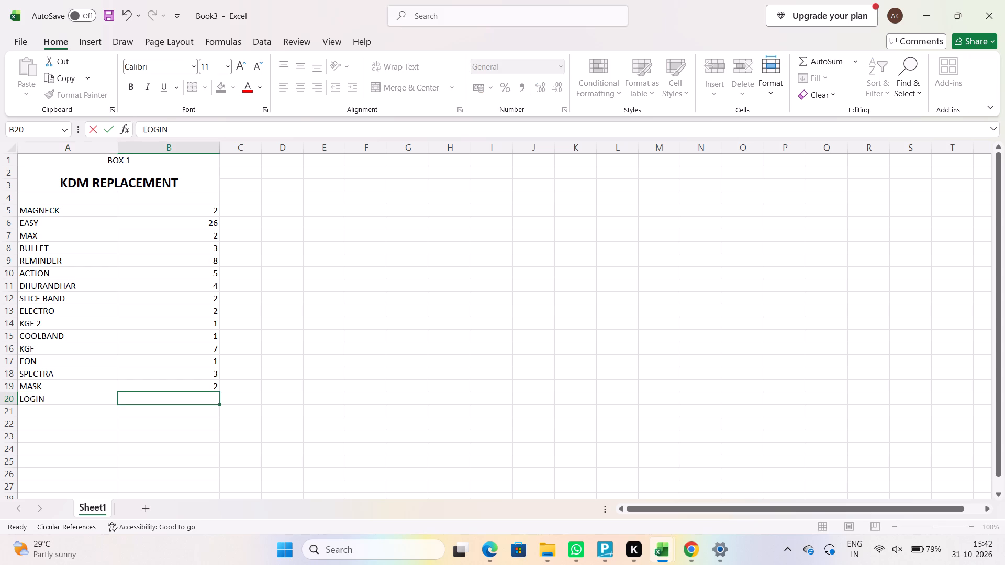
key("1")
key("Left")
key("Down")
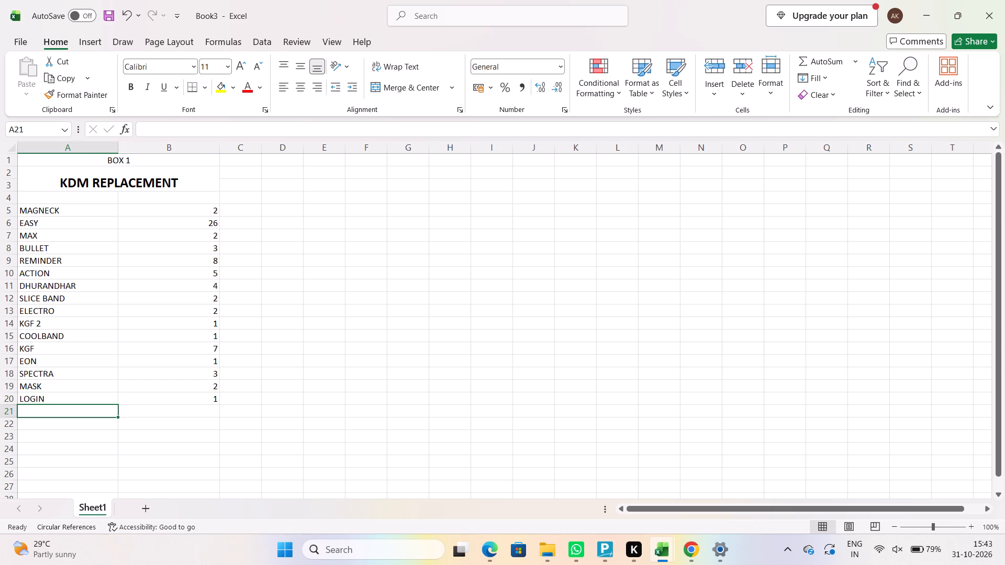
Enter the items 24 X 7 with quantity 4 in row 21 and STRIPE BAND with quantity 4 in row 22.
type("24 X")
key("space")
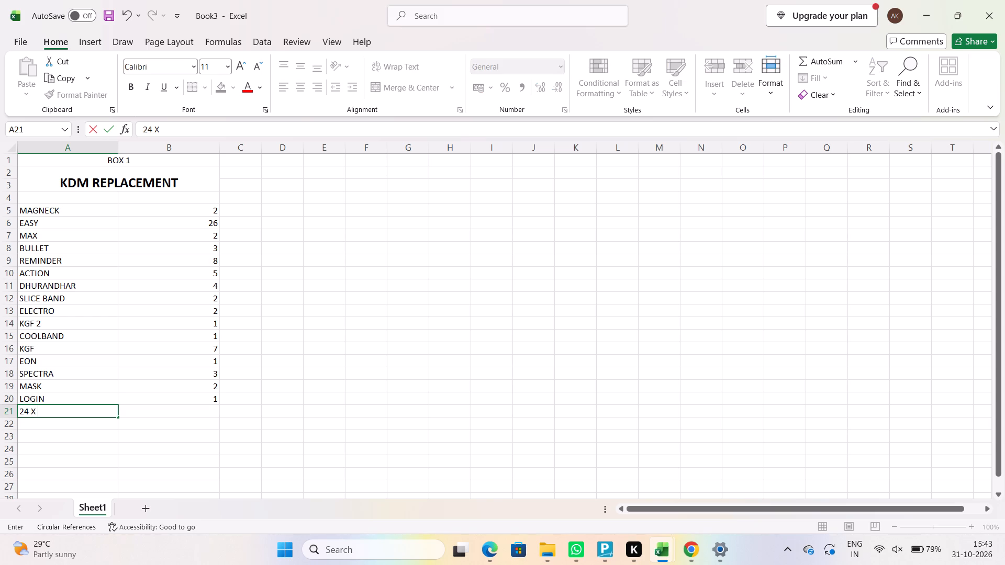
key("7")
key("Right")
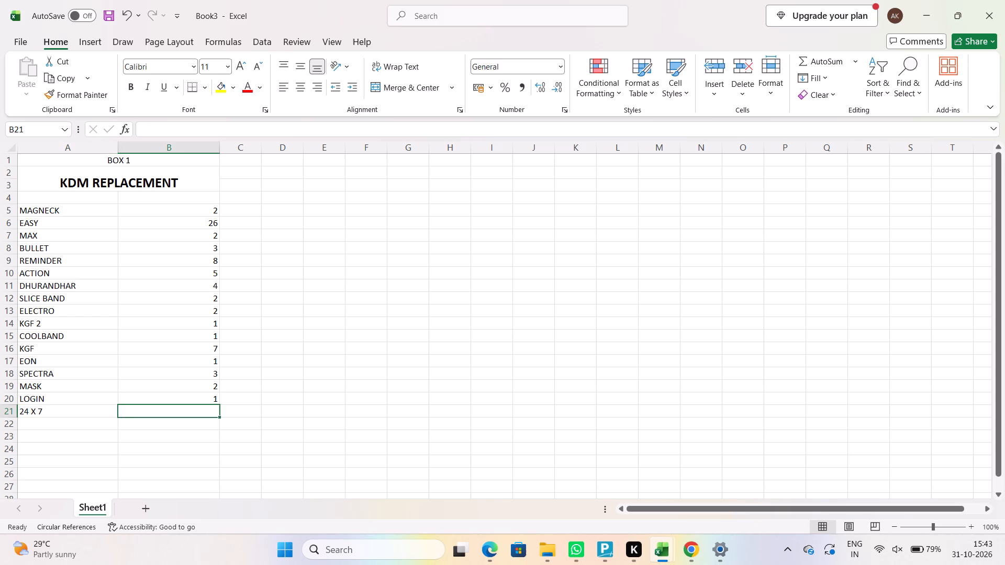
key("4")
key("Left")
key("Down")
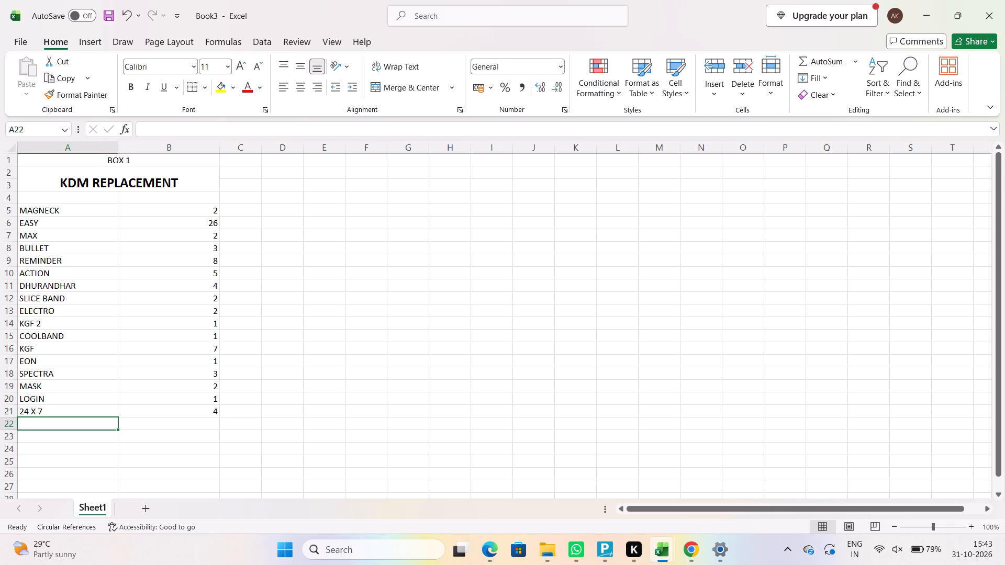
key("s")
type("TRIPE")
key("space")
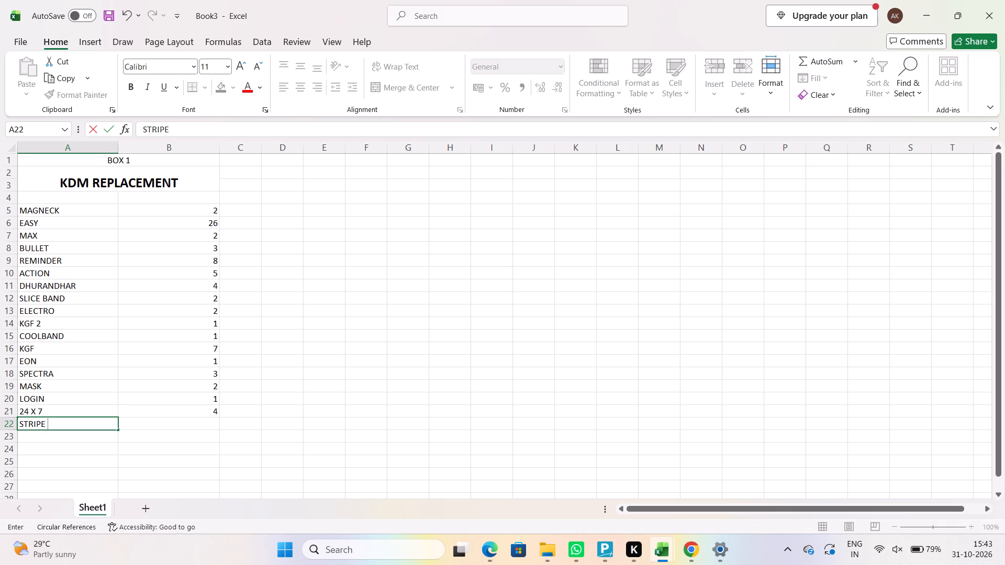
type("BAND")
key("Right")
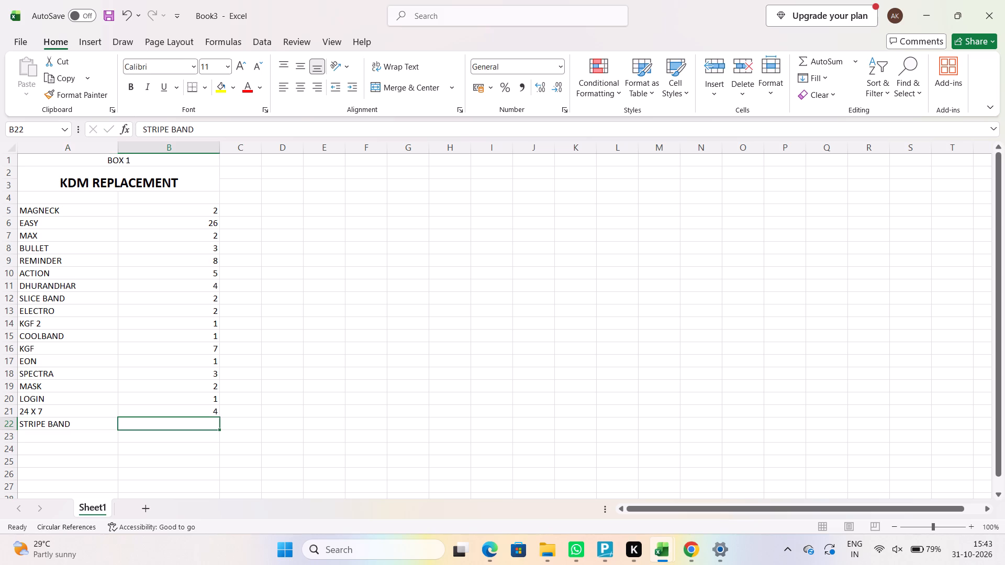
key("4")
key("Left")
key("Down")
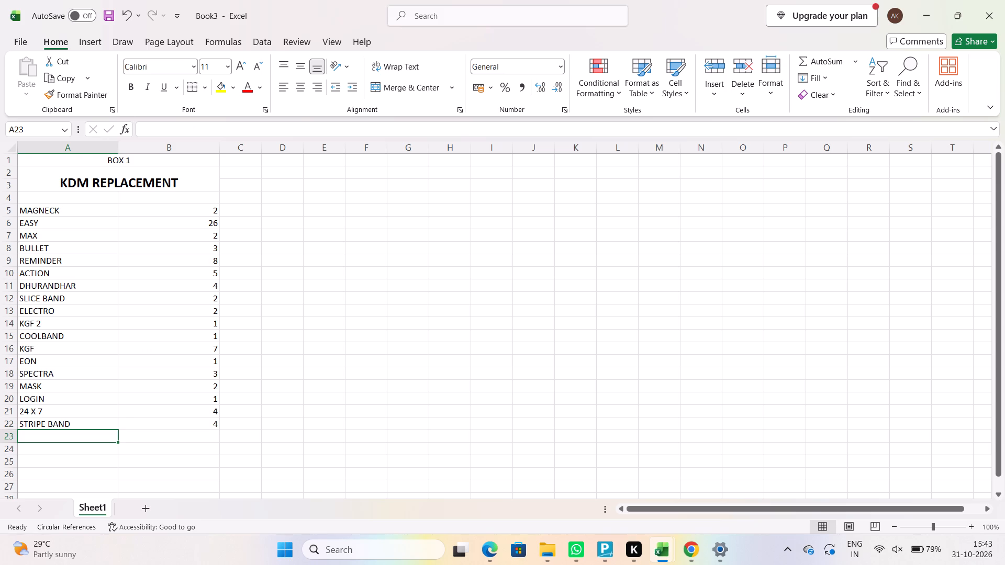
Enter the items TOUCH BAND with quantity 3 in row 23 and ACOUSTIC with quantity 6 in row 24.
type("TOUCH BAND")
key("Right")
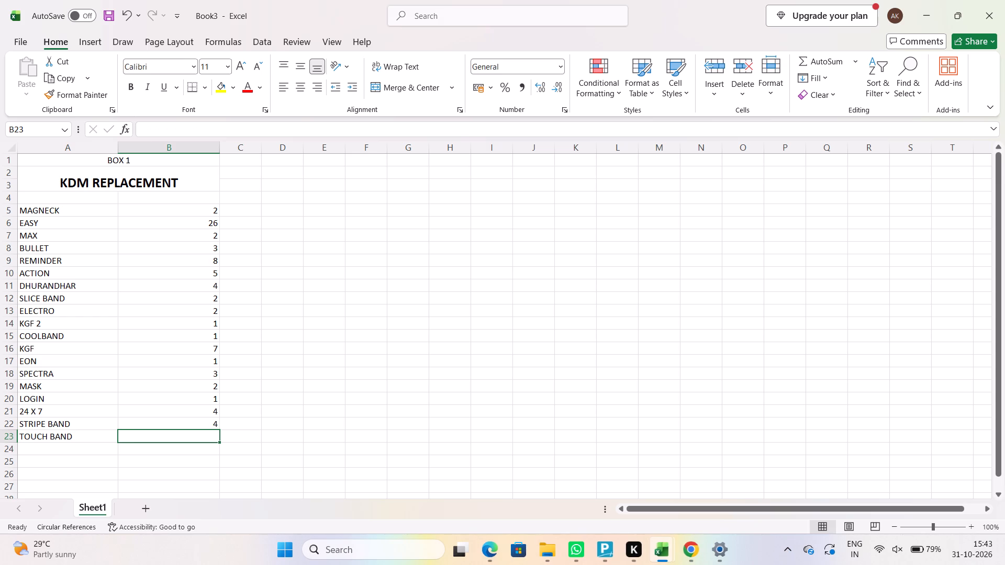
key("3")
key("Left")
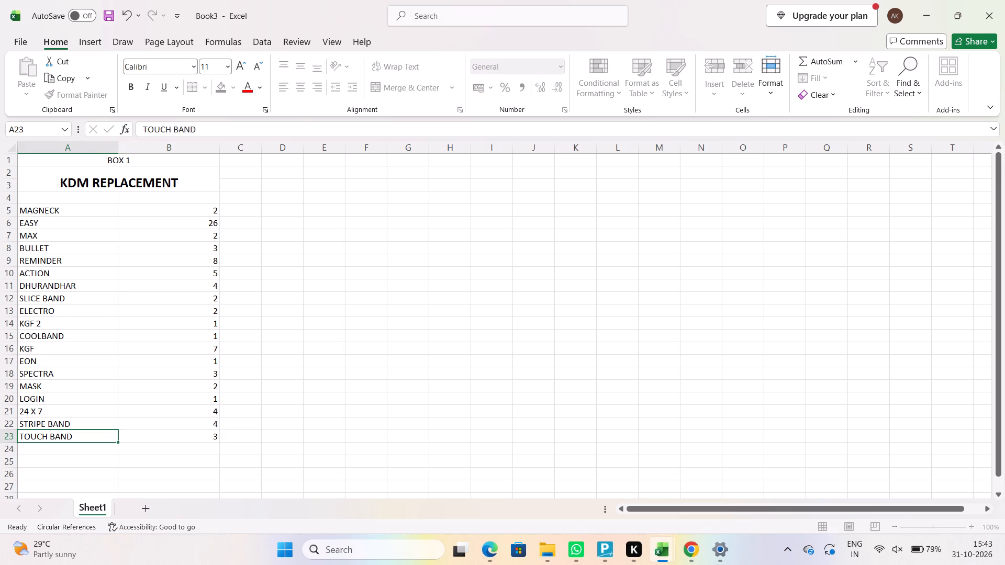
key("Down")
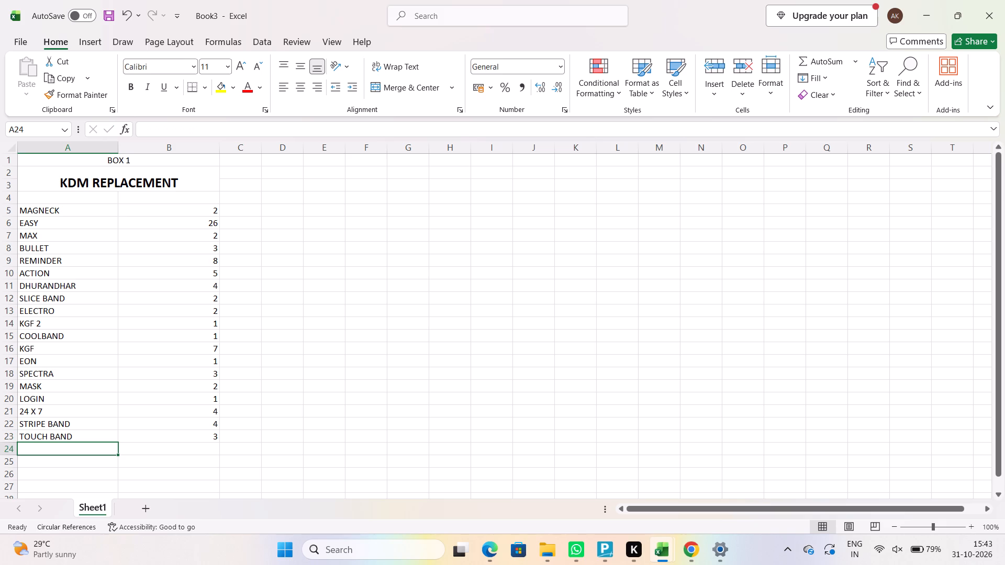
type("ACOUST")
type("IC")
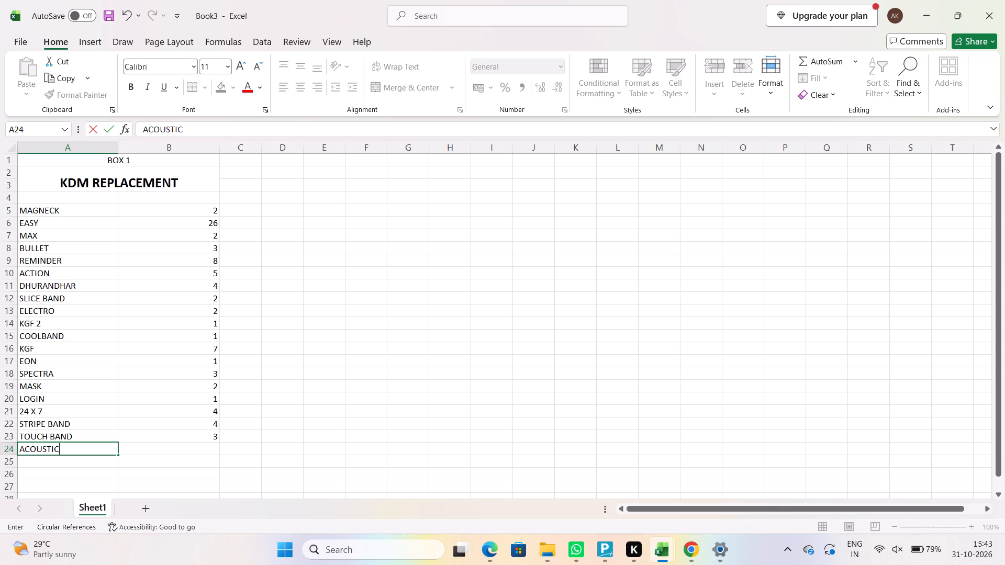
key("Right")
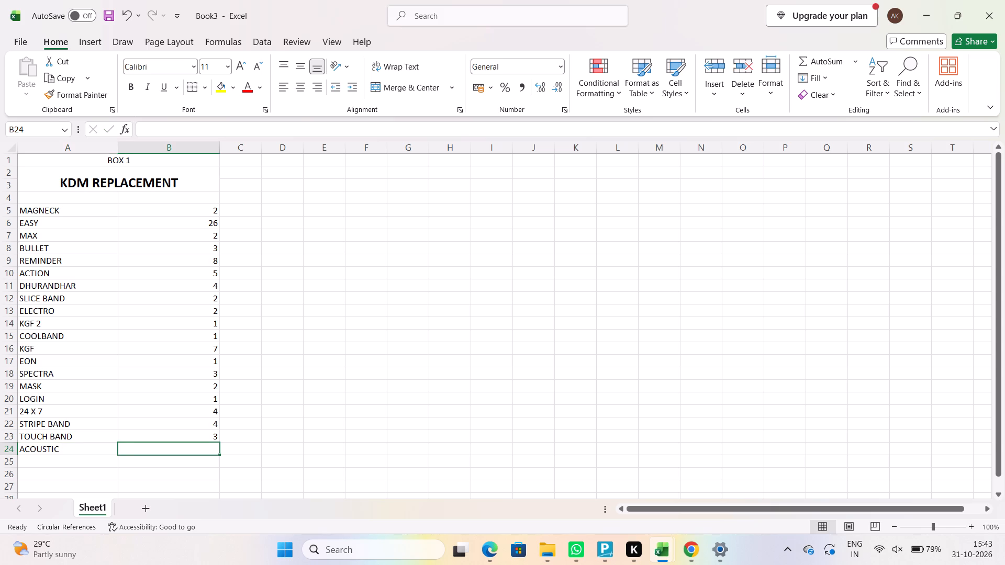
key("6")
key("Left")
key("Down")
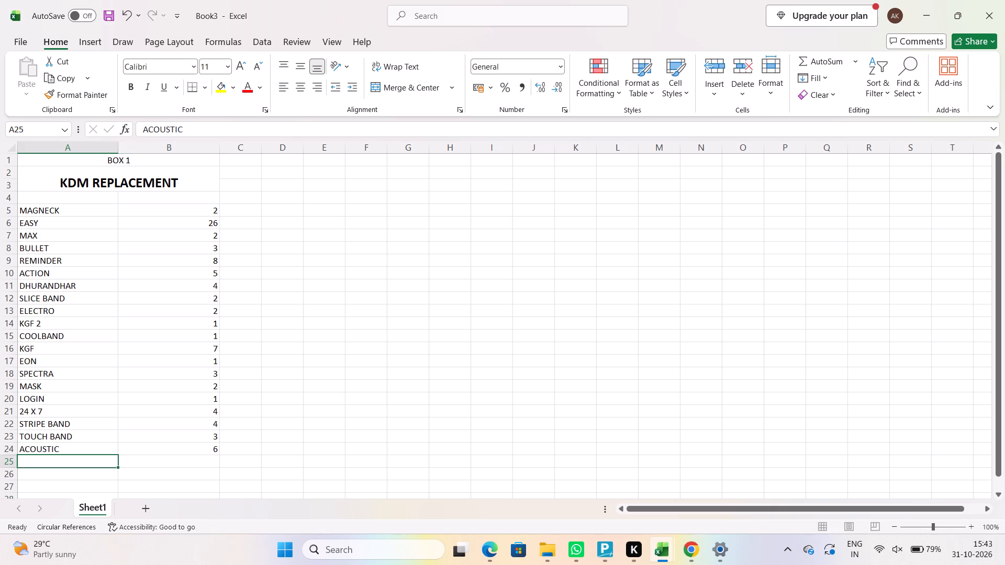
Enter the items EVERGREEN with quantity 1 in row 25 and GLAMOUR with quantity 1 in row 26.
scroll(144, 350, "down", 3)
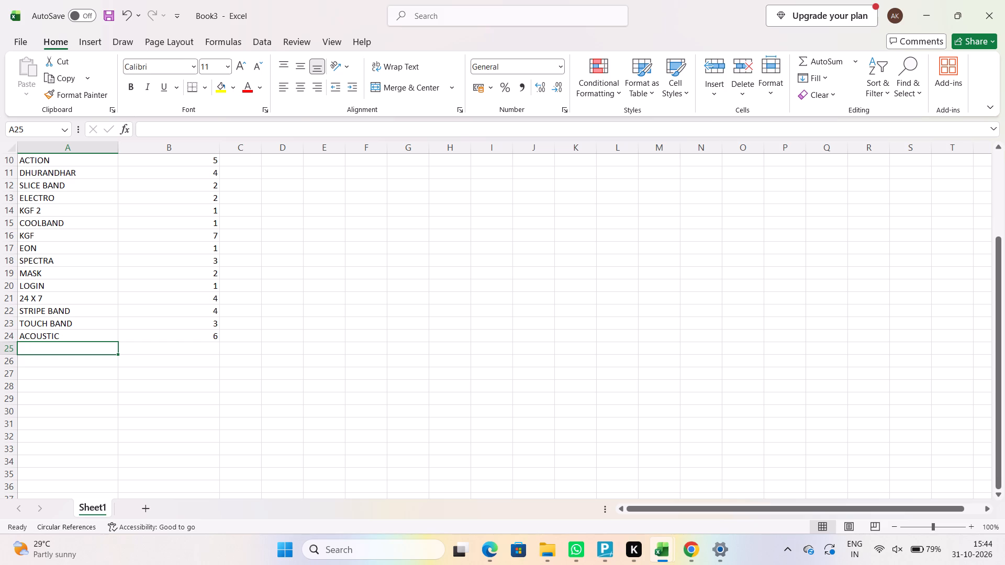
type("EVER")
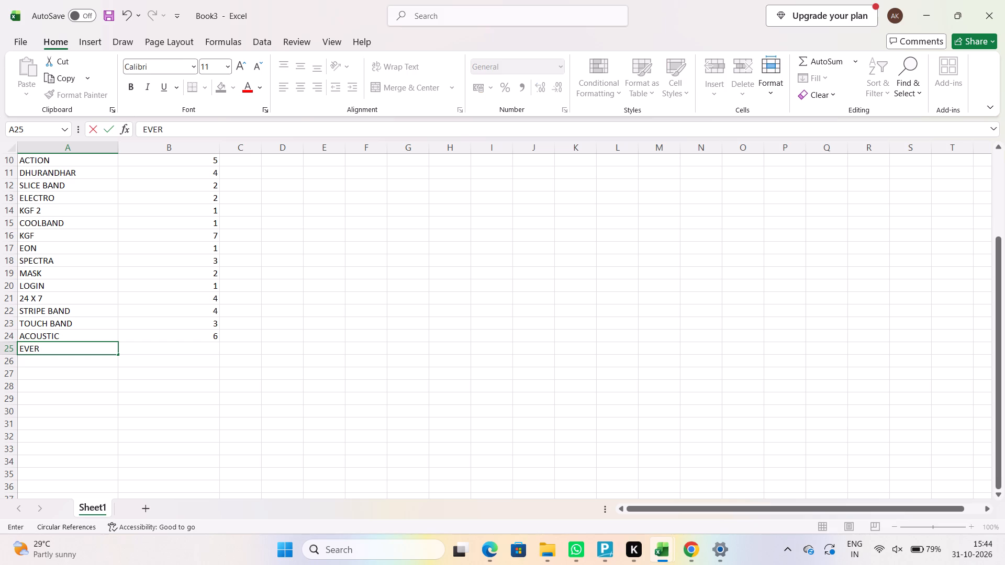
type("GREE")
key("n")
key("Right")
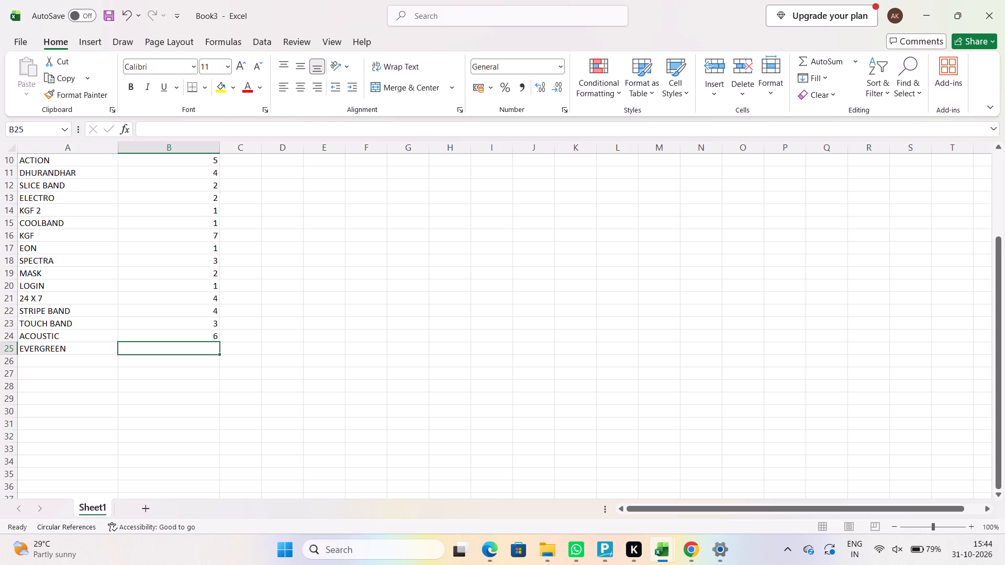
key("1")
key("Left")
key("Down")
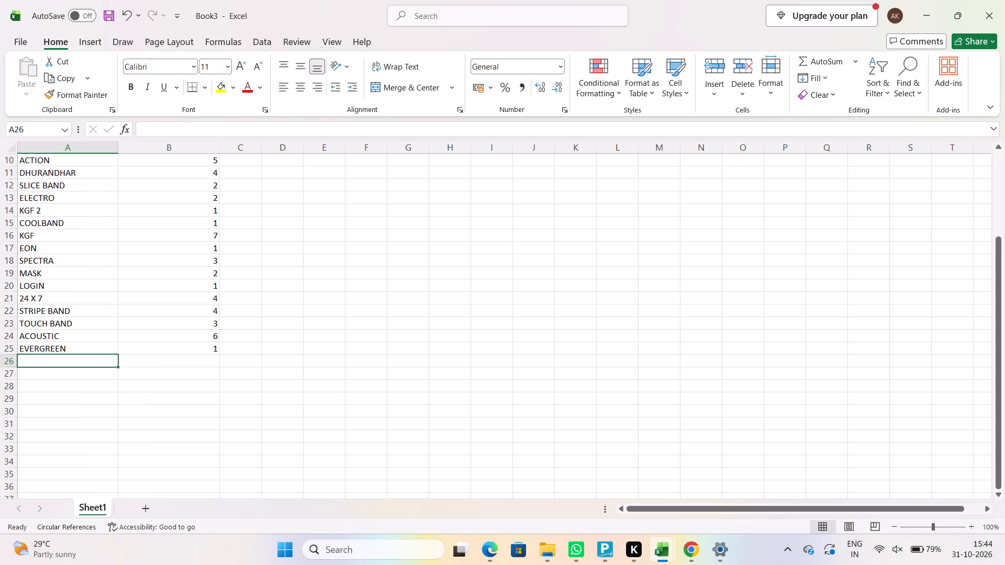
type("GLAMOUR")
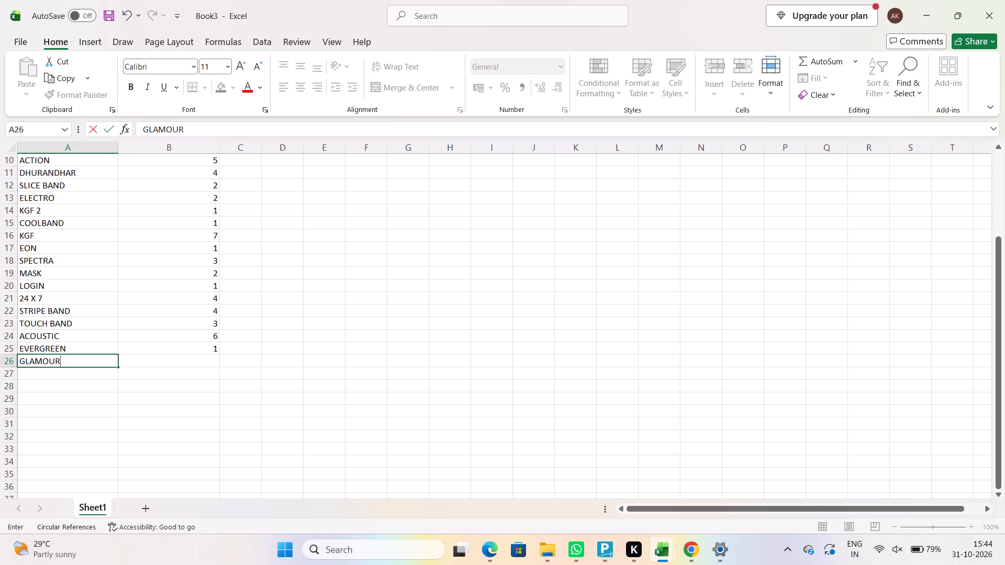
key("Right")
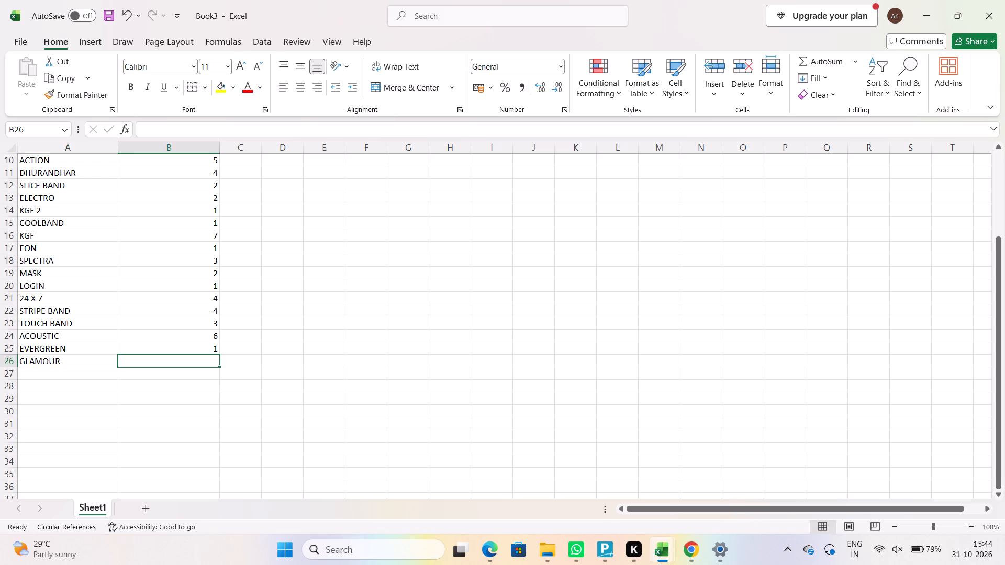
key("1")
key("Left")
key("Down")
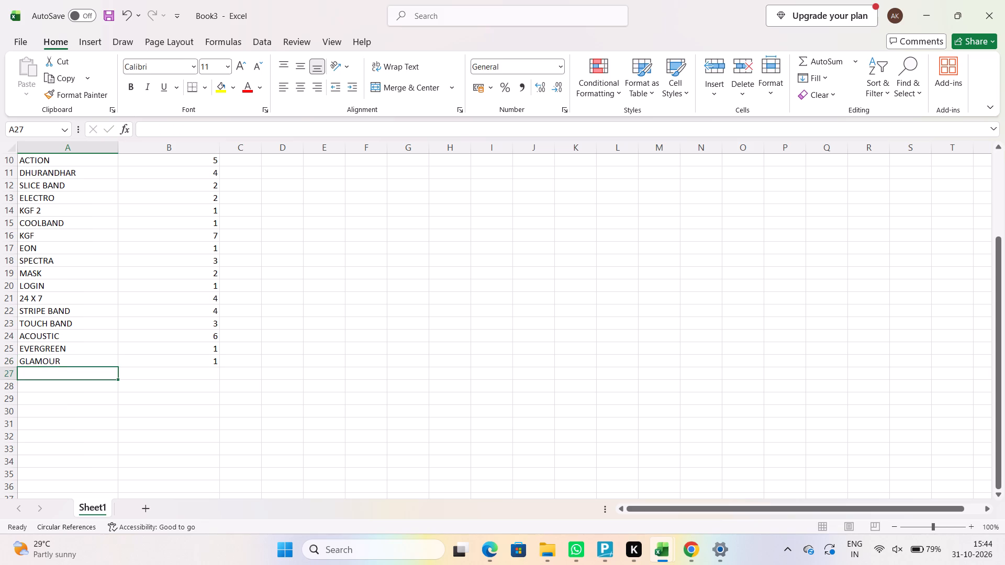
Enter the items BLACKPODS with quantity 2 in row 27 and HOP PODS with quantity 1 in row 28.
type("BLACKPOD")
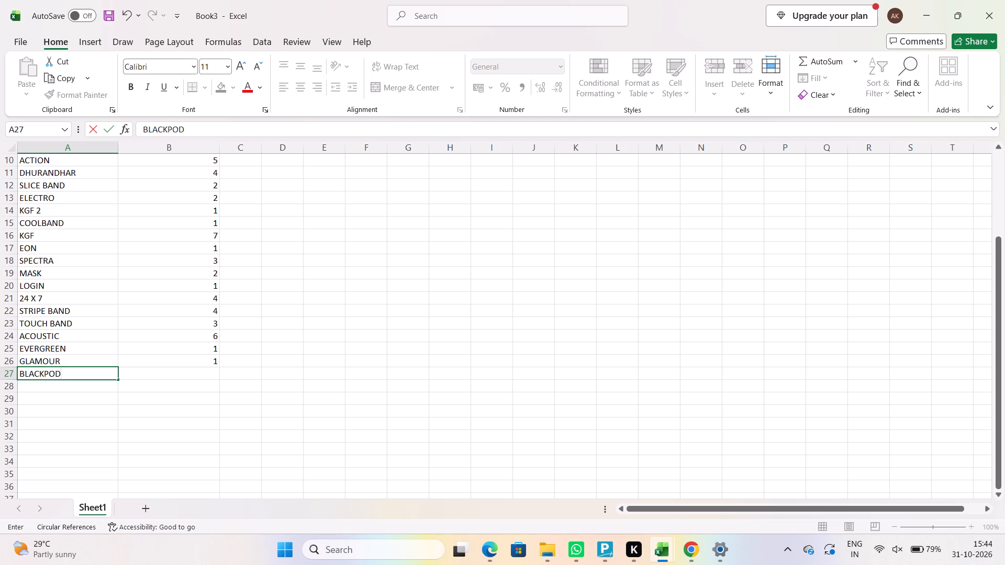
key("s")
key("Right")
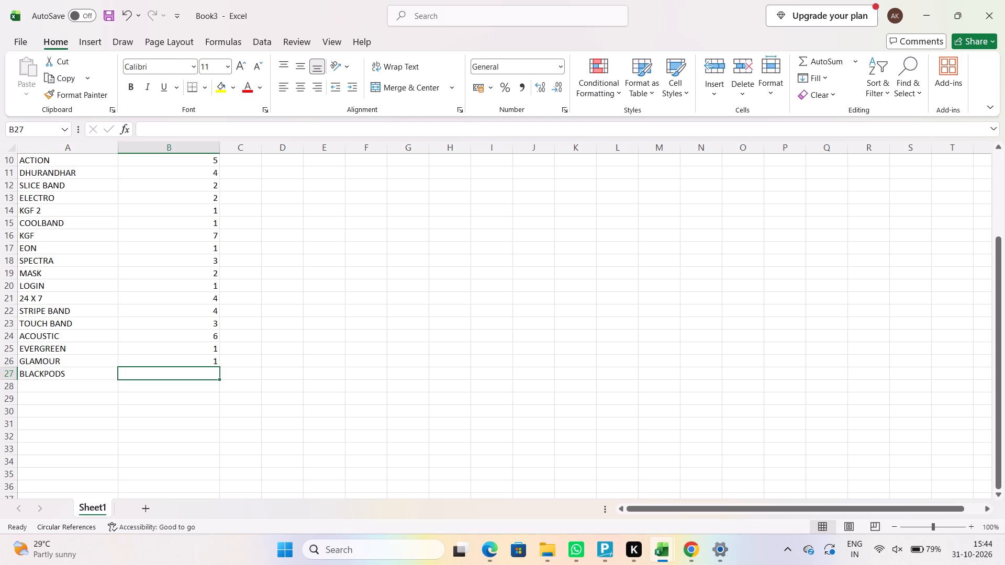
key("2")
key("Left")
key("Down")
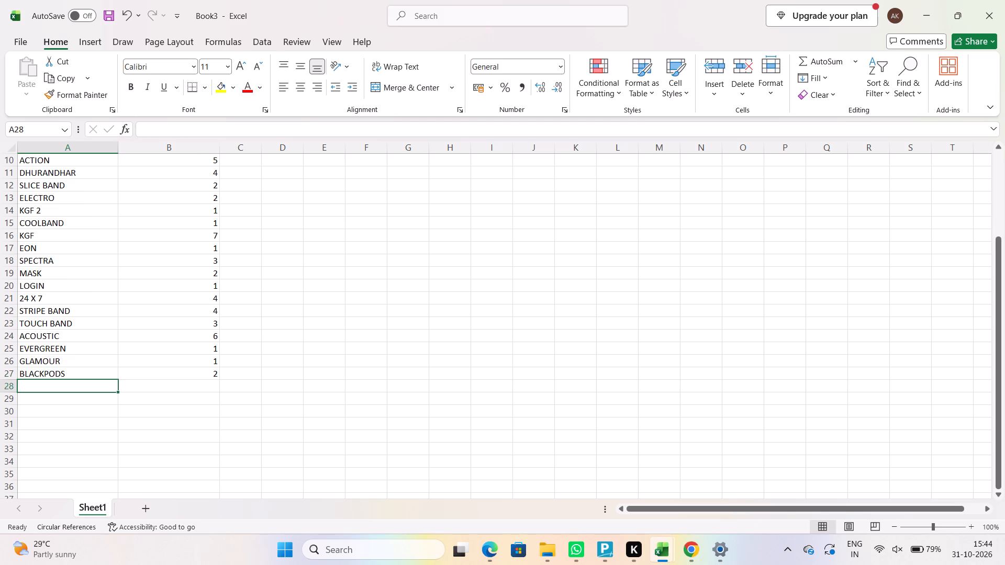
type("HP")
key("BackSpace")
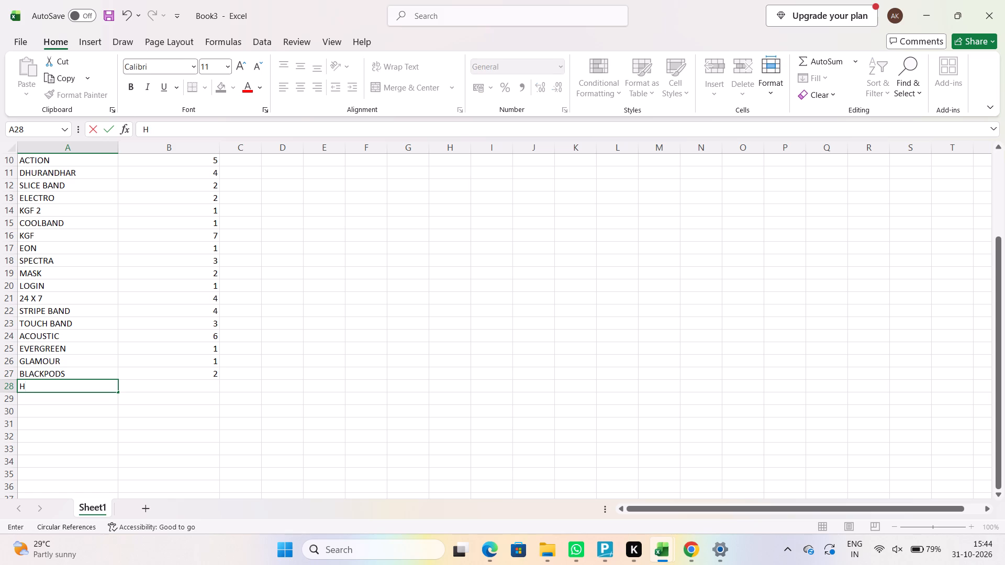
type("OP PODS")
key("Right")
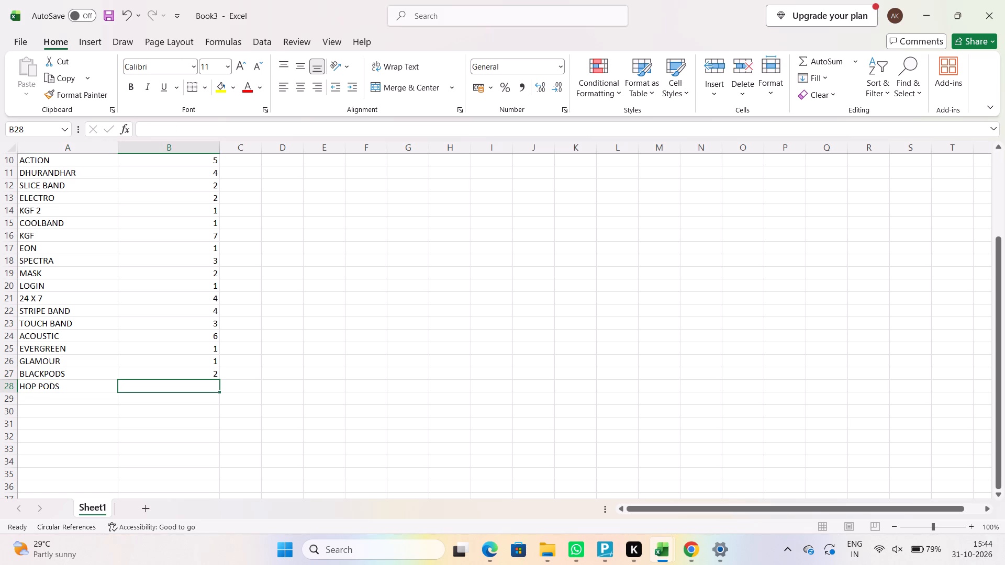
key("1")
key("Left")
key("Down")
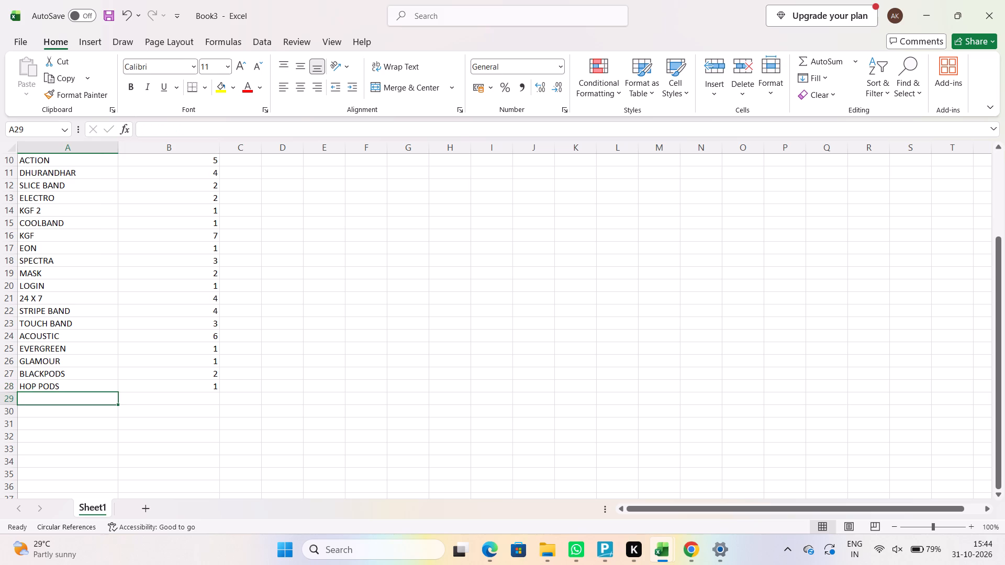
Enter the items ZEN PODS with quantity 1 in row 29 and SMASH PODS with quantity 1 in row 30.
type("ZE")
type("N PODS")
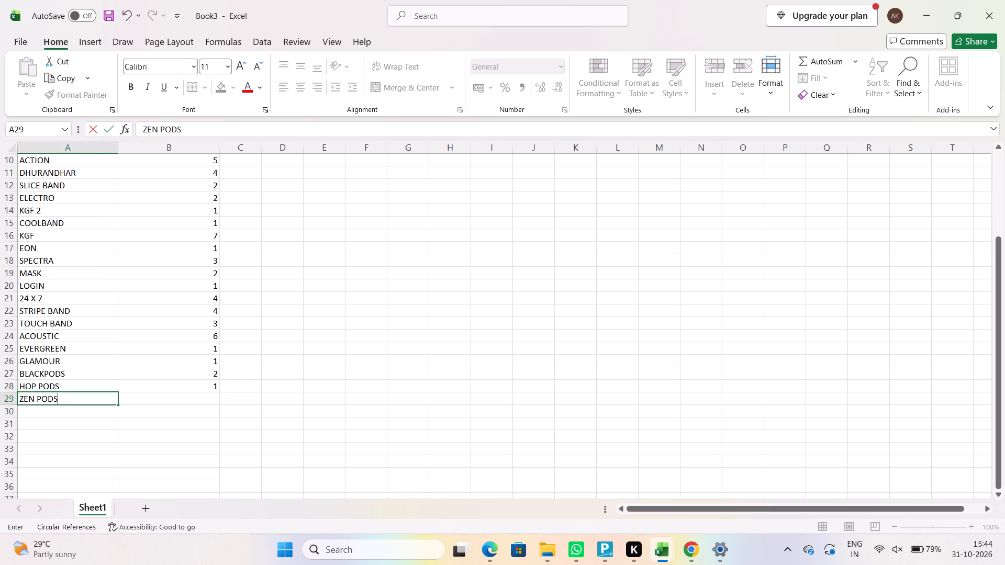
key("Right")
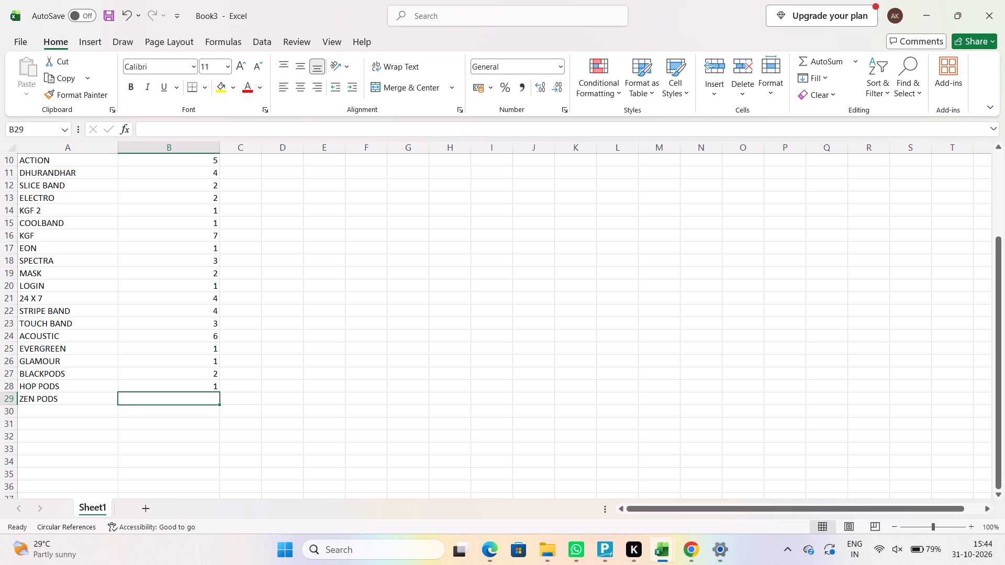
key("1")
key("Left")
key("Down")
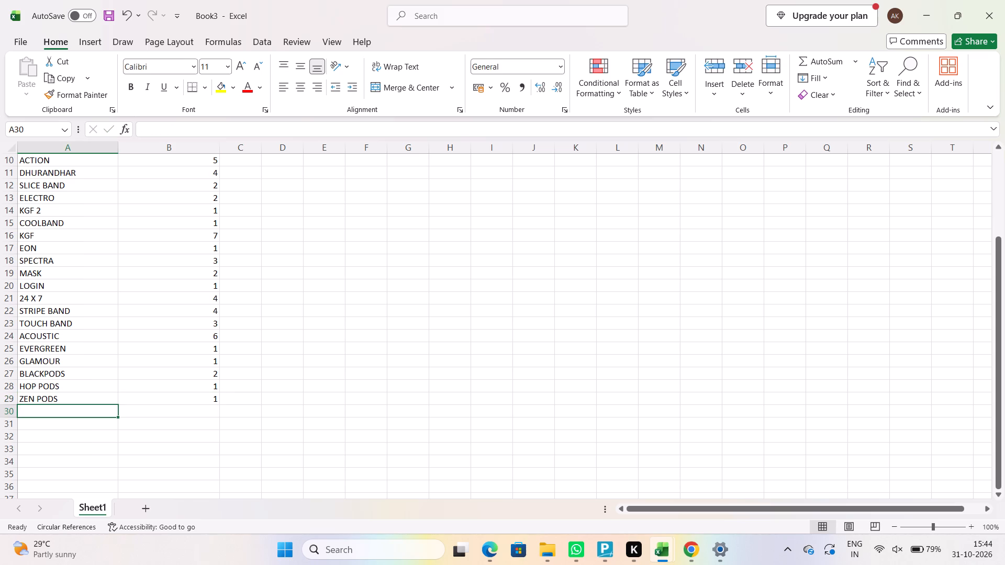
type("SMASH PODS")
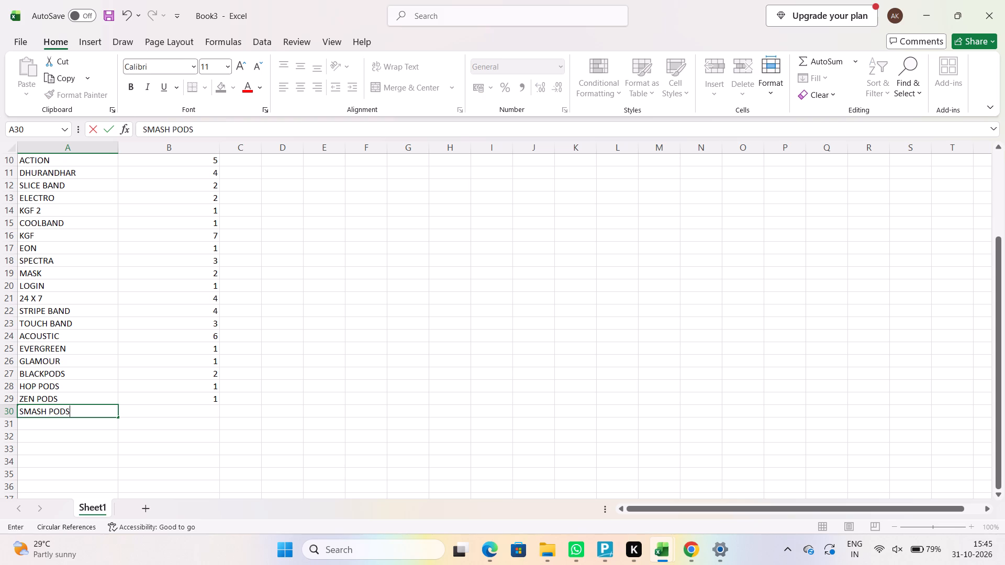
key("Right")
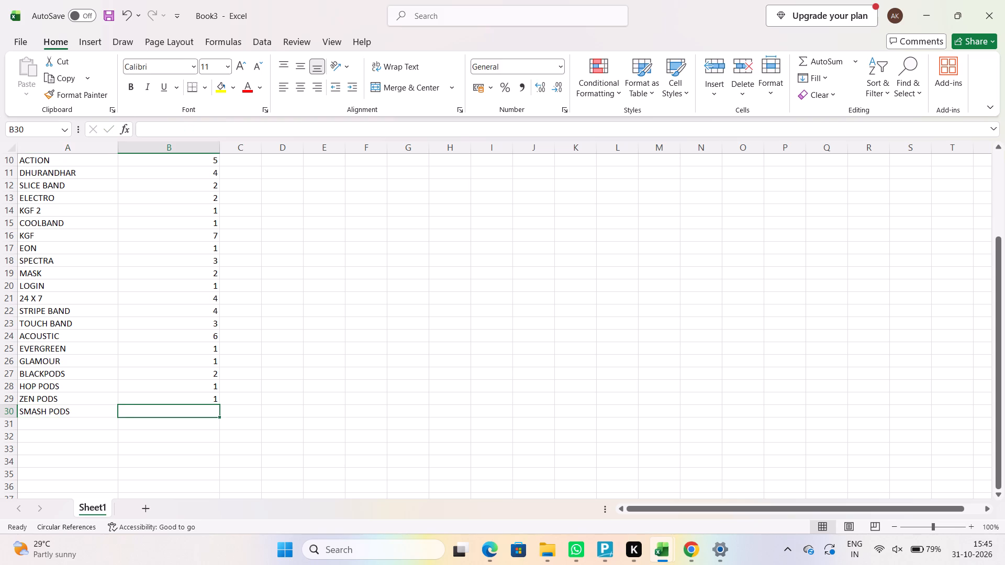
key("1")
key("Left")
key("Down")
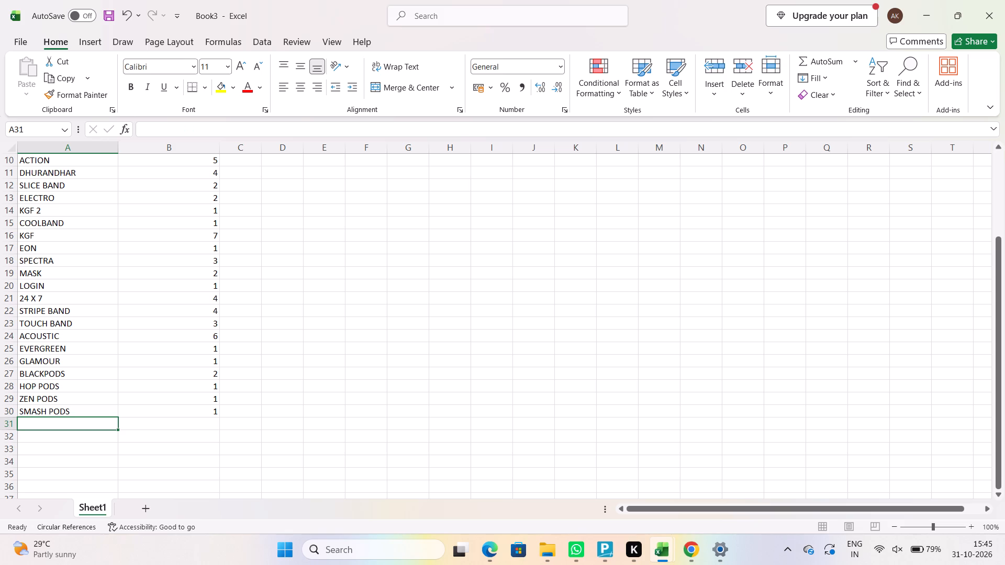
Enter the items WIN PODS with quantity 1 in row 31 and JET PODS with quantity 1 in row 32.
type("WIN")
key("space")
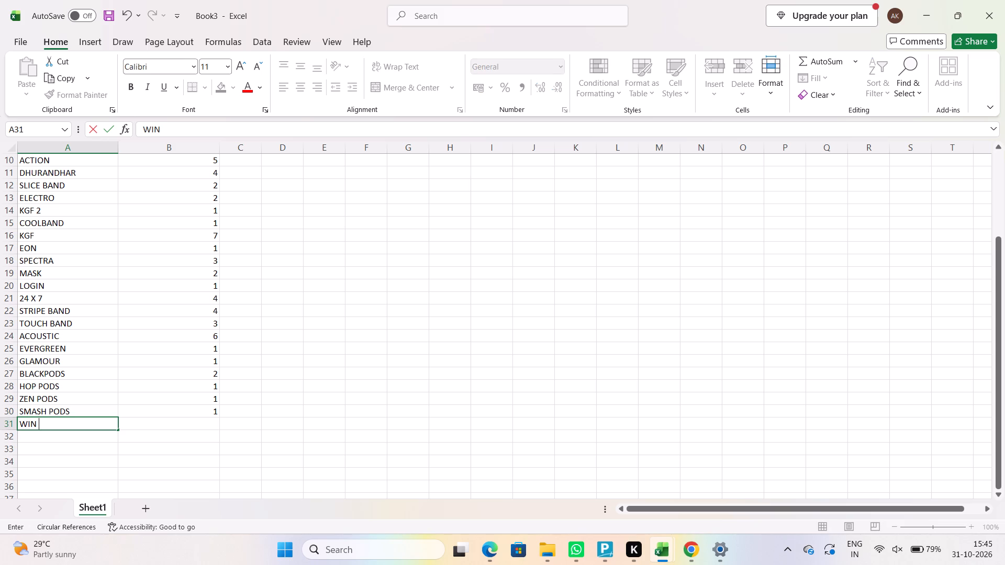
type("PODS")
key("Right")
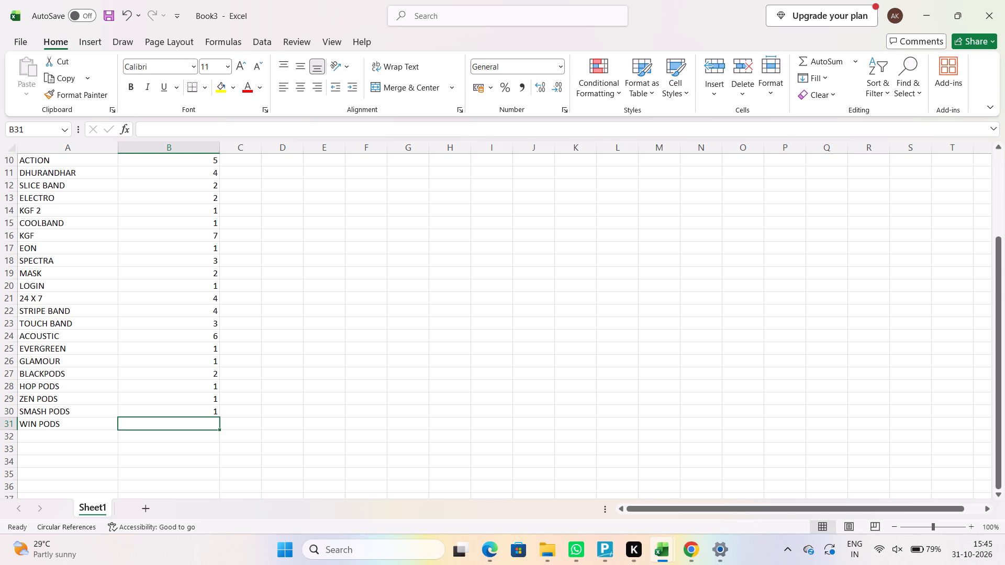
key("1")
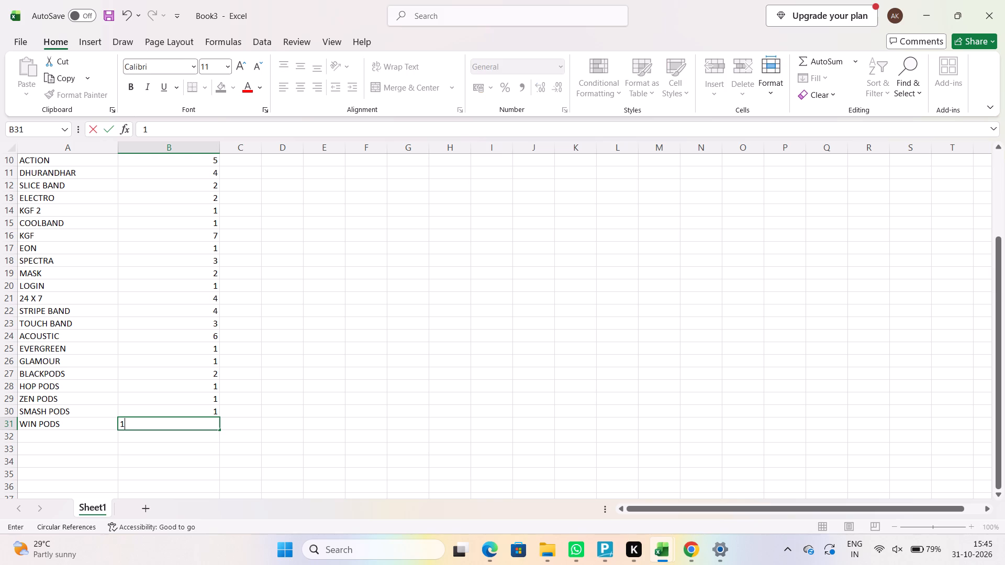
key("Left")
key("Down")
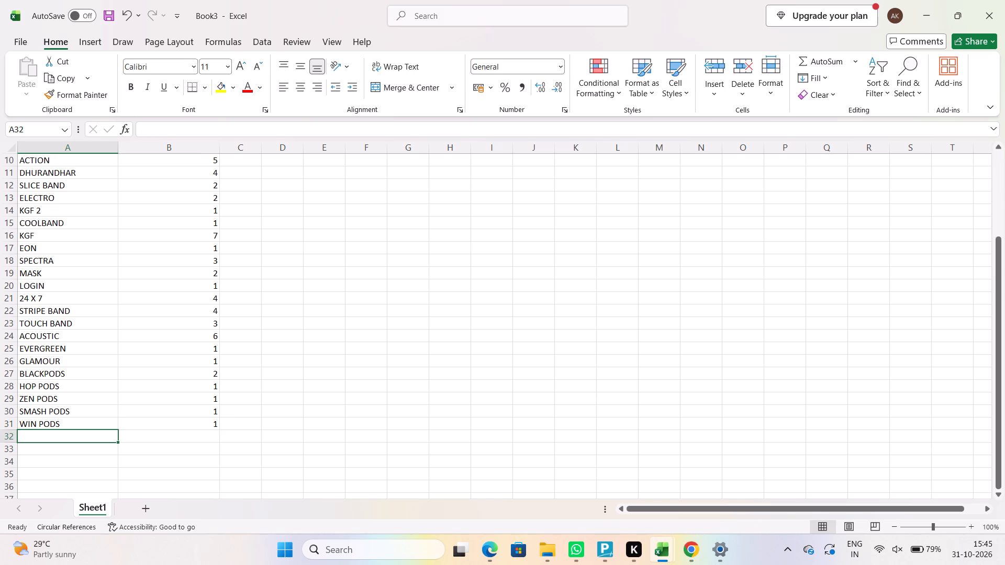
type("JET")
key("space")
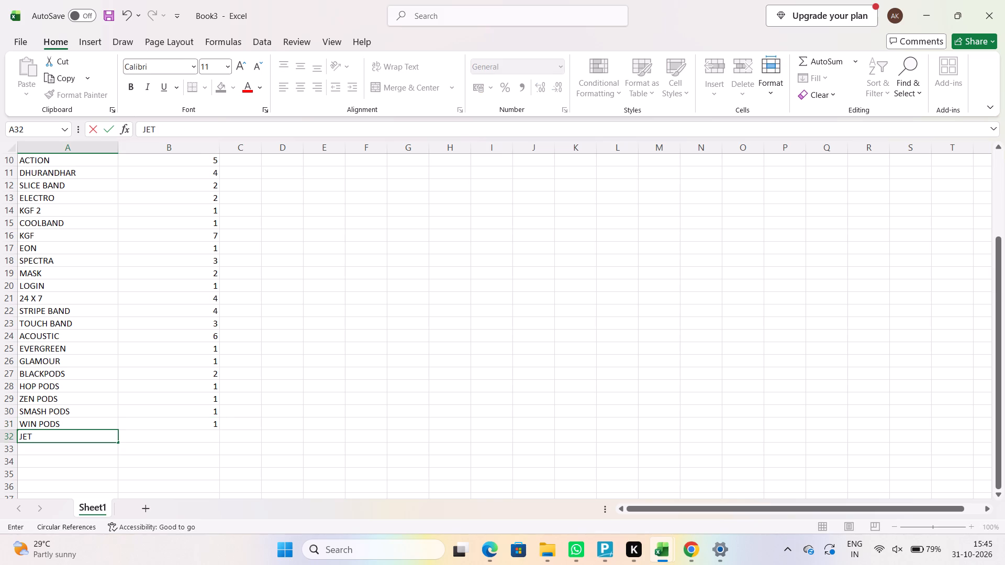
type("PODS")
key("Right")
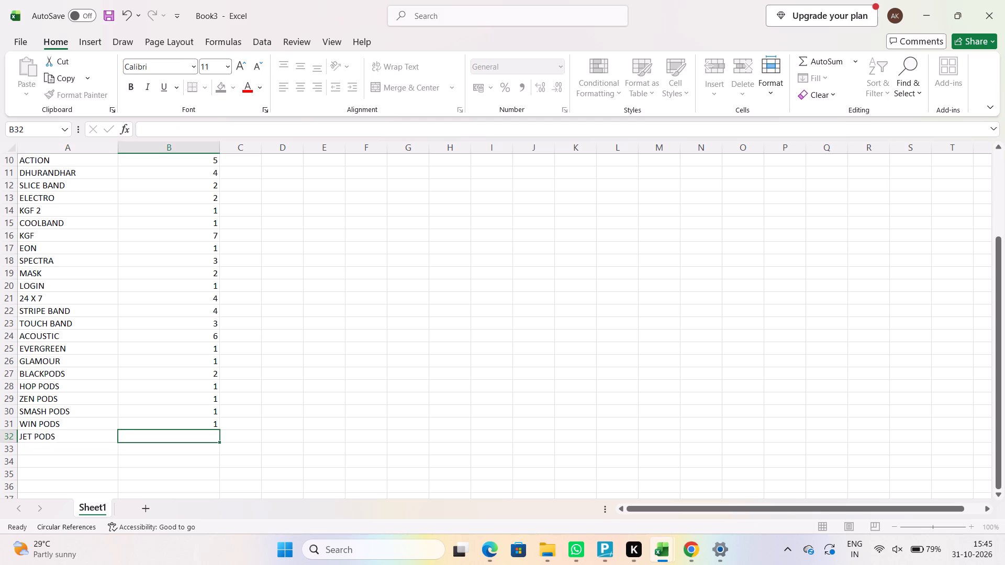
key("1")
key("Left")
key("Down")
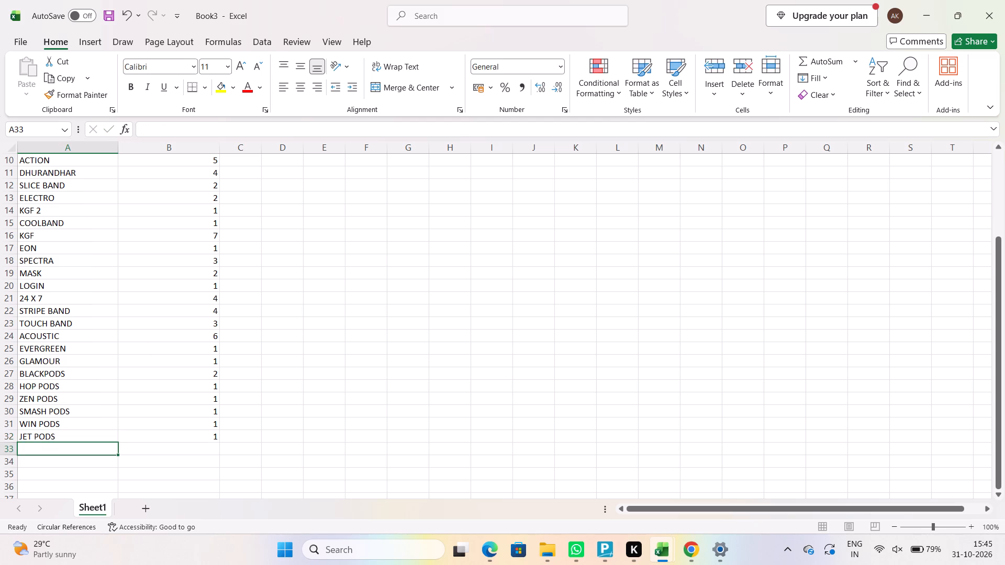
Enter the item BULLET with quantity 1 in row 33.
type("BULL")
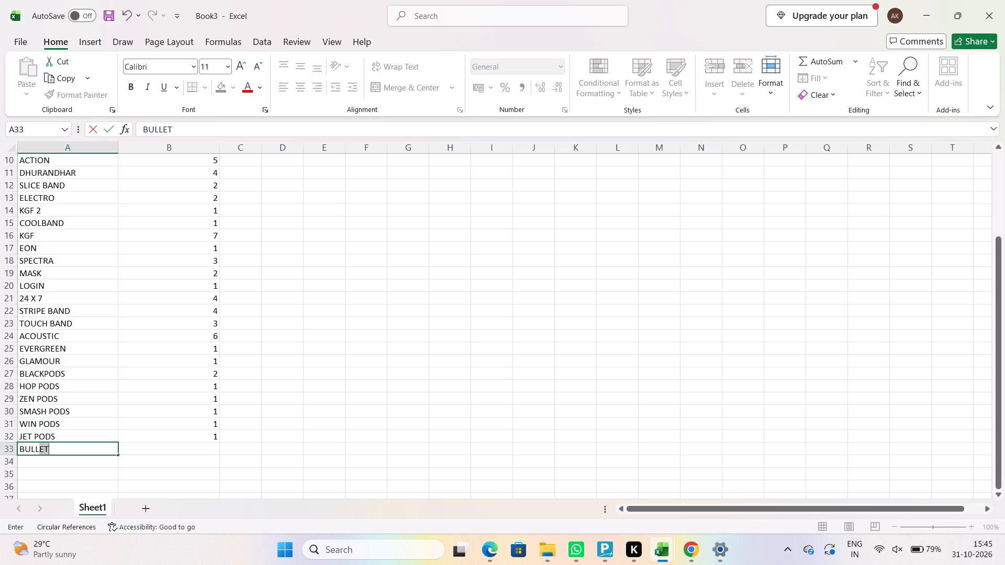
type("ET")
key("Right")
key("1")
key("Left")
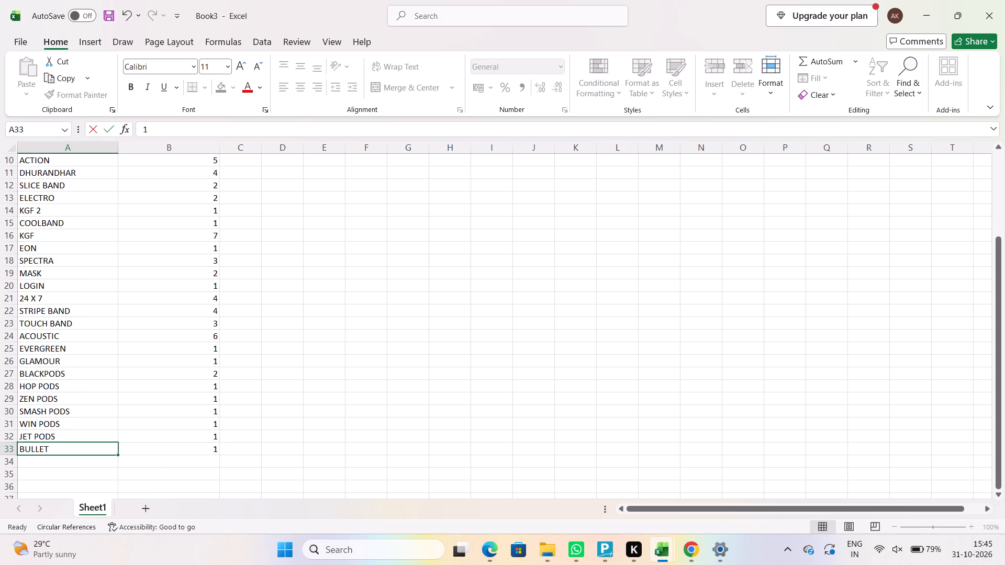
key("Down")
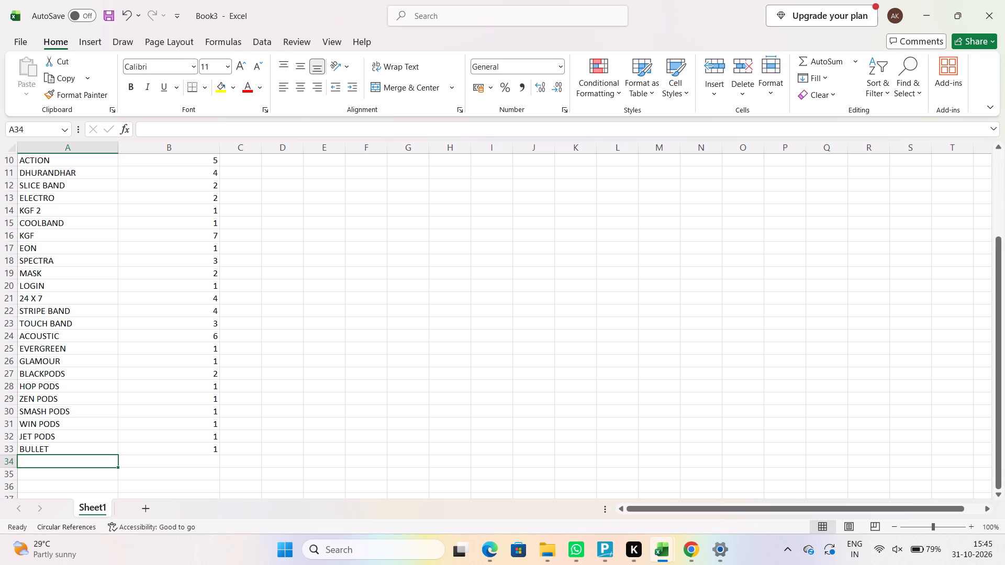
Enter the items ELECTRO with quantity 1 in row 34 and KGF 2 with quantity 1 in row 35.
type("ELECTRO")
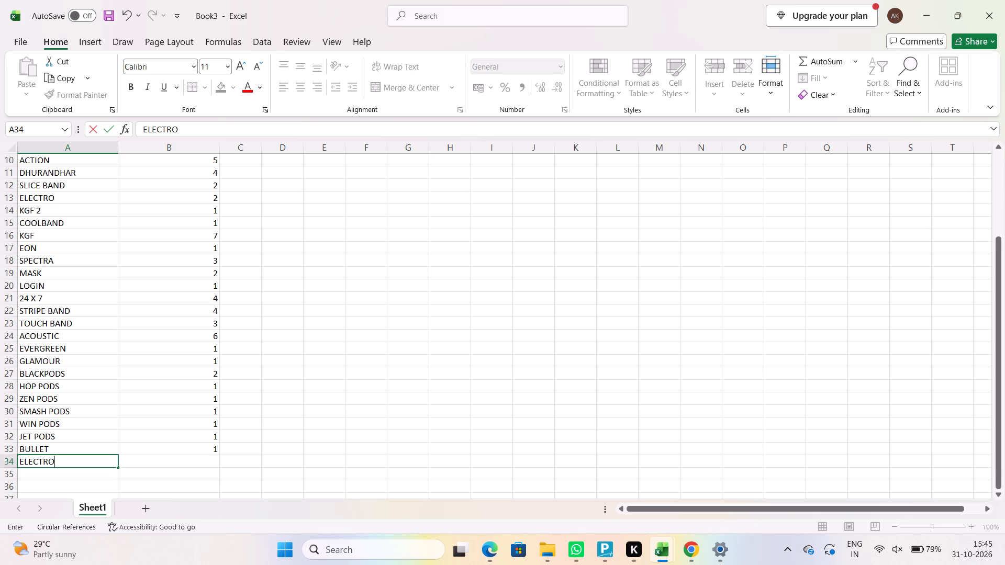
key("Right")
scroll(144, 350, "down", 2)
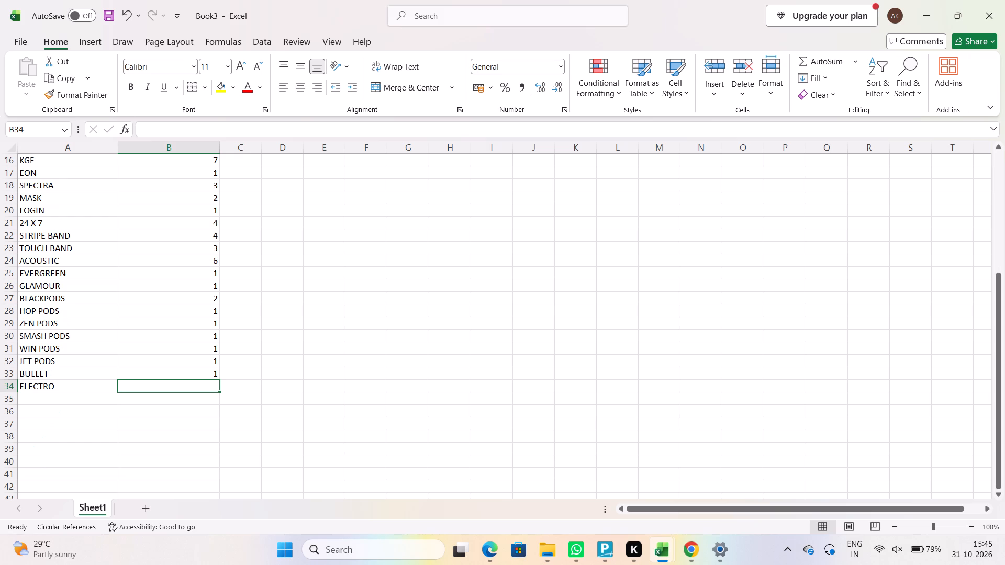
key("1")
key("Left")
key("Down")
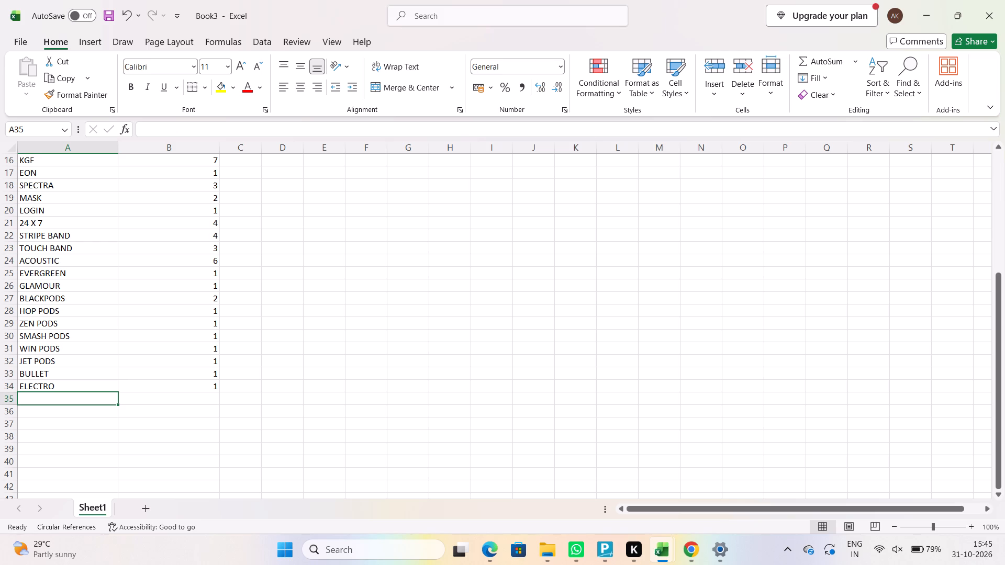
type("KGF")
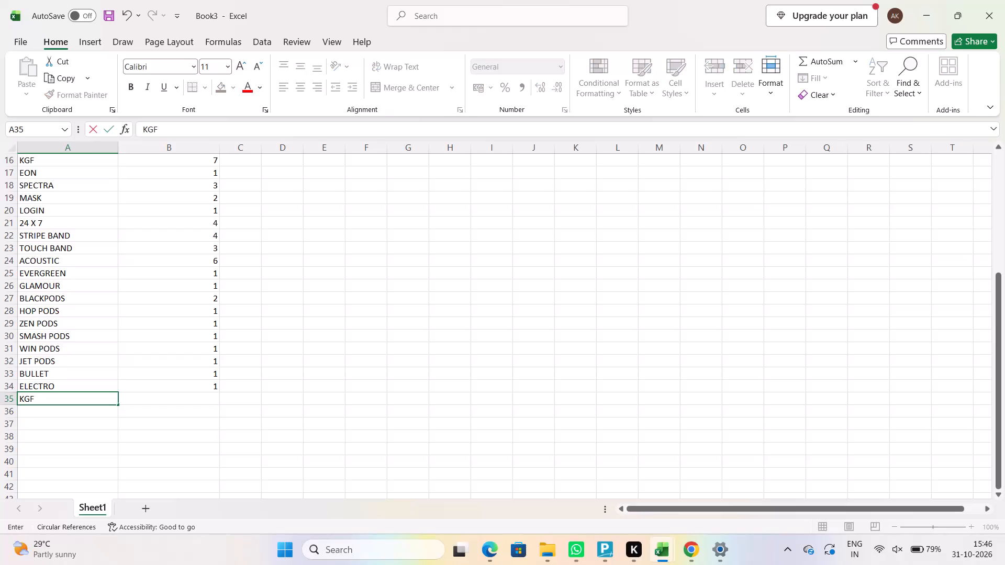
key("space")
type("2")
key("Right")
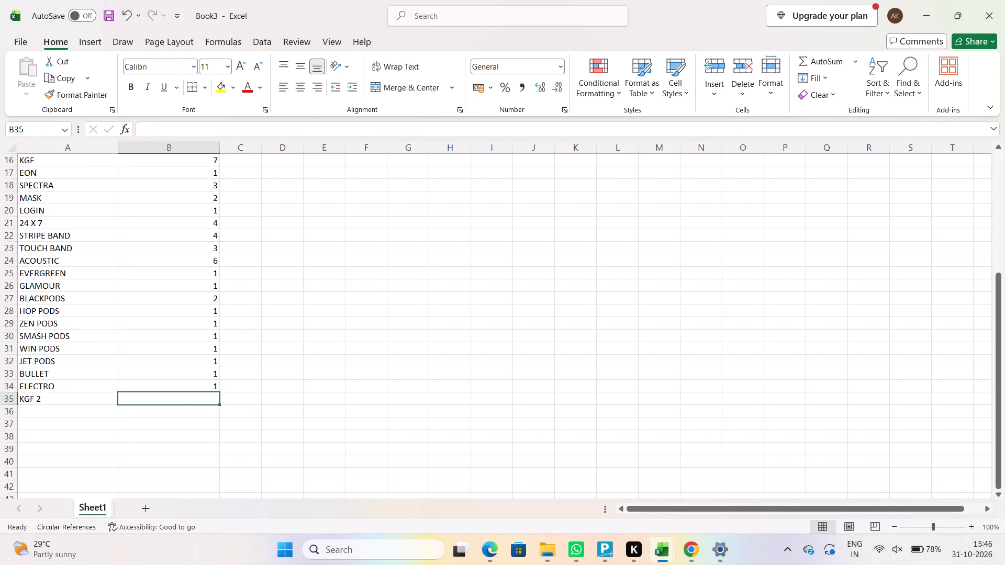
key("1")
key("Left")
key("Down")
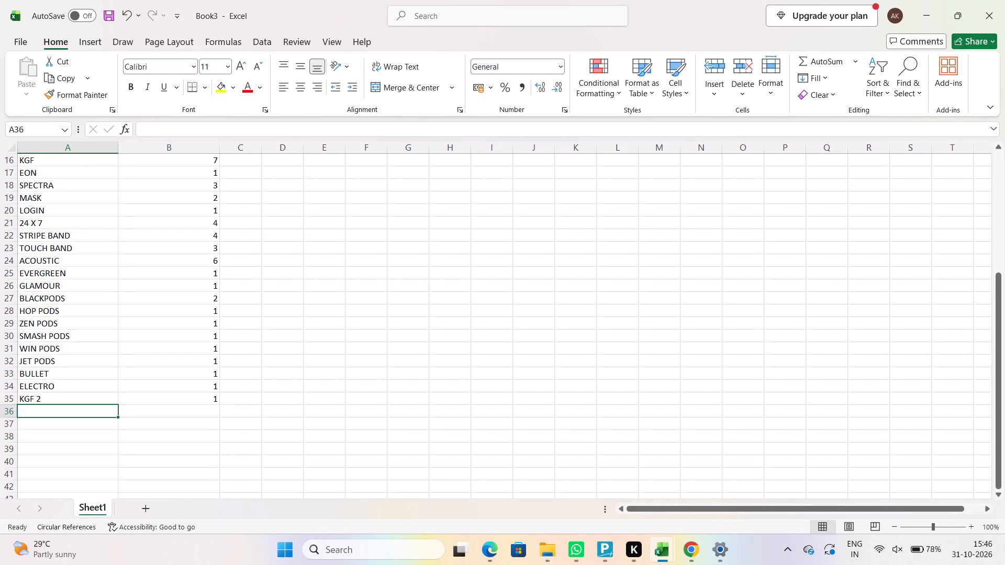
Enter the items EASY with quantity 3 in row 36 and COOL BAND with quantity 1 in row 37.
type("EASY")
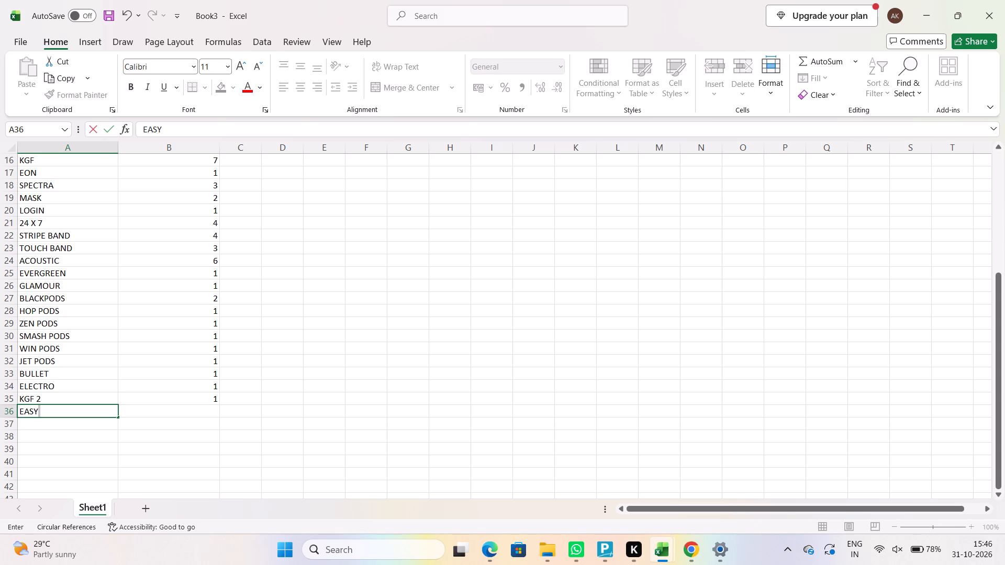
key("space")
key("Right")
key("3")
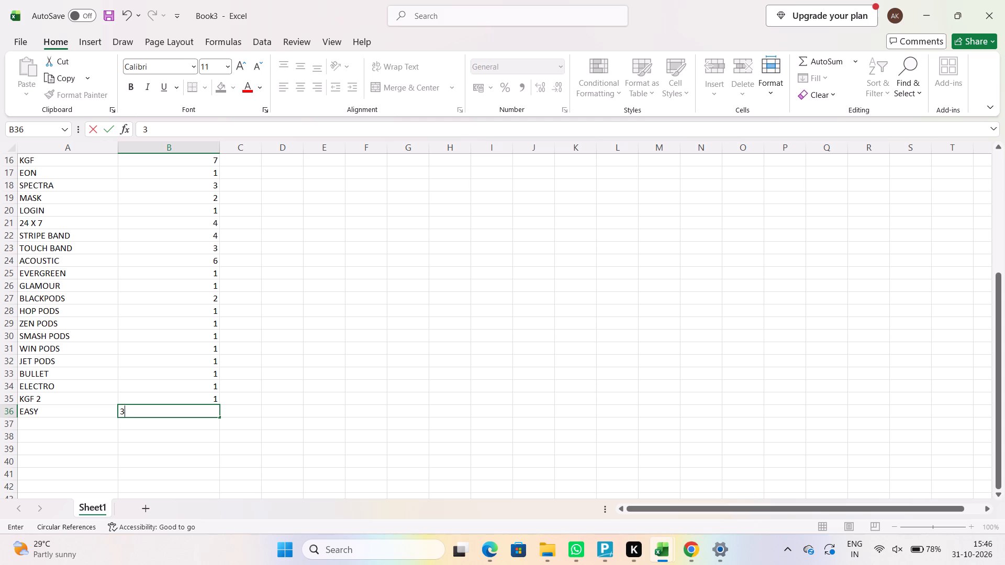
key("Right")
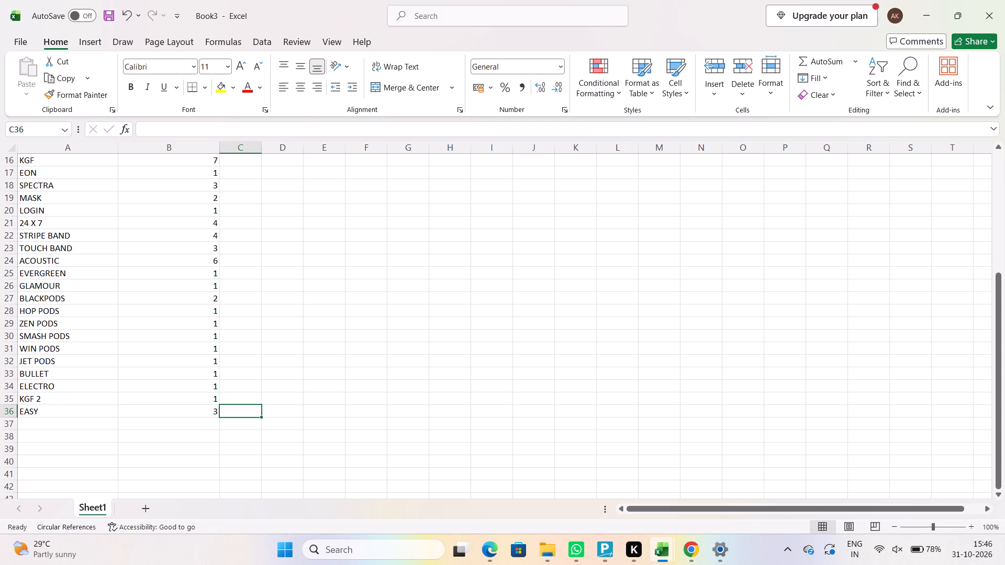
key("Left")
key("Down")
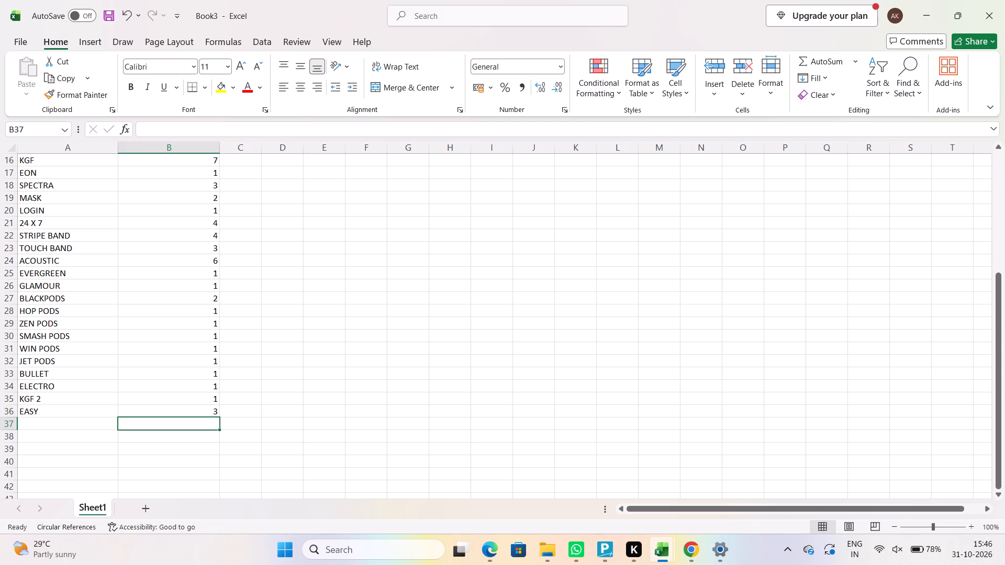
key("Left")
type("COOL BAND")
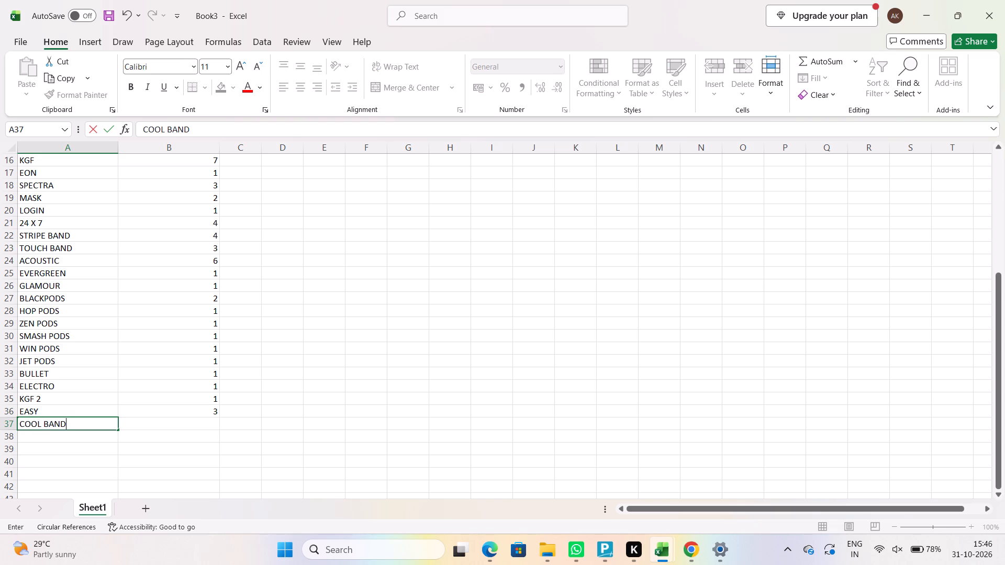
key("Right")
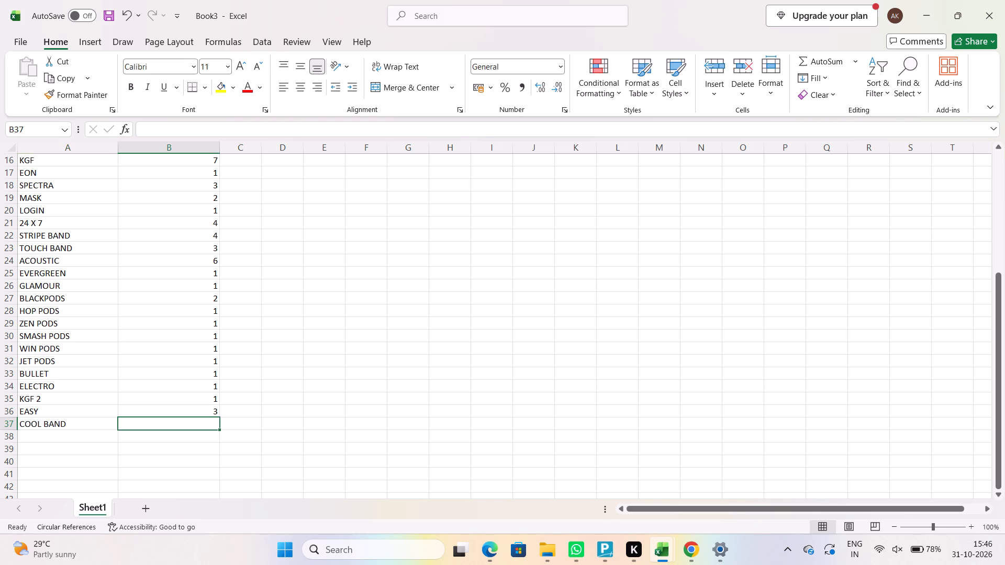
key("1")
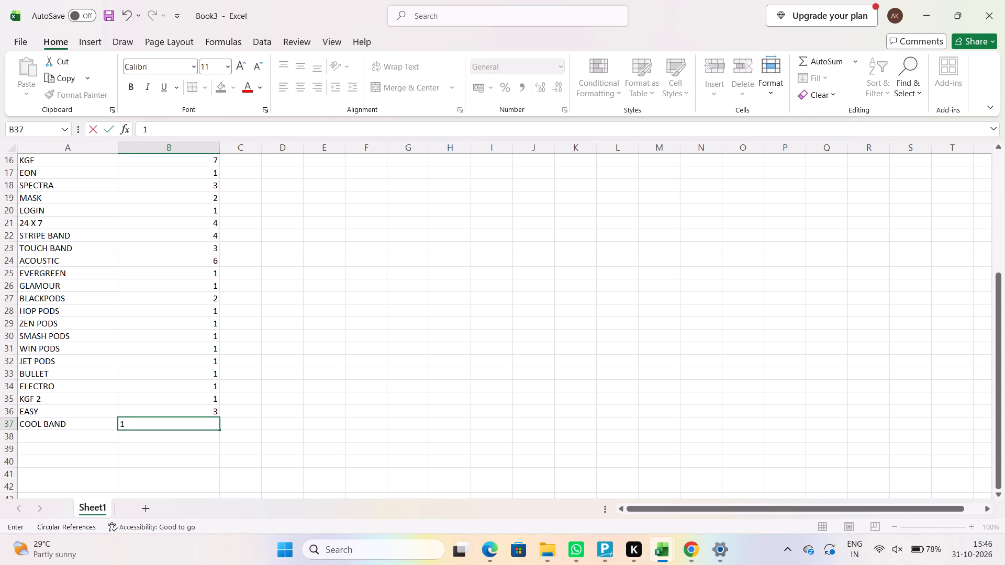
key("Left")
key("Down")
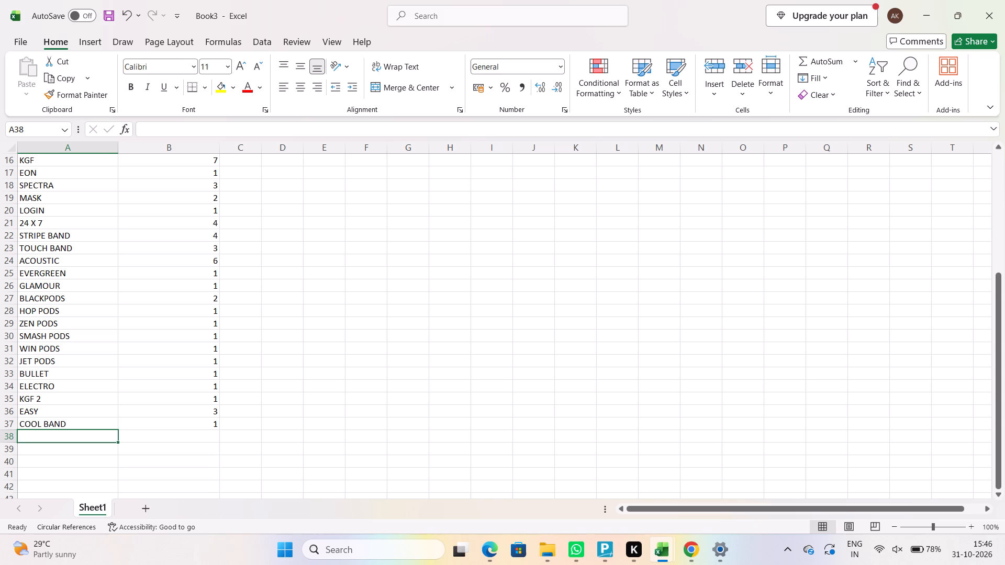
Enter the items 24 X 7 with quantity 1 in row 38 and ACOUSTIC with quantity 1 in row 39.
type("24")
key("space")
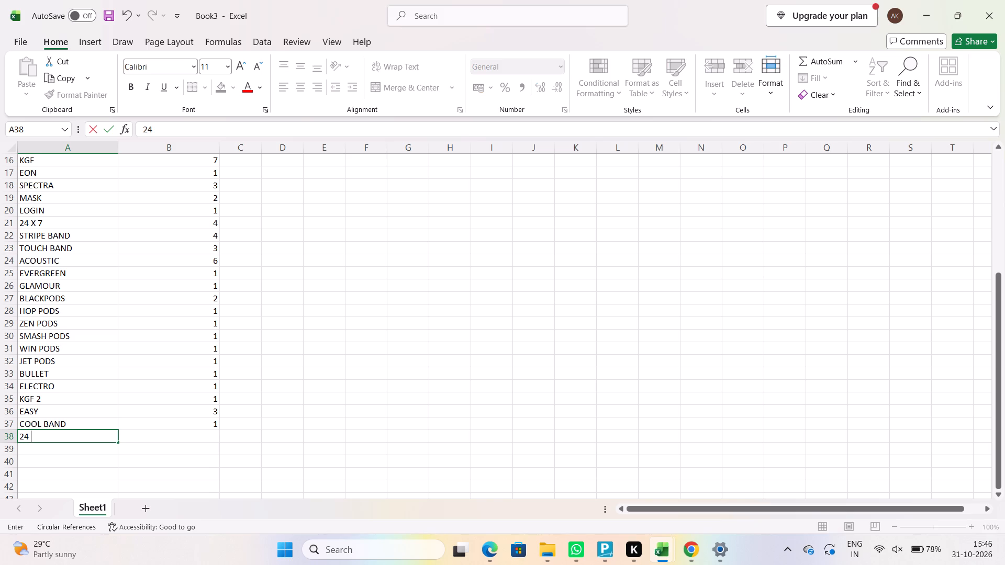
type("X 7")
key("Right")
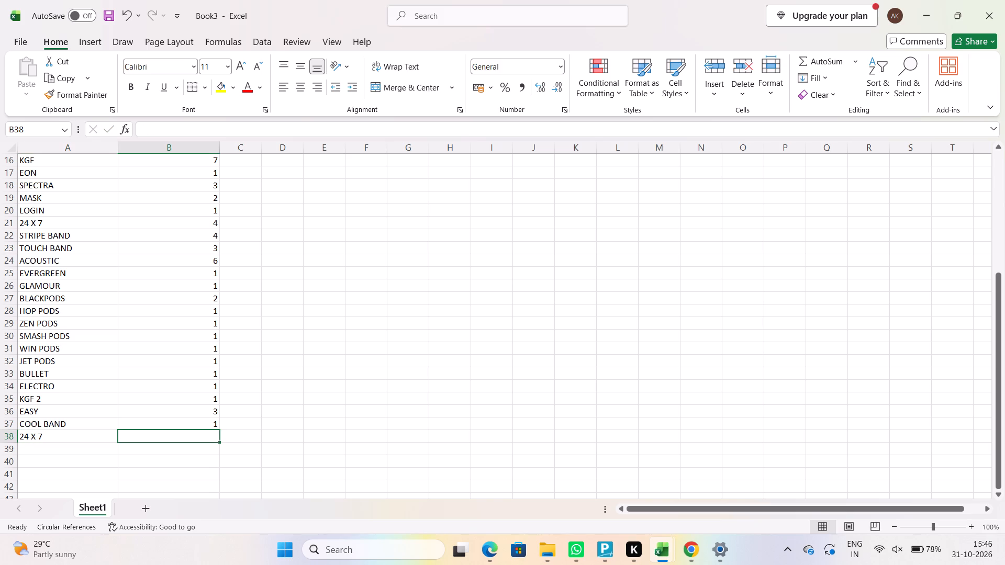
key("1")
key("Left")
key("Down")
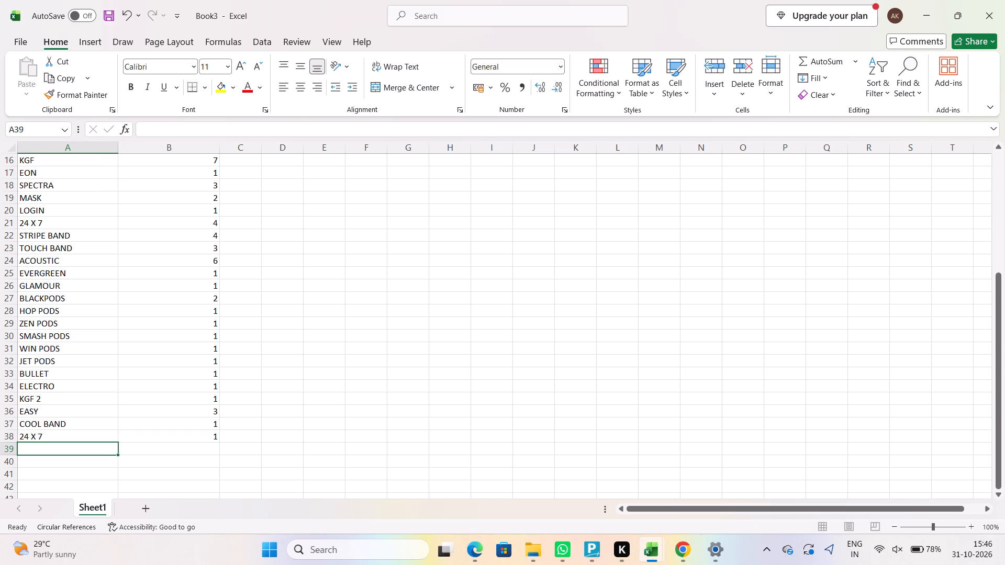
type("AC")
key("o")
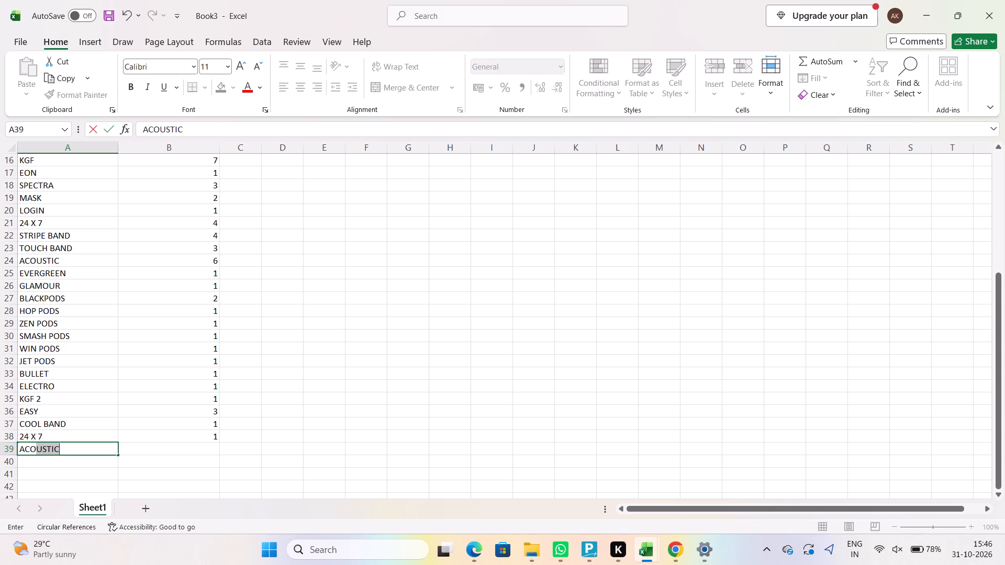
key("Right")
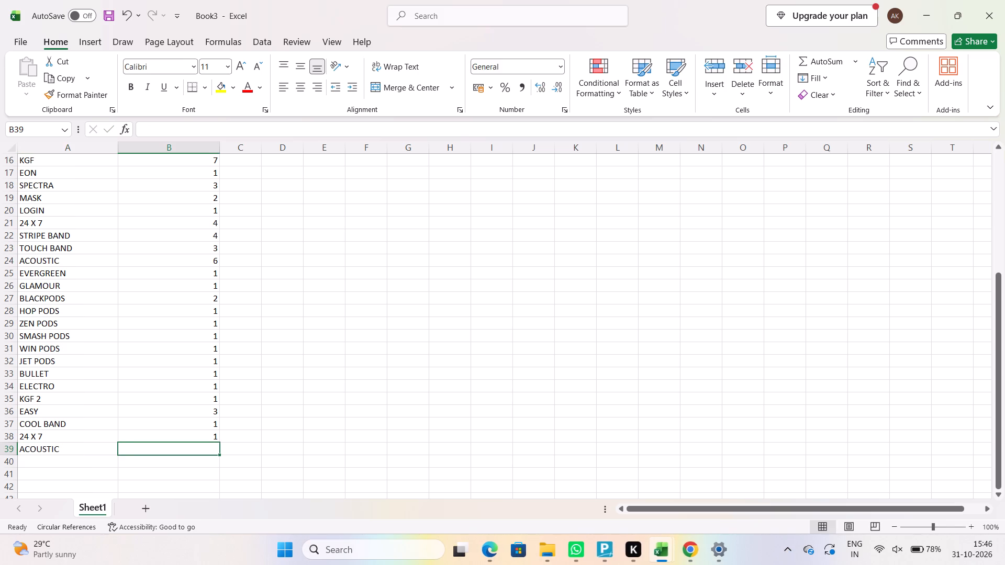
key("1")
scroll(153, 335, "down", 1)
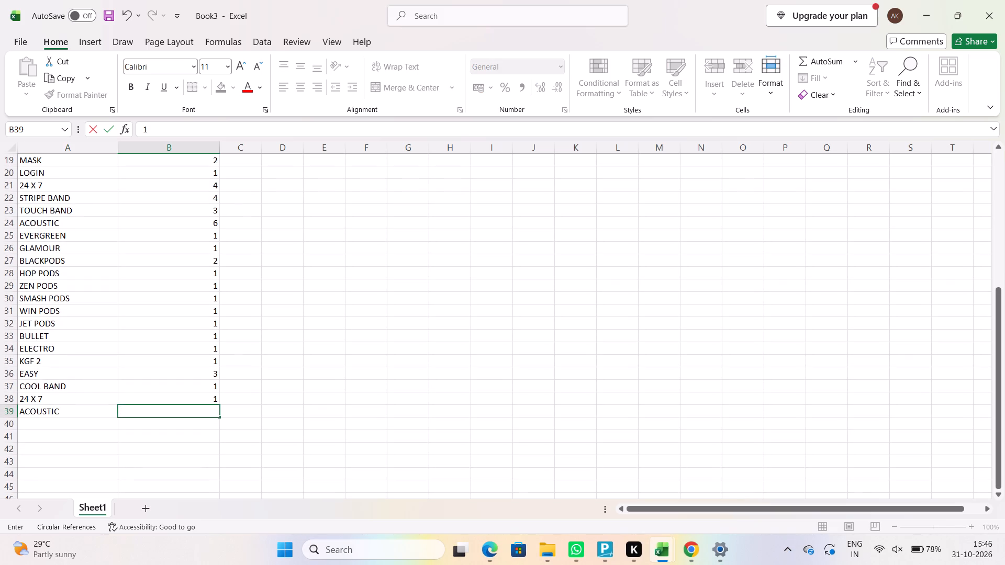
key("ctrl+a")
left_click(389, 382)
Format the whole list including its headings, rows 1 to 42 of columns A to C, as bold, centred, 14-point text.
scroll(298, 332, "up", 6)
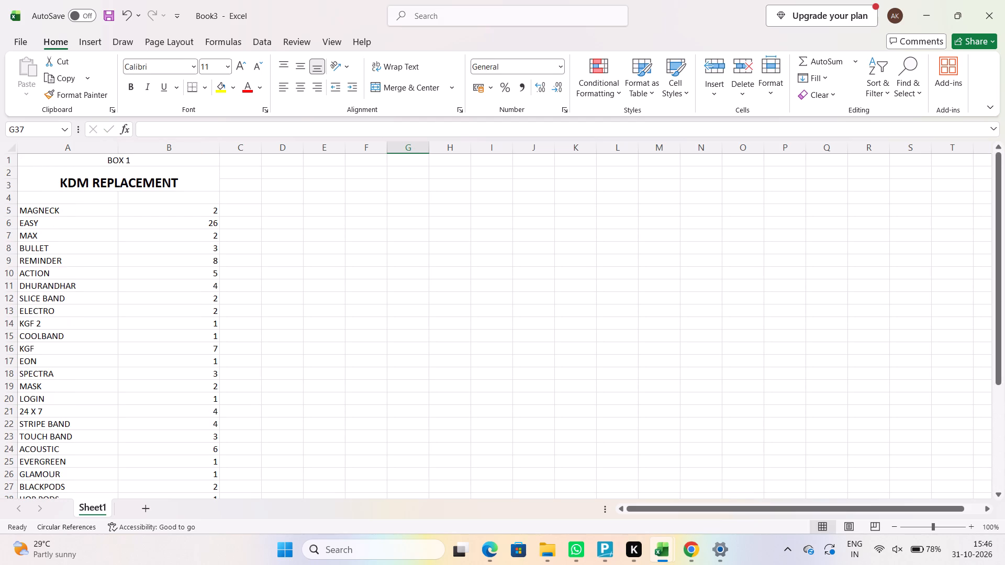
left_click_drag(44, 159, 50, 159)
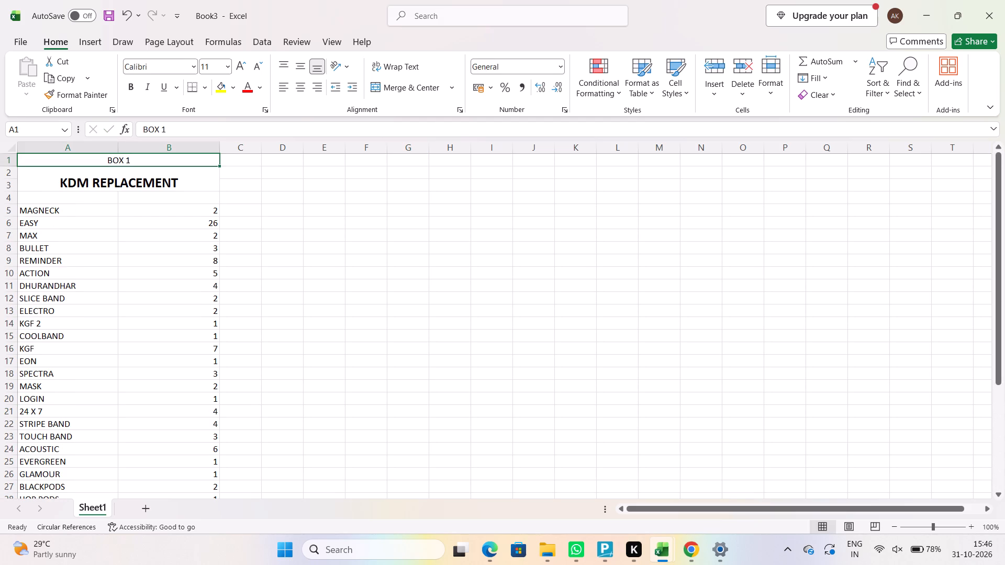
left_click_drag(50, 159, 218, 489)
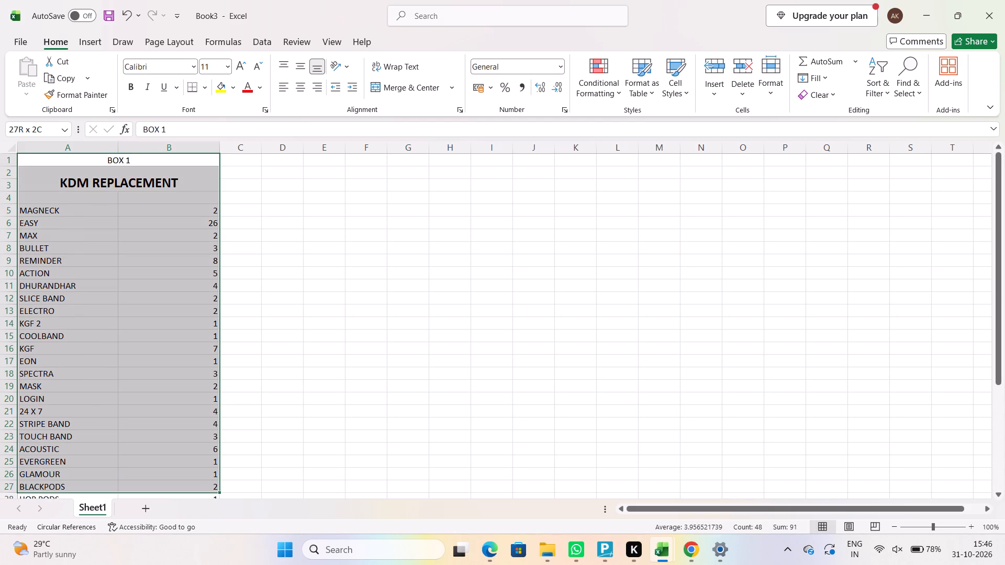
left_click_drag(218, 489, 220, 502)
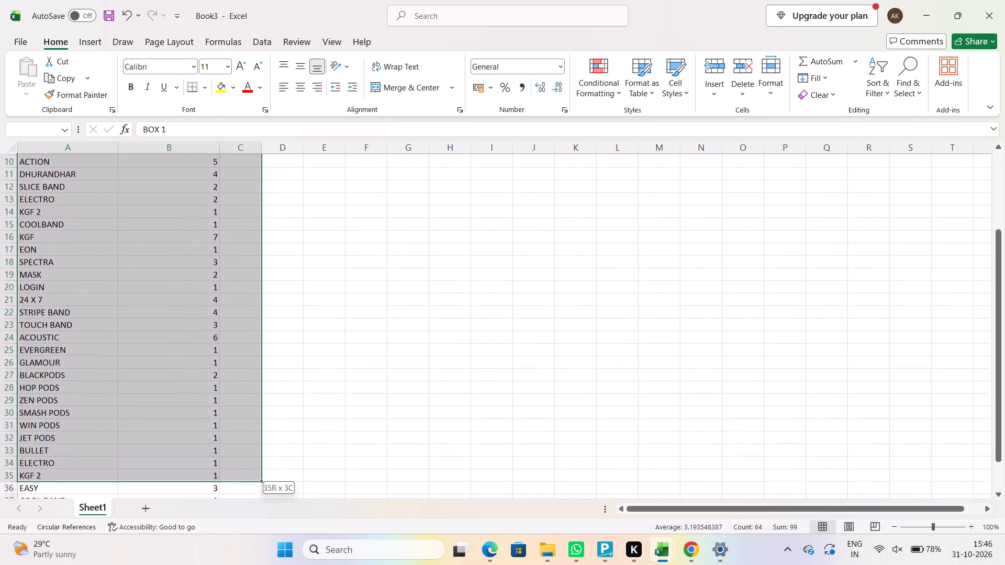
left_click_drag(220, 502, 220, 479)
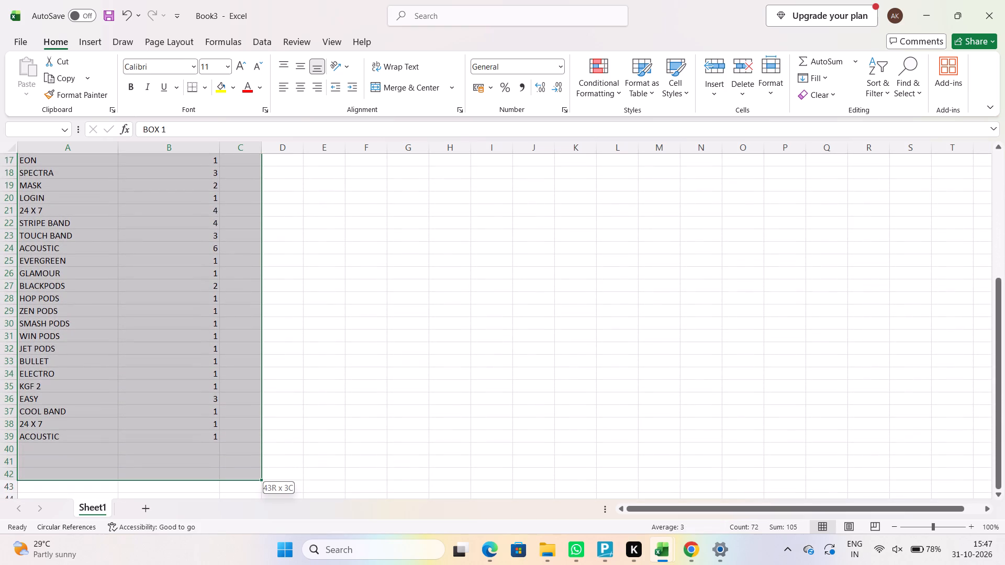
left_click_drag(220, 479, 220, 470)
left_click(238, 68)
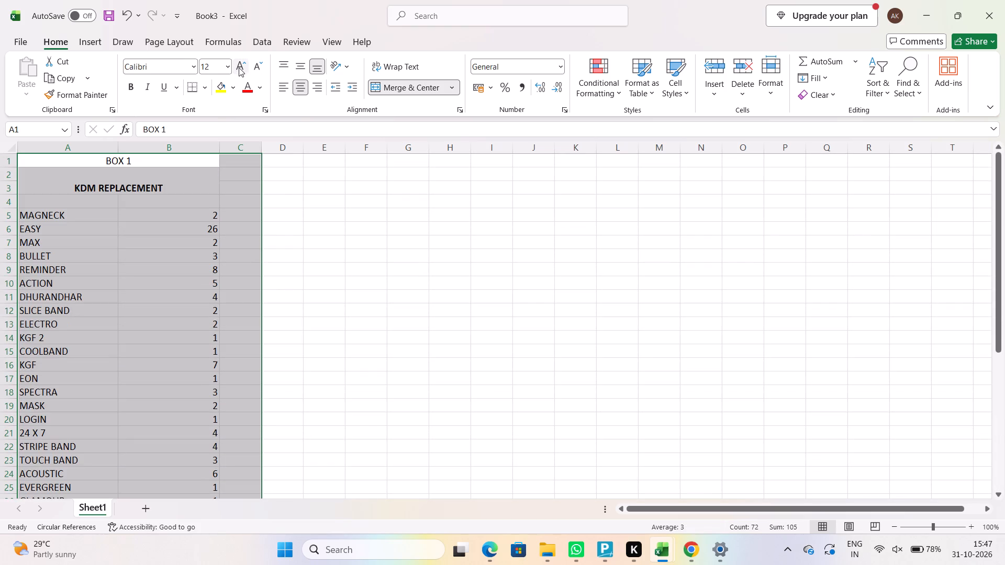
left_click(131, 91)
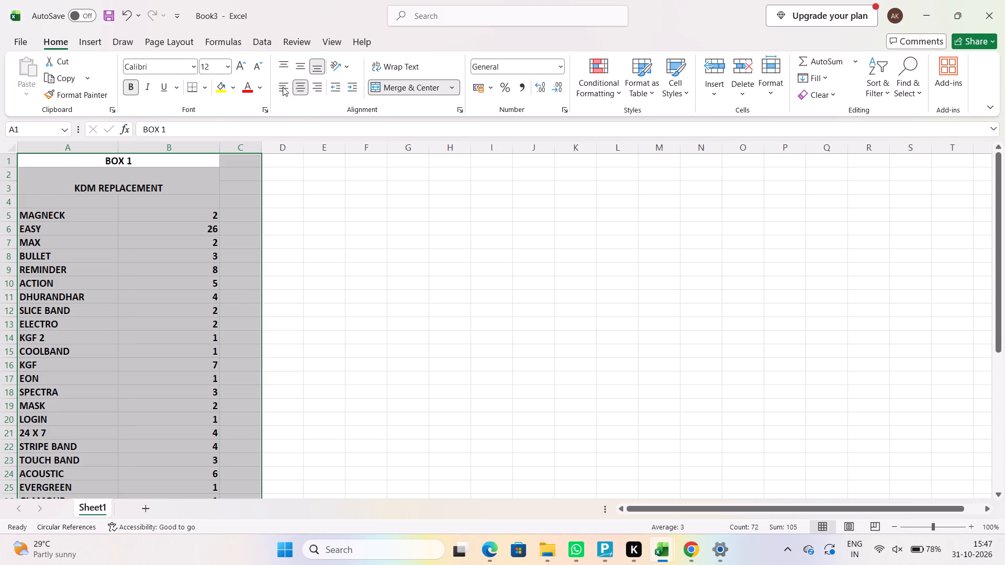
left_click(283, 87)
left_click(301, 91)
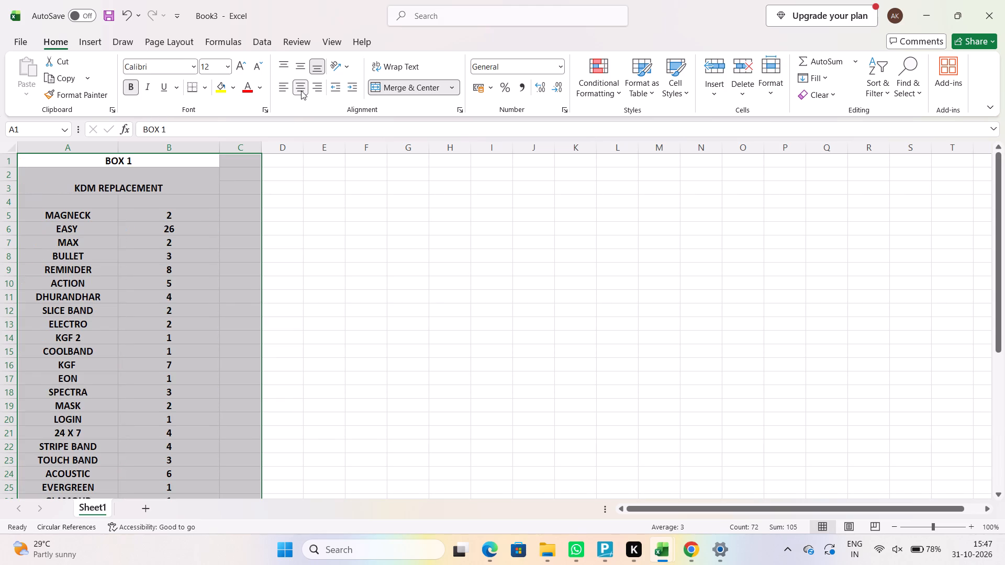
left_click(240, 67)
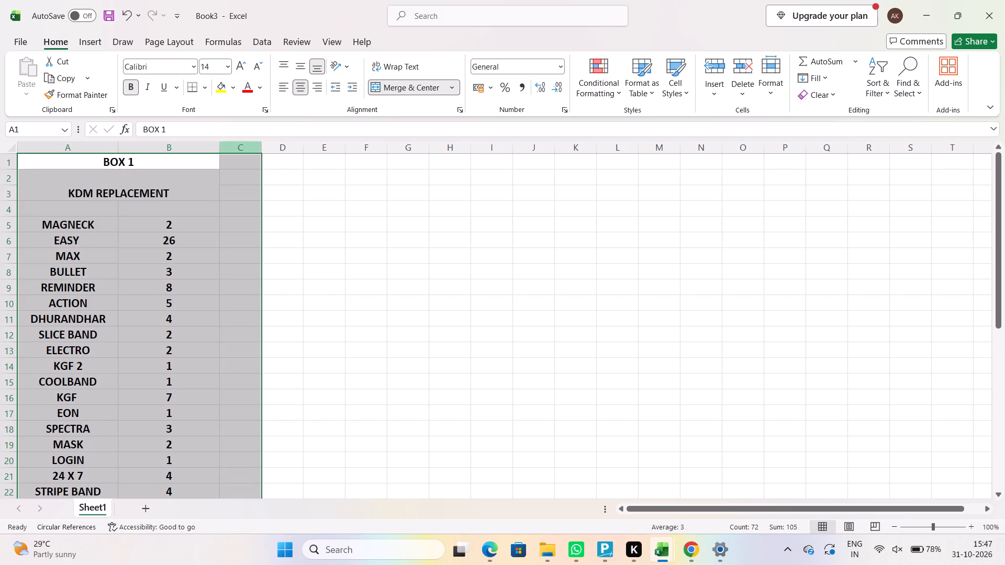
left_click(207, 244)
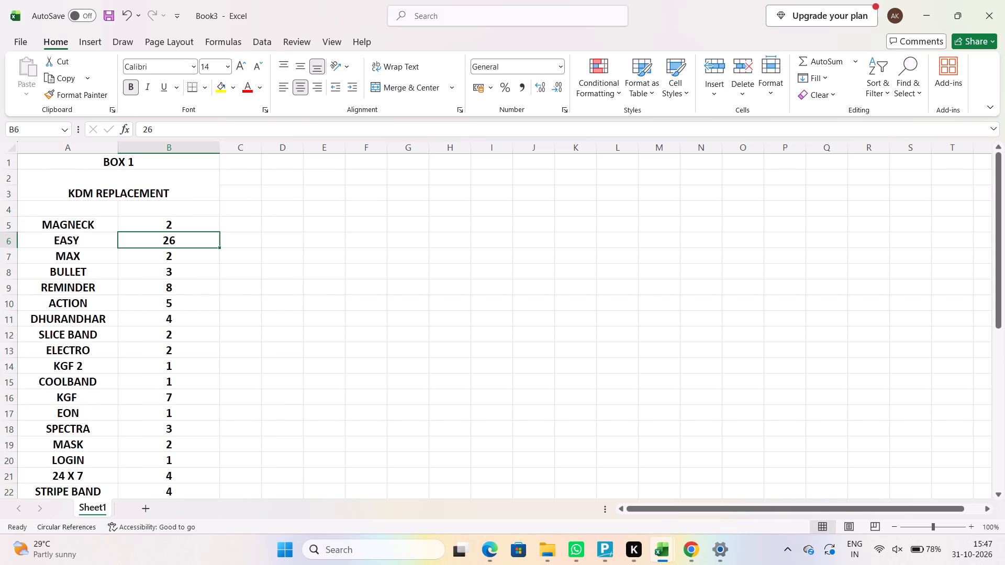
scroll(222, 322, "down", 9)
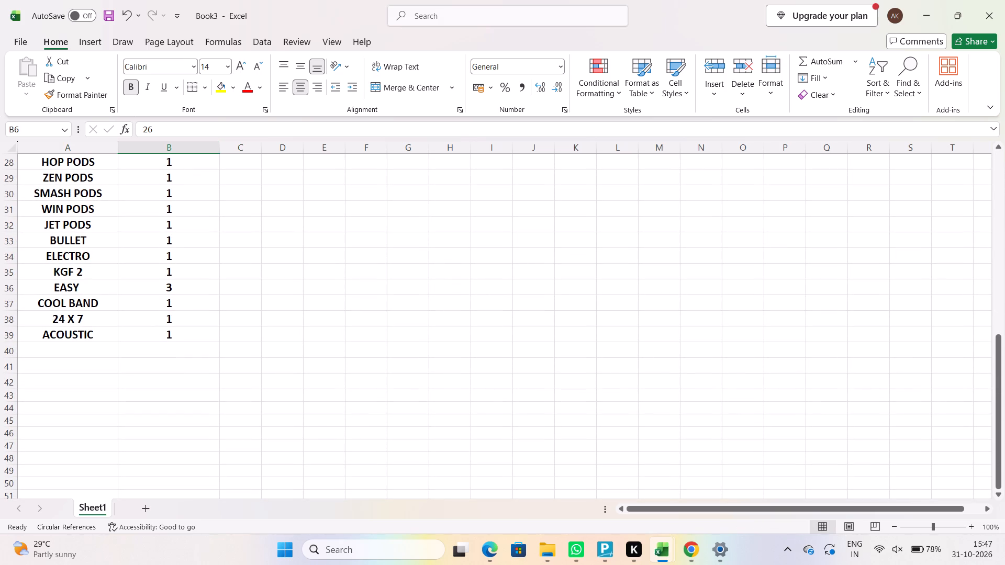
Add a TOTAL label in A41 and enter the sum of the list's quantities, 105, beside it in B41.
left_click(62, 365)
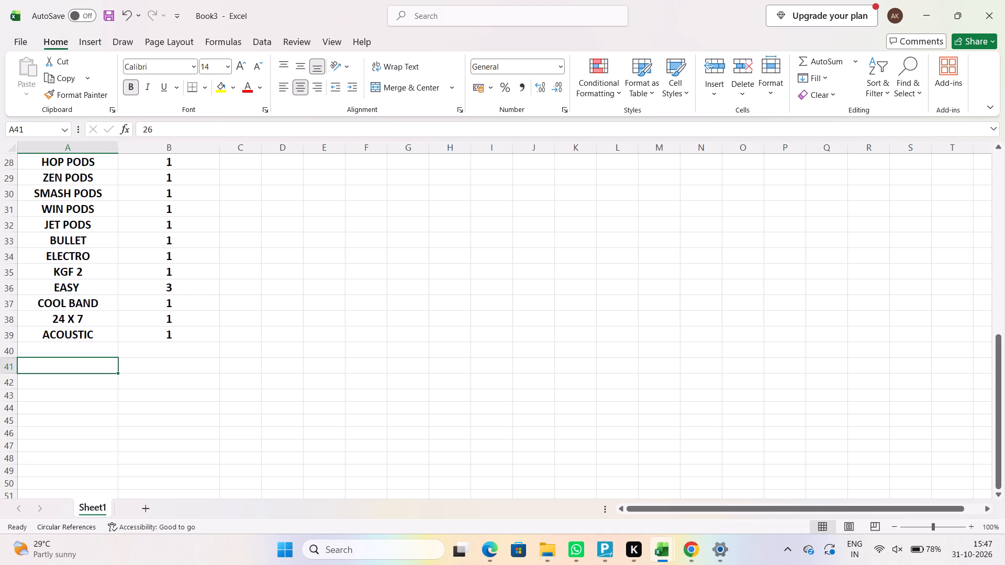
key("t")
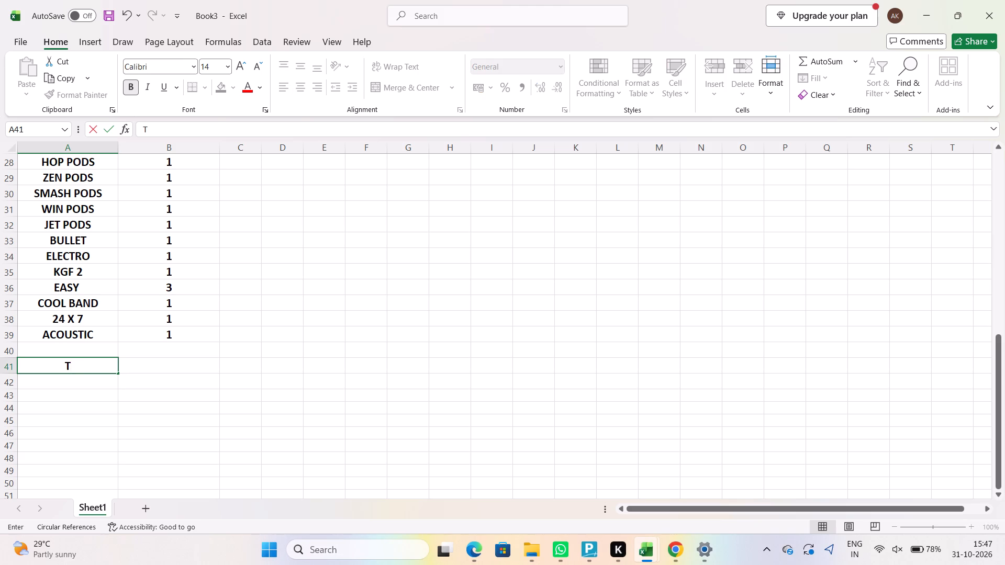
type("OTAL")
key("space")
key("Right")
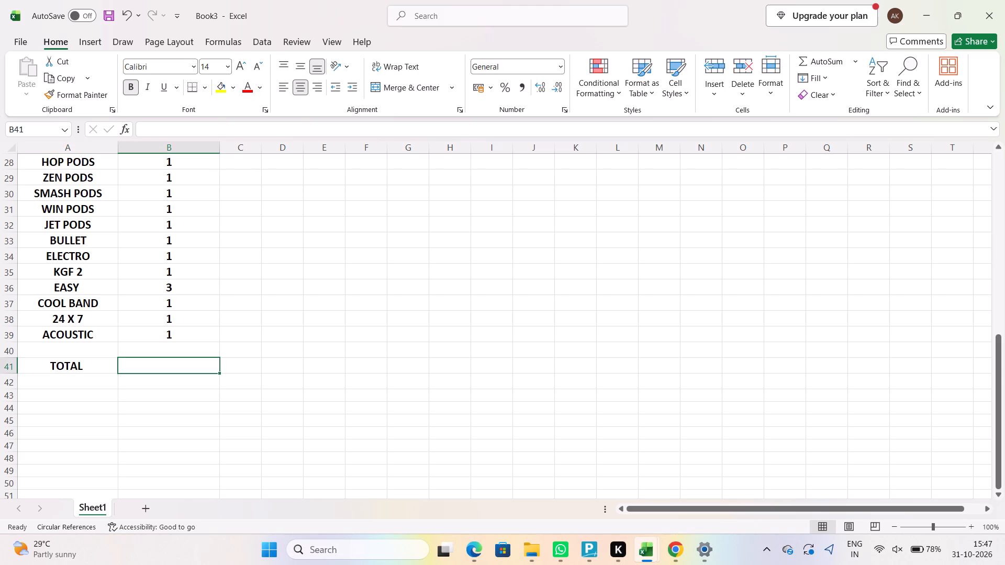
scroll(254, 327, "up", 8)
scroll(162, 207, "up", 4)
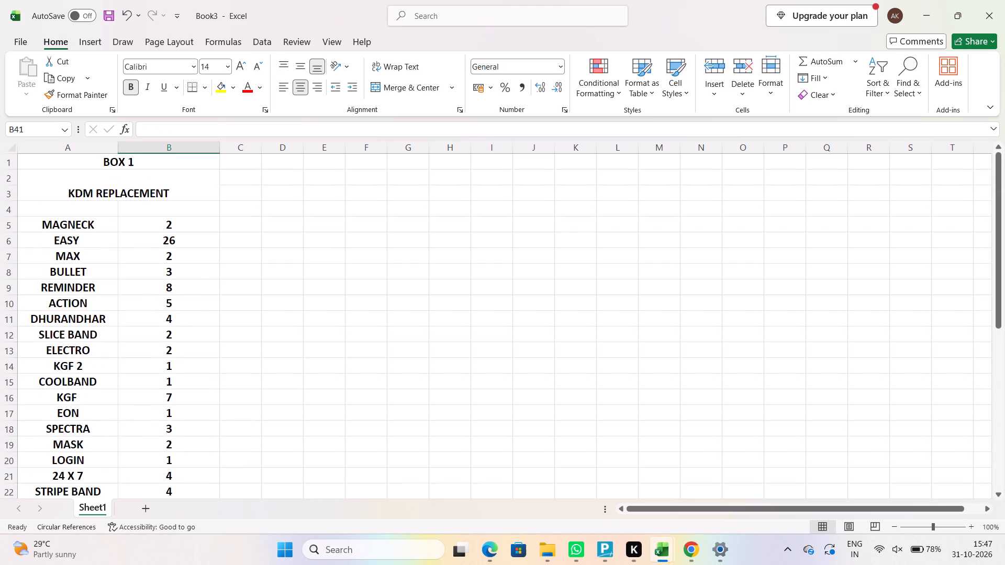
left_click_drag(153, 211, 174, 378)
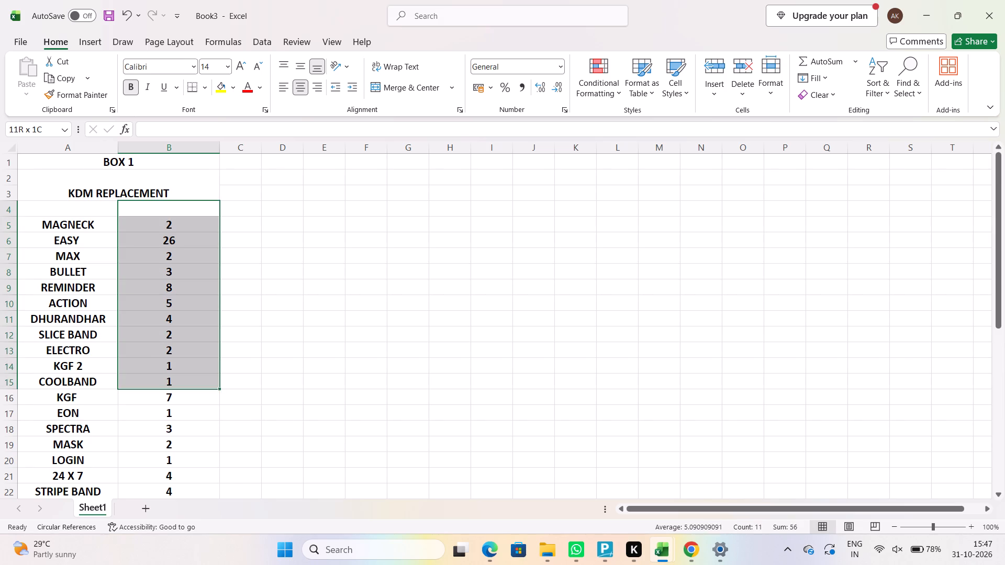
left_click_drag(174, 378, 176, 505)
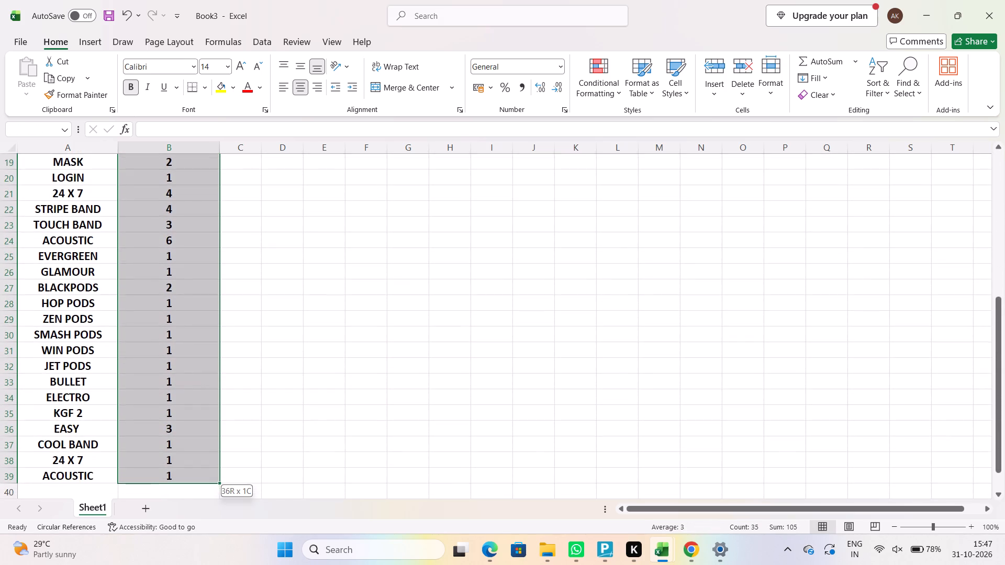
left_click_drag(176, 505, 173, 453)
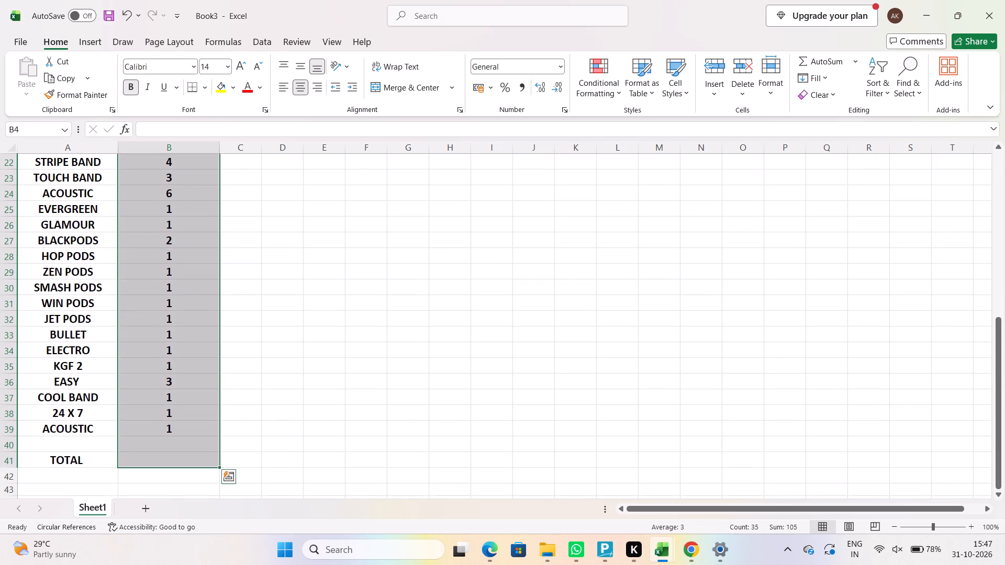
left_click(170, 455)
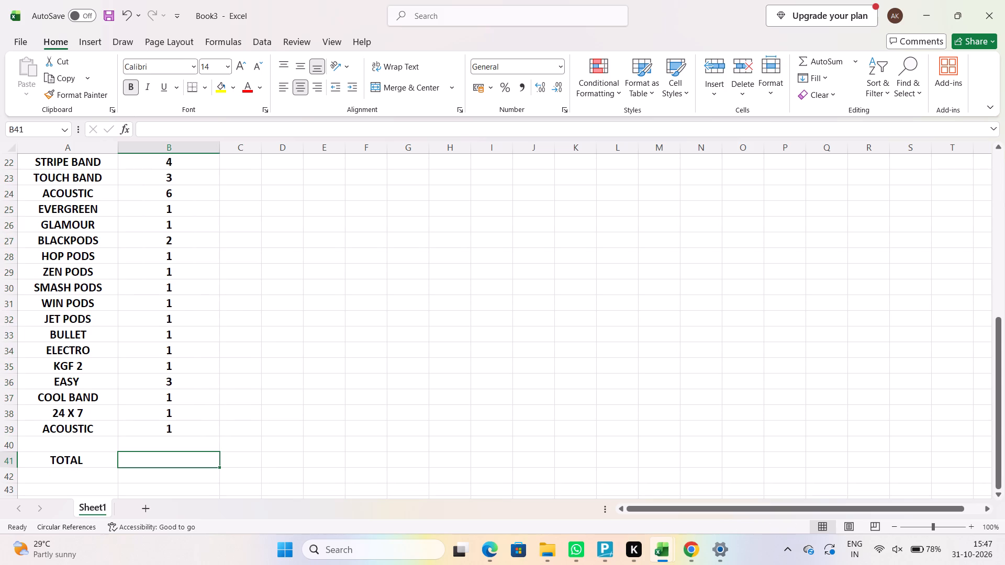
type("105")
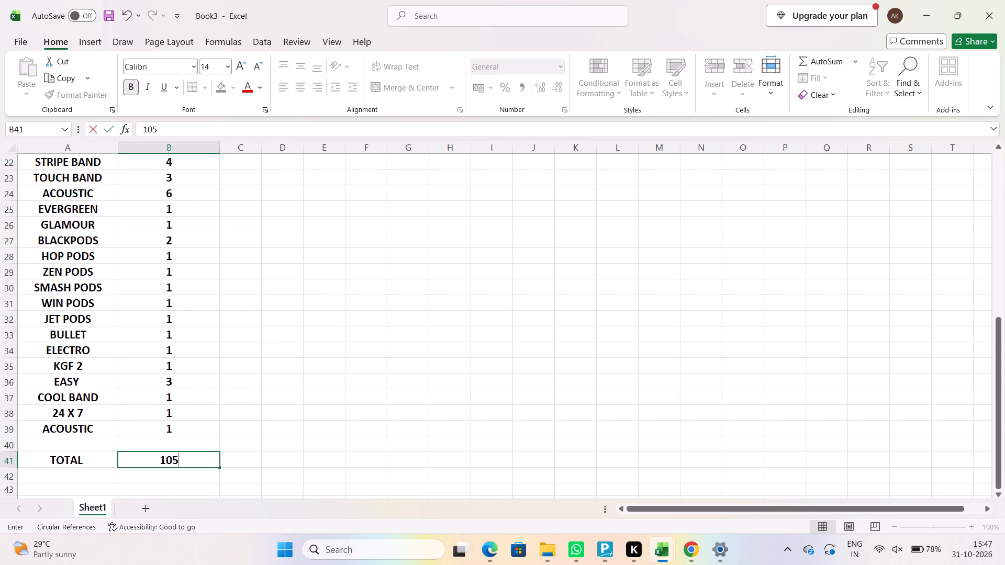
scroll(321, 230, "up", 2)
left_click(340, 292)
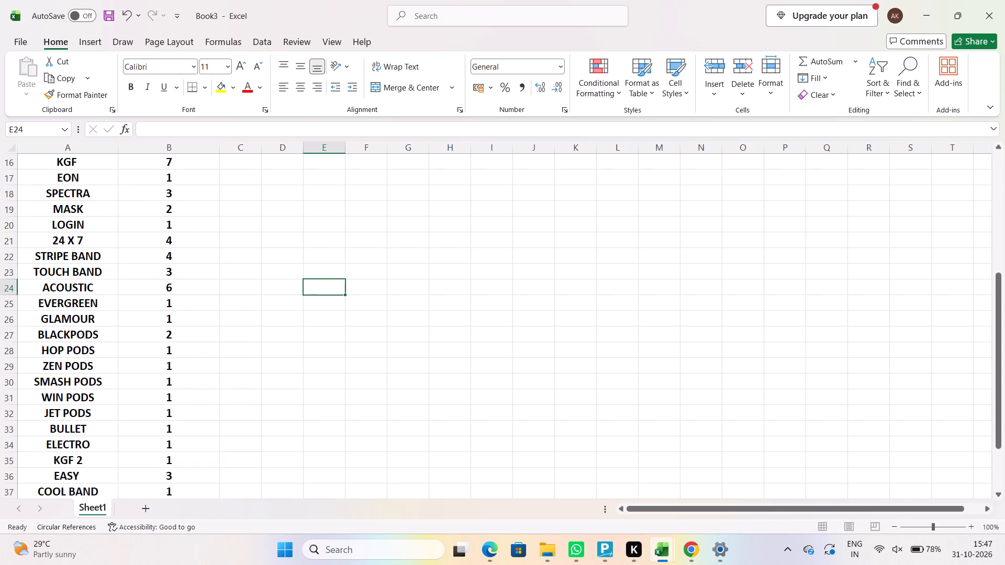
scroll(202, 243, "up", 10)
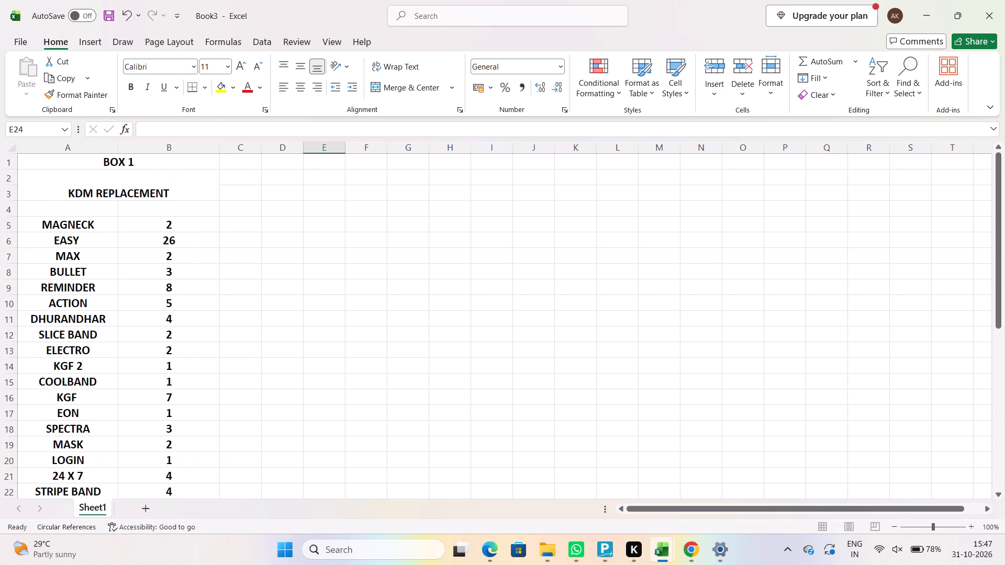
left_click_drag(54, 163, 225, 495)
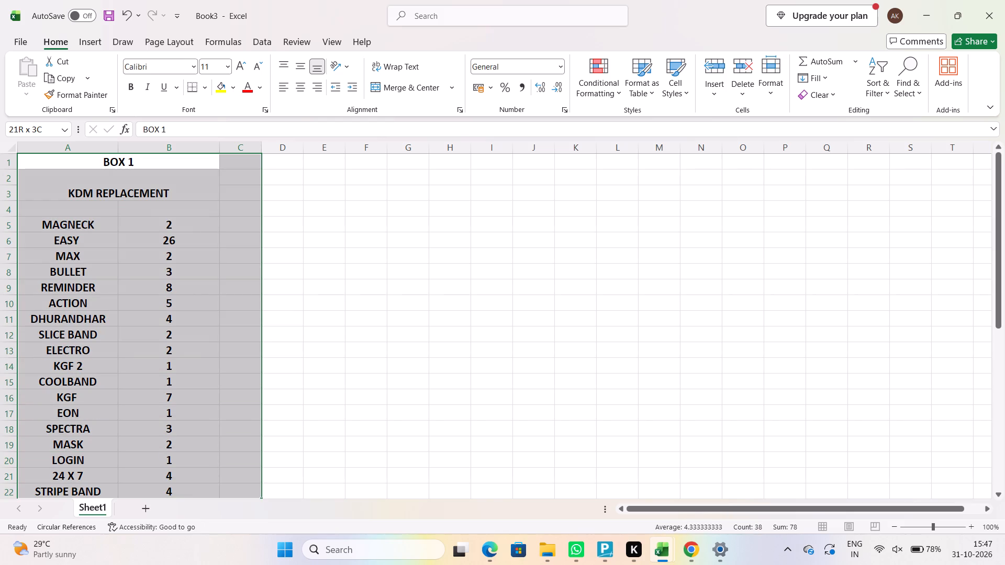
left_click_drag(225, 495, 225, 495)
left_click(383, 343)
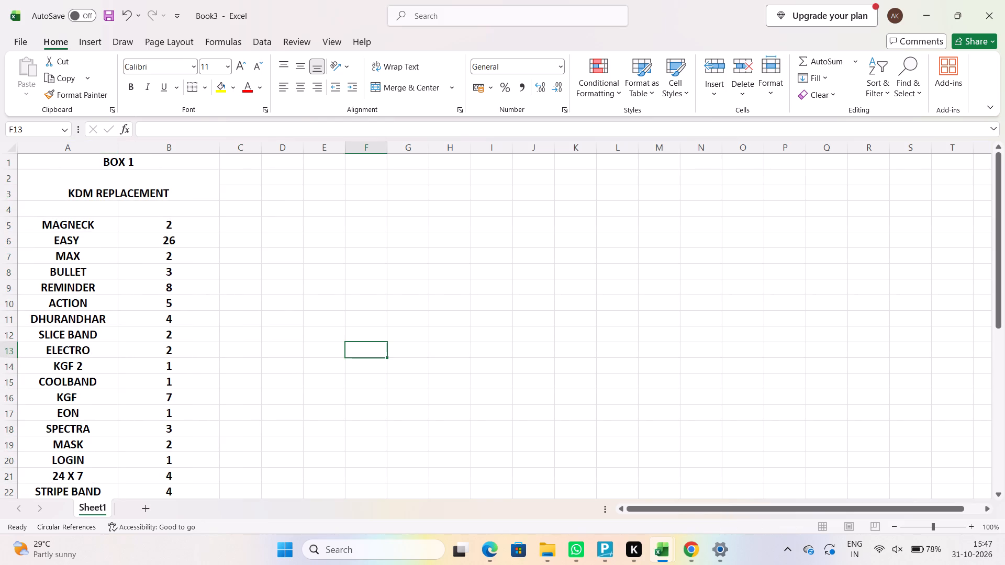
Widen columns A and B so the item names and quantities have more room.
left_click_drag(114, 144, 121, 144)
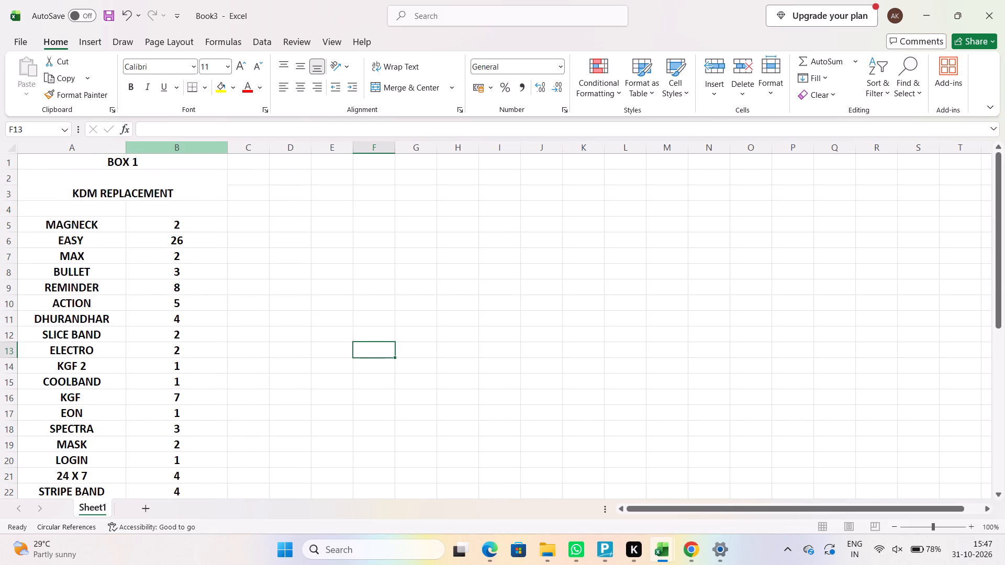
left_click_drag(129, 143, 146, 144)
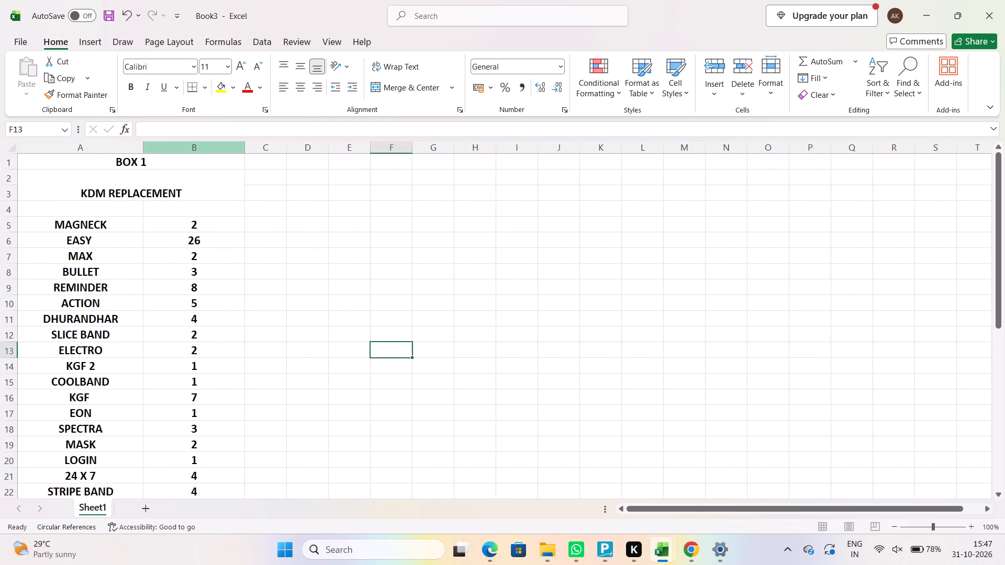
left_click_drag(245, 144, 253, 145)
left_click_drag(141, 146, 159, 146)
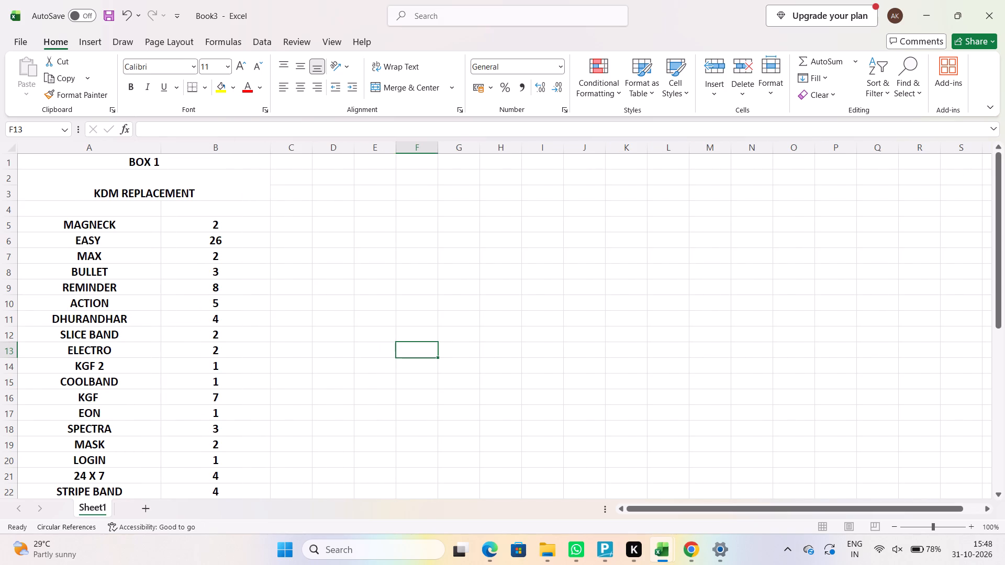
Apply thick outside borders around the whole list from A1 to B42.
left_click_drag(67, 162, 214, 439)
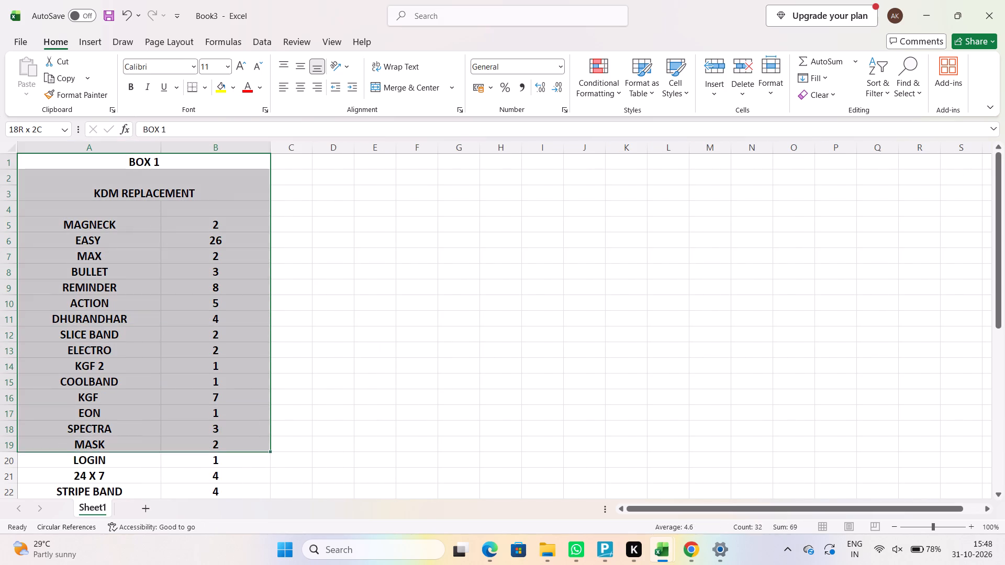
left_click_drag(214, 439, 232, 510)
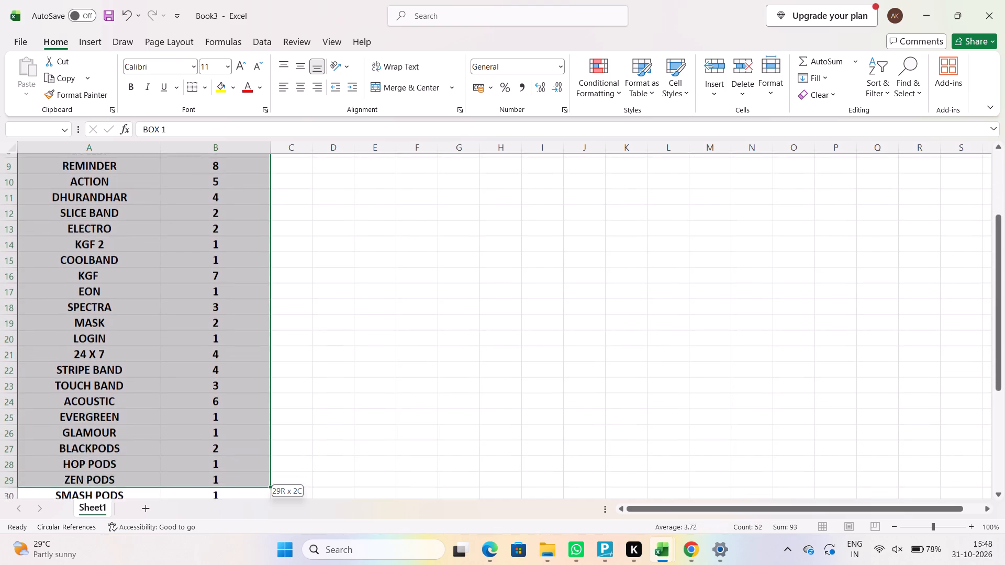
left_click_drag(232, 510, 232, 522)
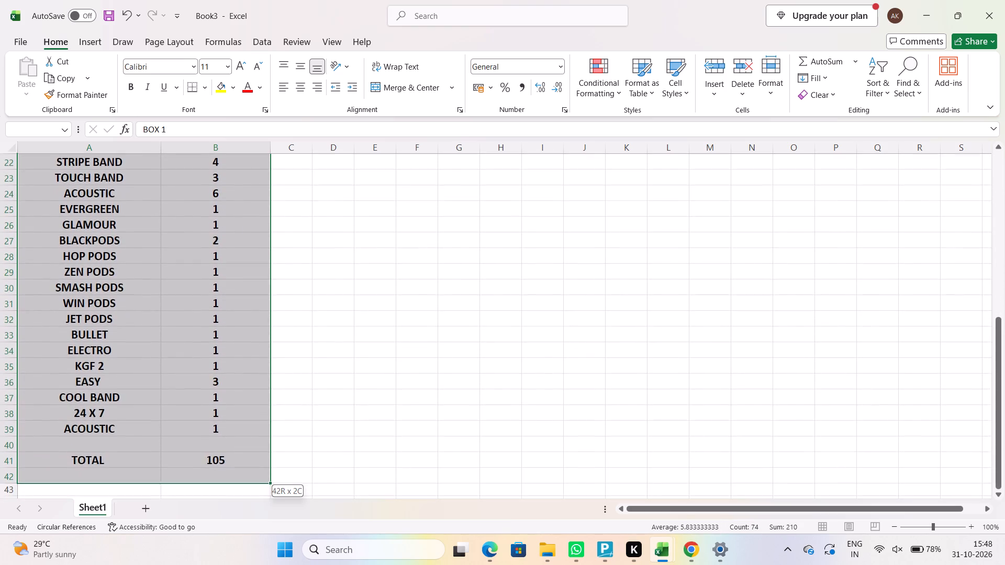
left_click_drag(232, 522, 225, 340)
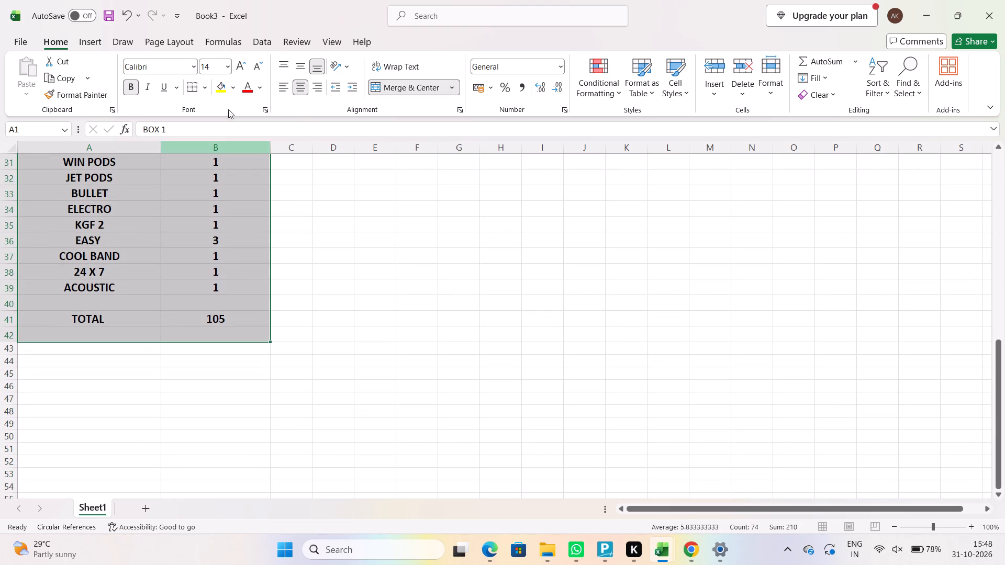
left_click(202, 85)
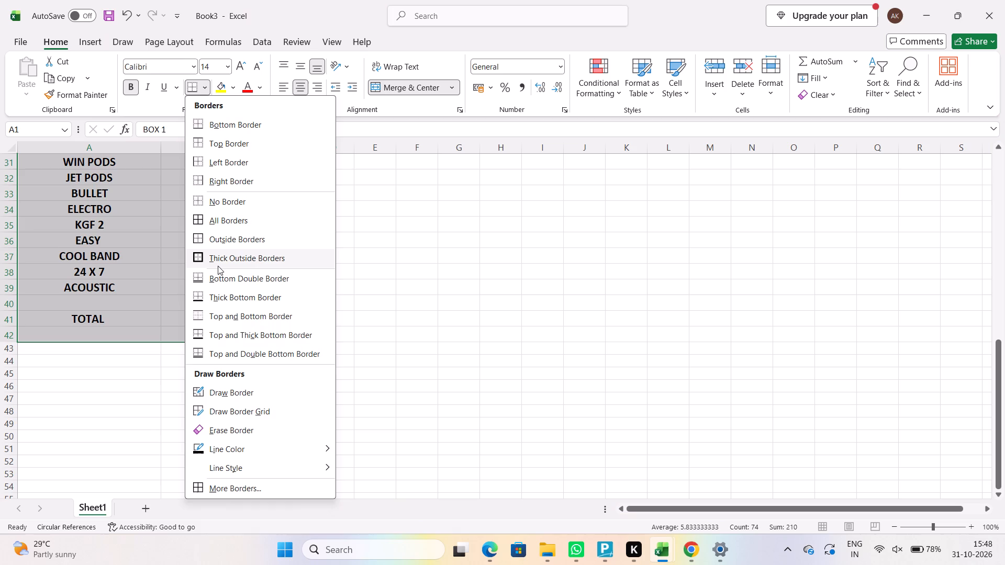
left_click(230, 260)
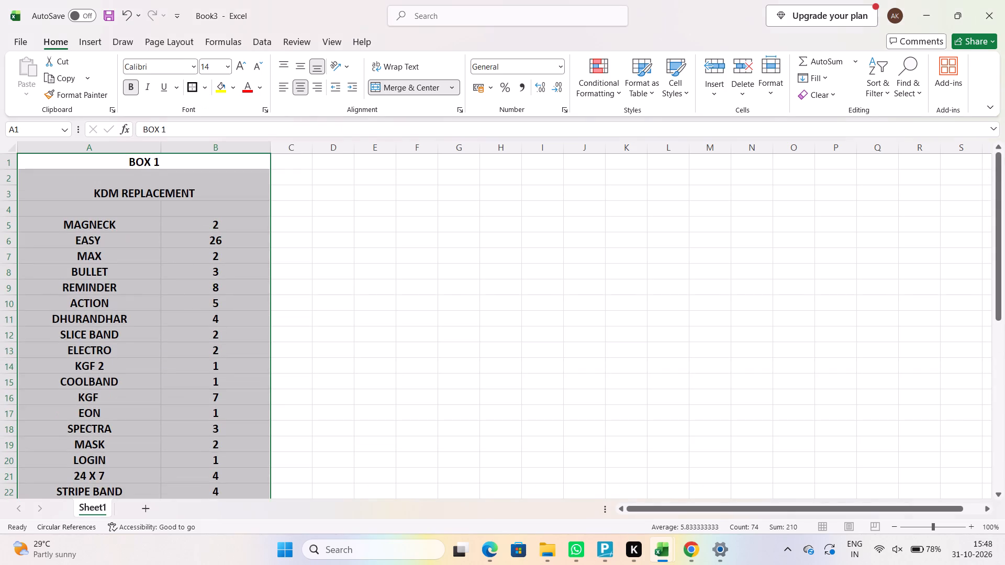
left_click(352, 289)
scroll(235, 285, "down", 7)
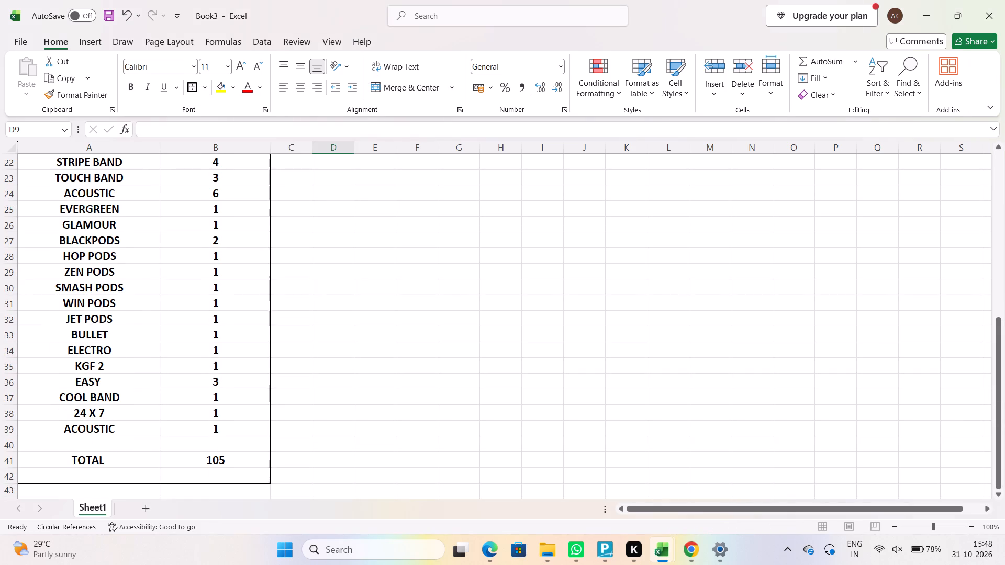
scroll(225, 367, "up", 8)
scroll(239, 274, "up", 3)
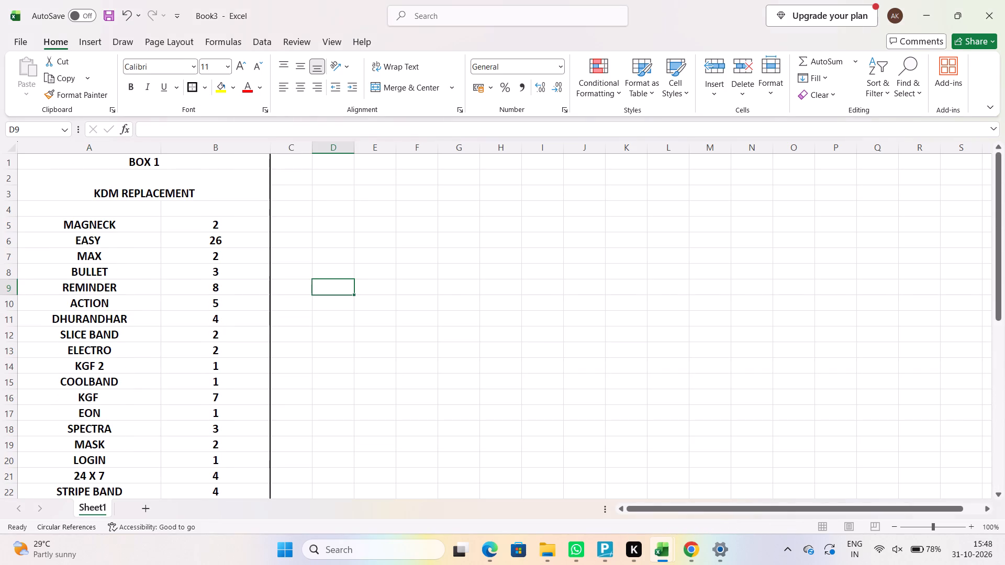
Apply all borders to every cell of the list from A1 to B42.
left_click_drag(69, 160, 235, 517)
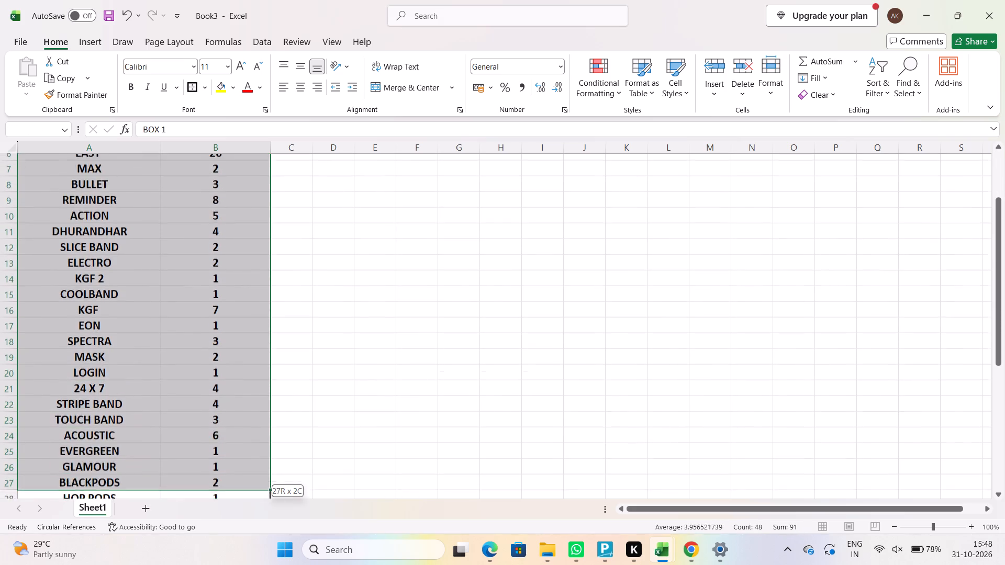
left_click_drag(235, 517, 235, 482)
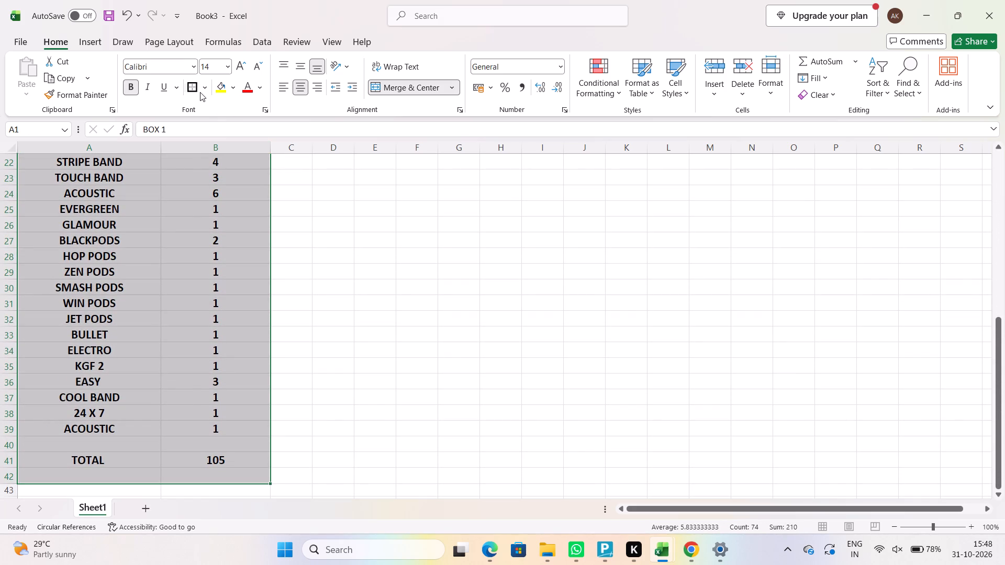
left_click(201, 92)
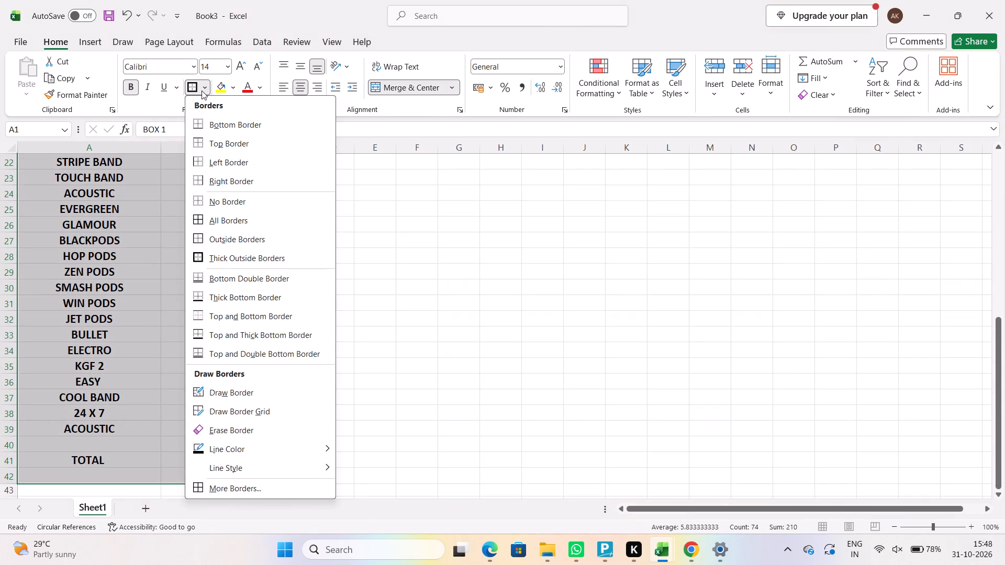
left_click(231, 222)
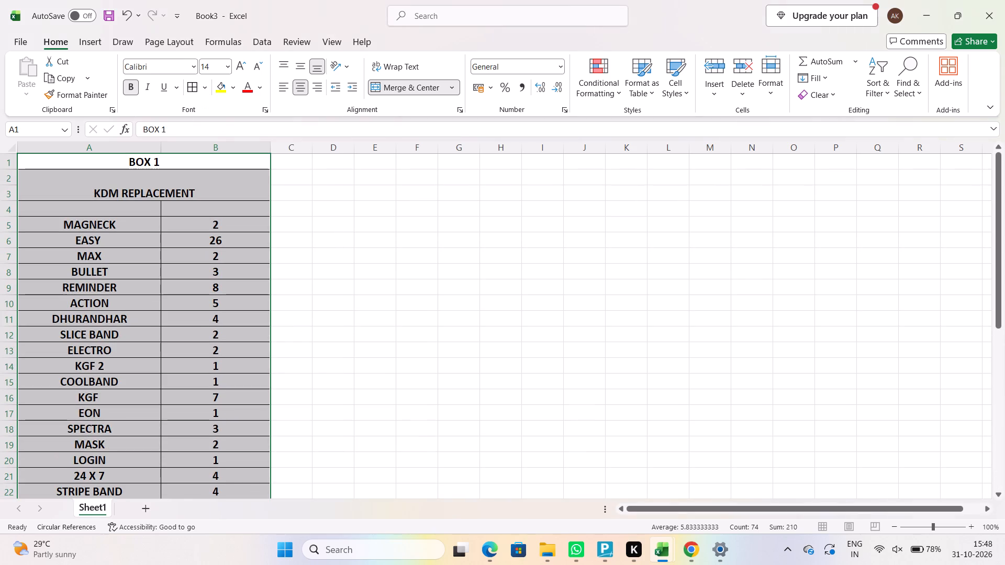
left_click(361, 254)
scroll(262, 264, "down", 8)
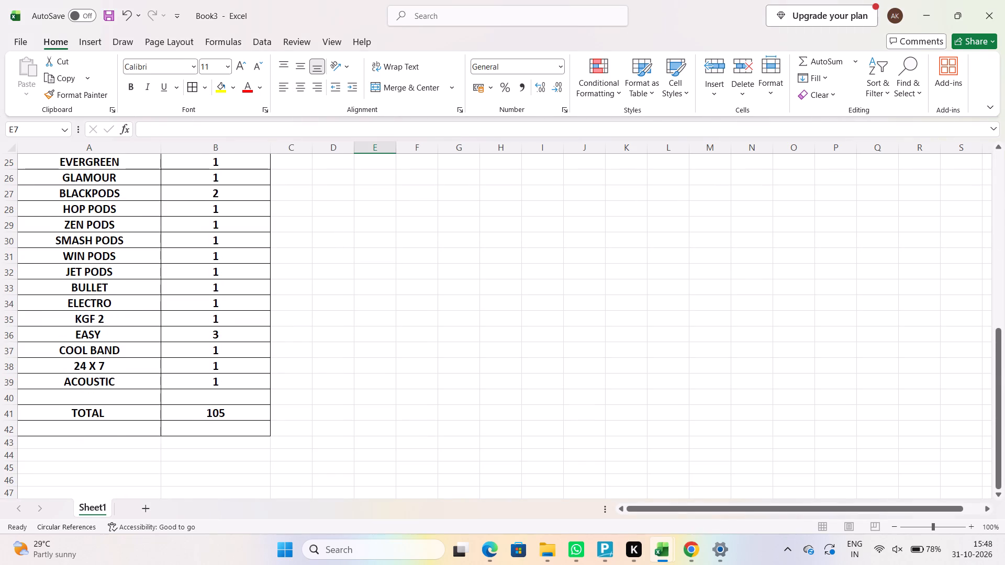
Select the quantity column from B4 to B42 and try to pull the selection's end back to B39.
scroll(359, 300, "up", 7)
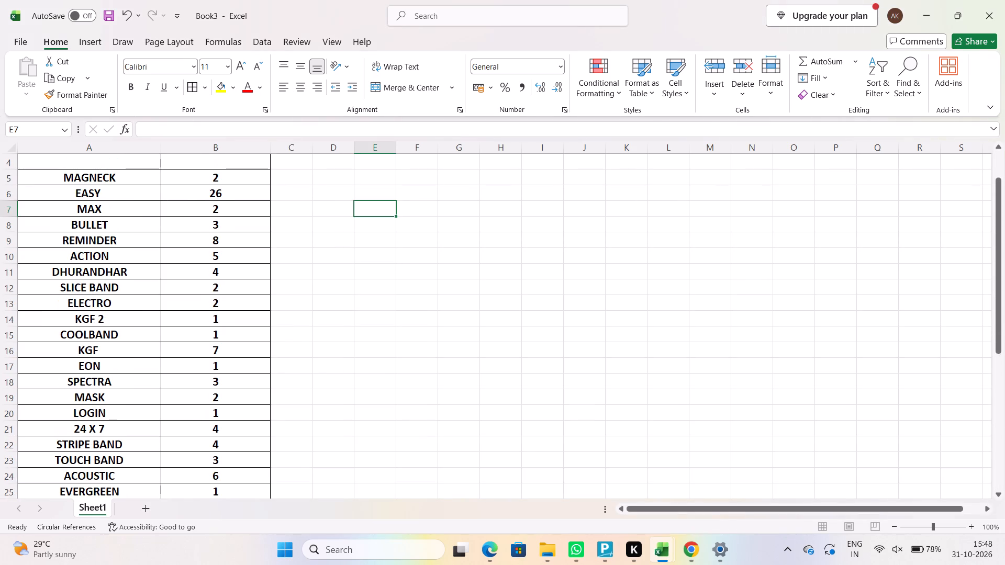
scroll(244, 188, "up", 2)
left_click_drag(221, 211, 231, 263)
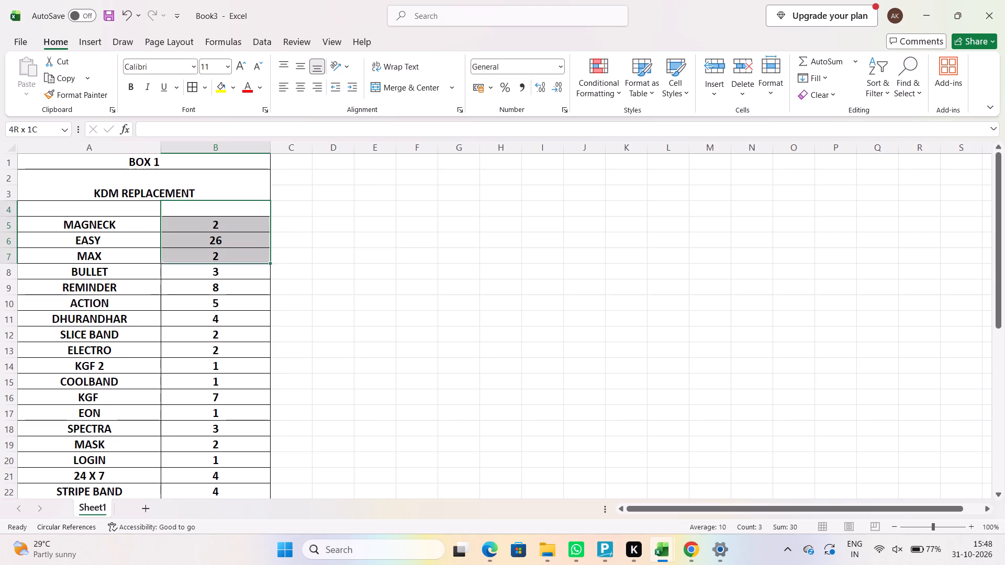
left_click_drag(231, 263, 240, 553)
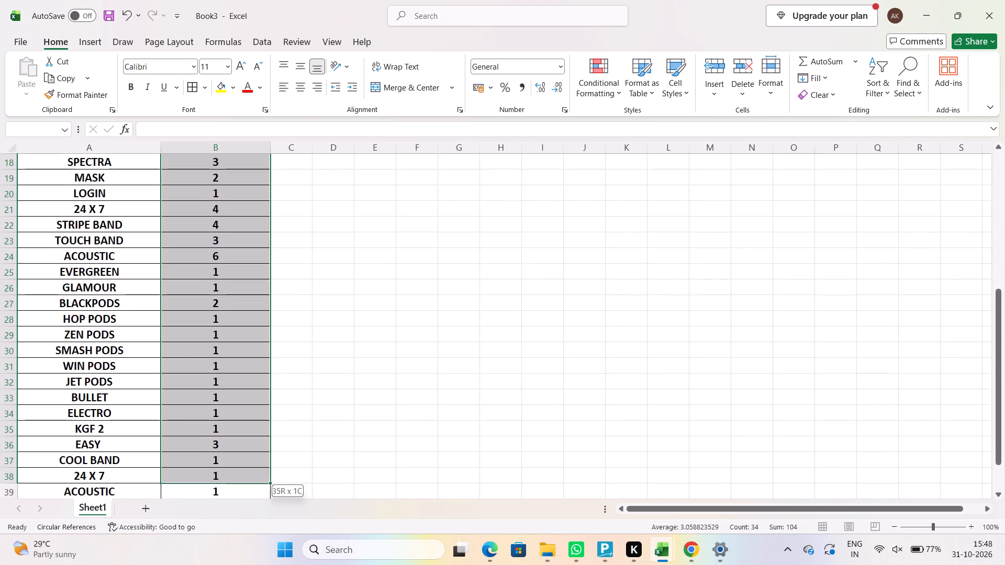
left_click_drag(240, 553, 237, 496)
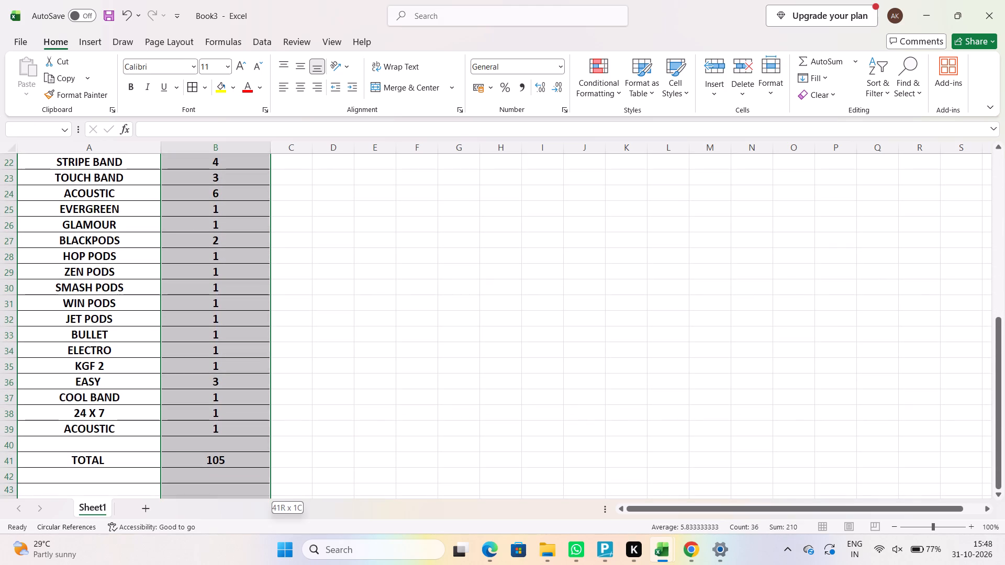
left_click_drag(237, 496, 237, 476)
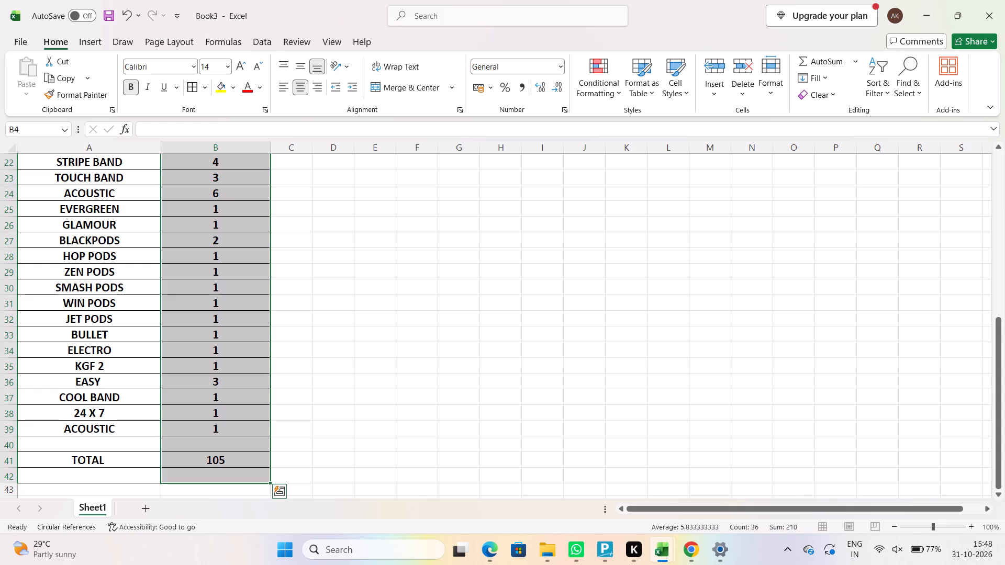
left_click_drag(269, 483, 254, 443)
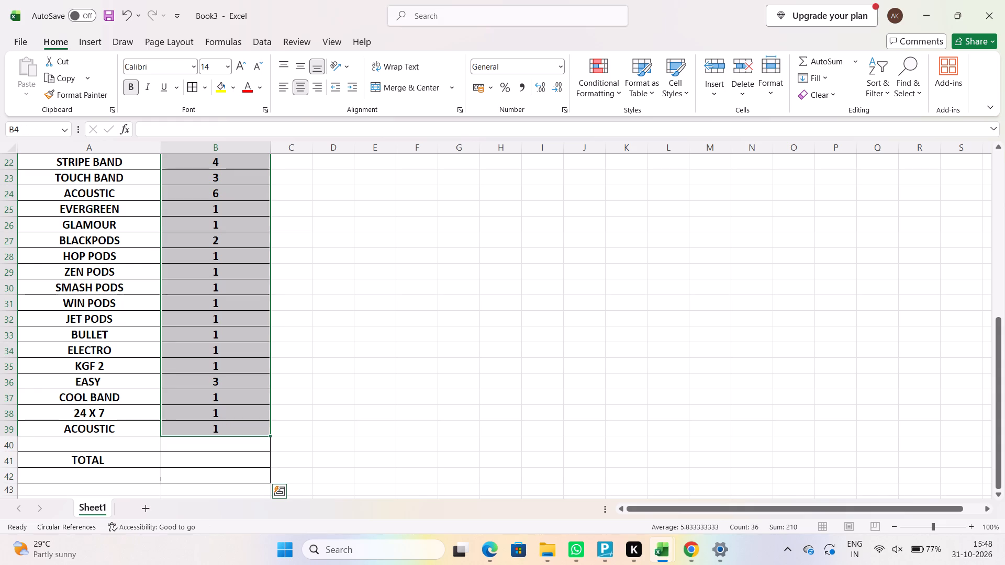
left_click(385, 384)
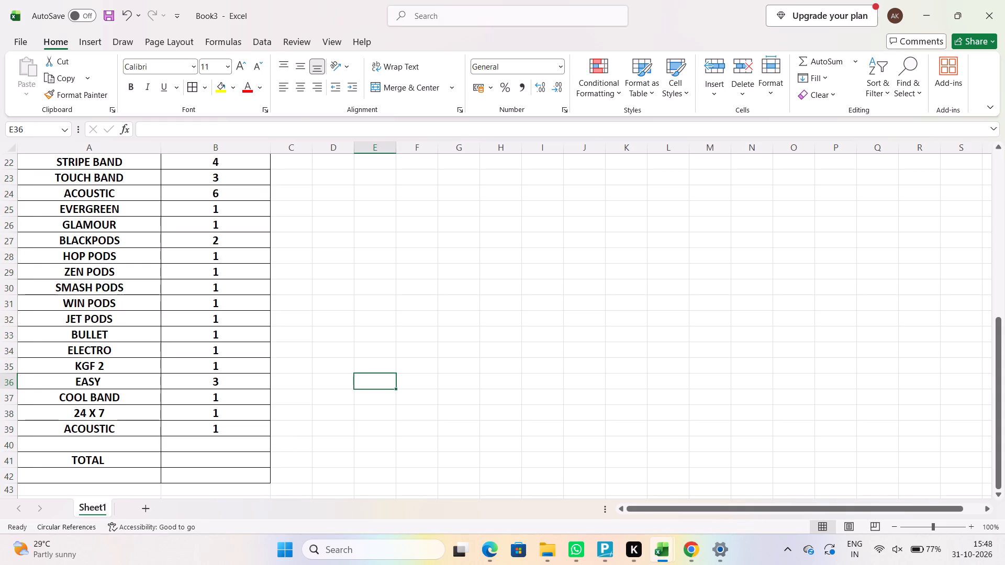
Re-enter the total 105 in B41 beside the TOTAL label.
left_click(238, 464)
type("105")
double_click(379, 400)
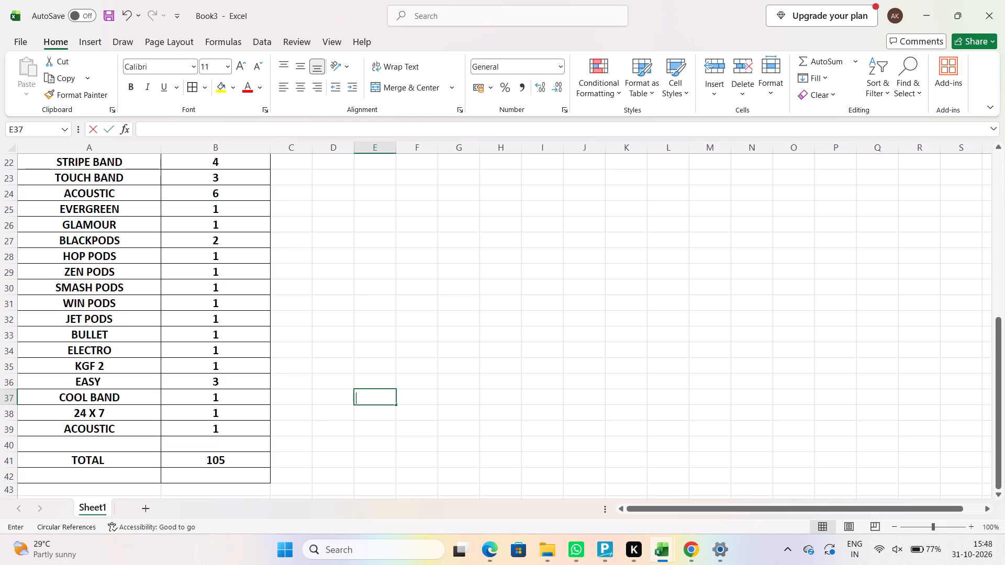
Check how the list fits on the page in the print preview, and return to the sheet.
scroll(379, 400, "up", 12)
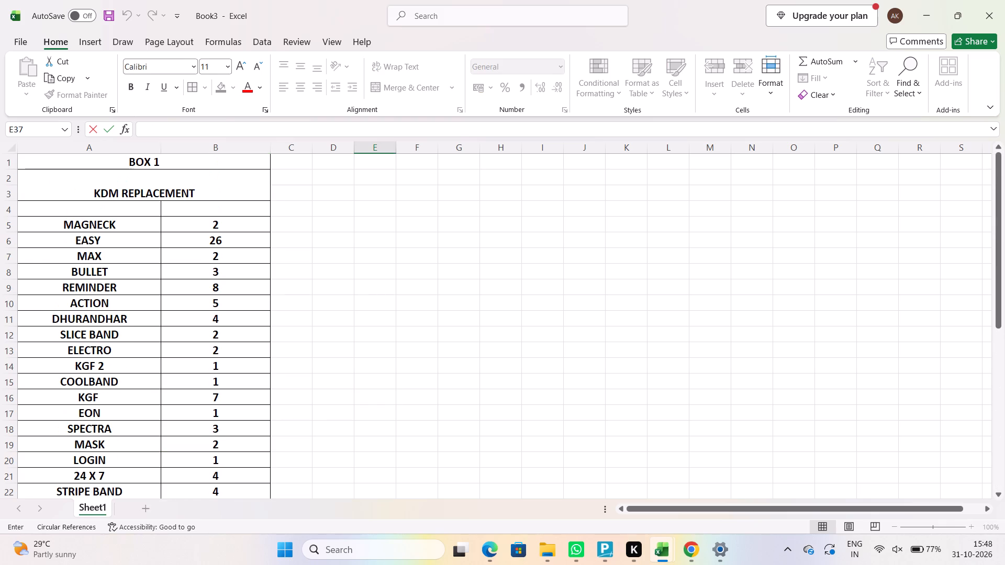
key("ctrl+p")
left_click(232, 355)
key("ctrl+p")
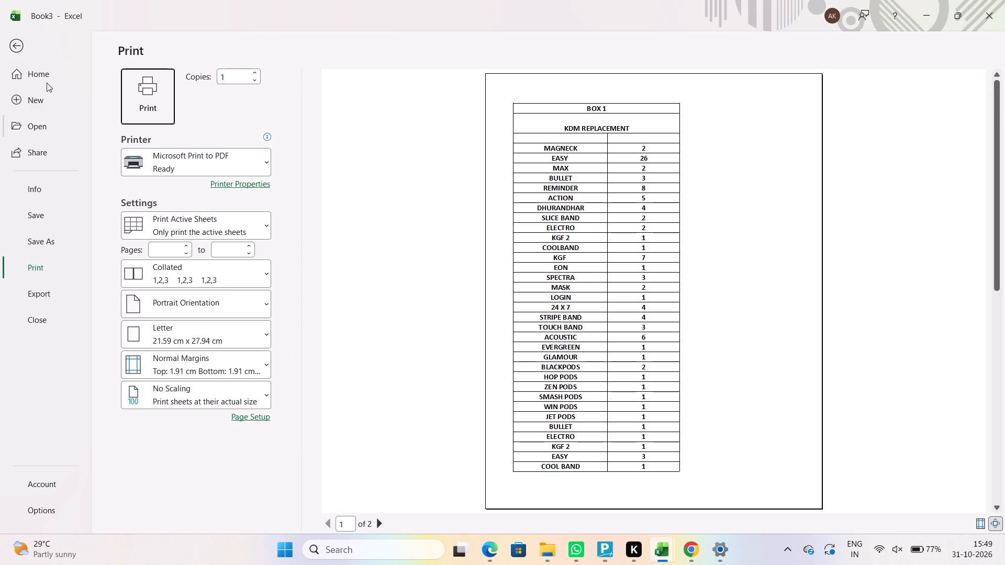
left_click(14, 48)
Narrow columns A and B slightly so the list takes less width.
scroll(213, 307, "down", 8)
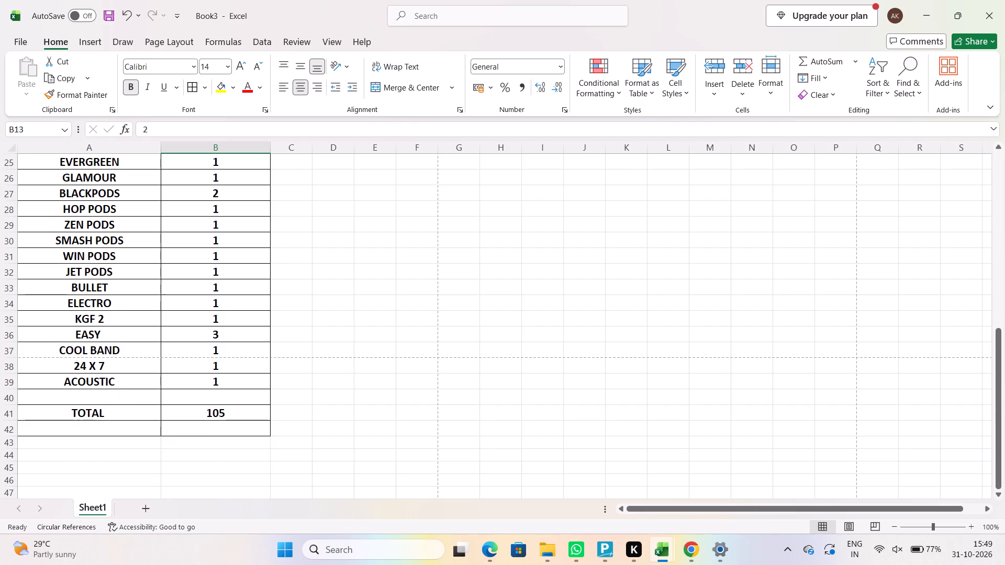
scroll(251, 334, "up", 12)
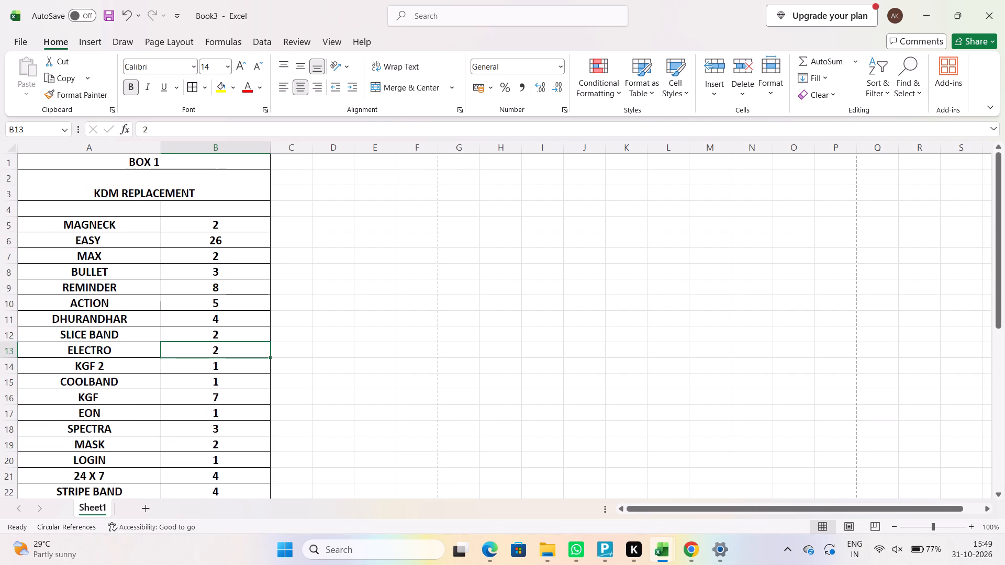
left_click_drag(161, 145, 149, 147)
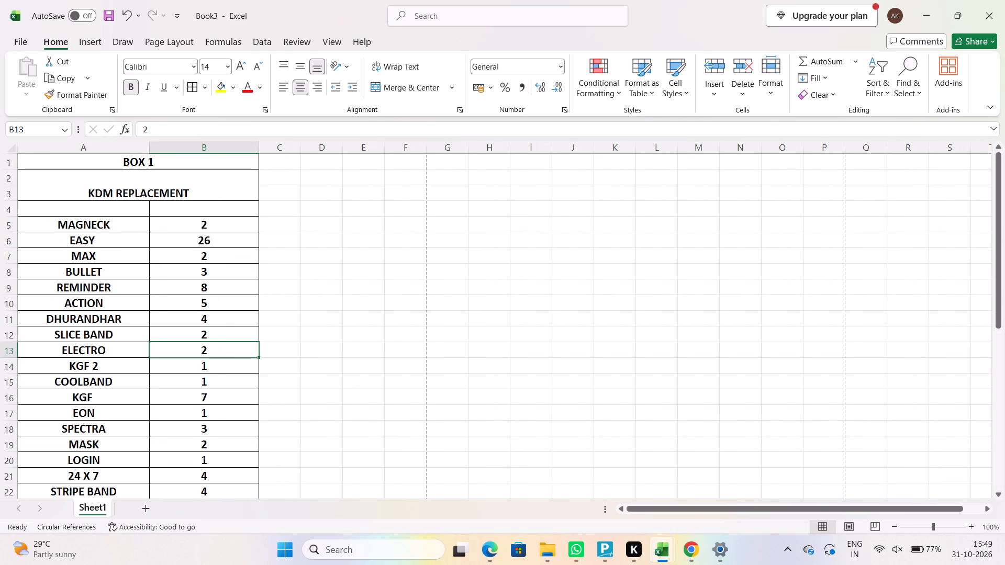
left_click_drag(260, 149, 253, 149)
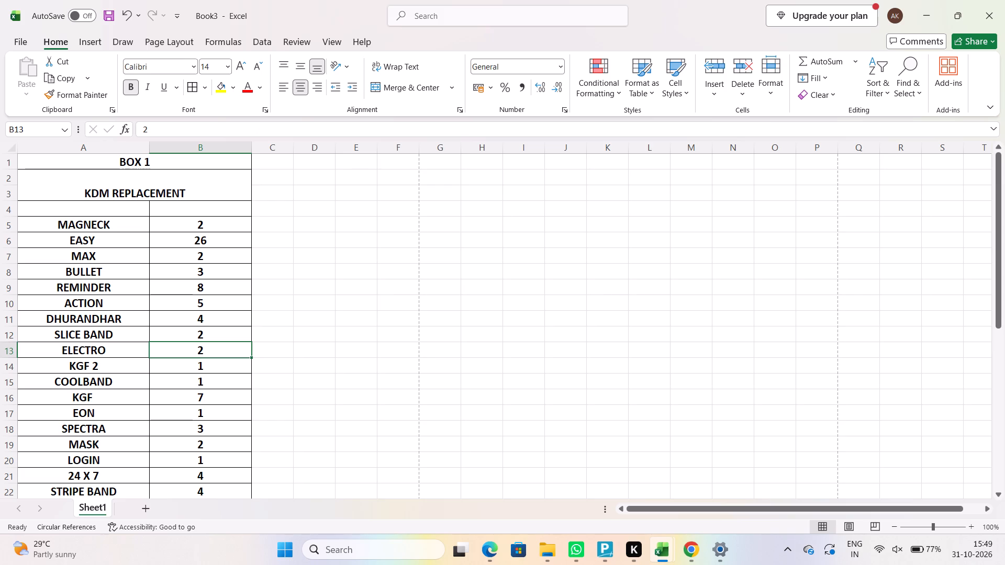
Reduce the font size of the whole list from A1 to B42 to 12.
left_click_drag(59, 160, 196, 516)
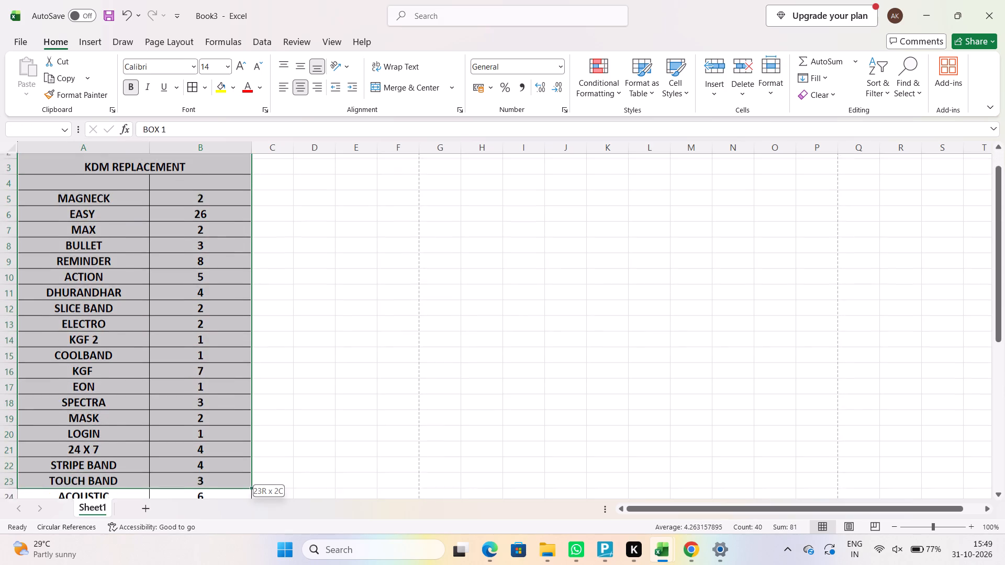
left_click_drag(196, 516, 197, 519)
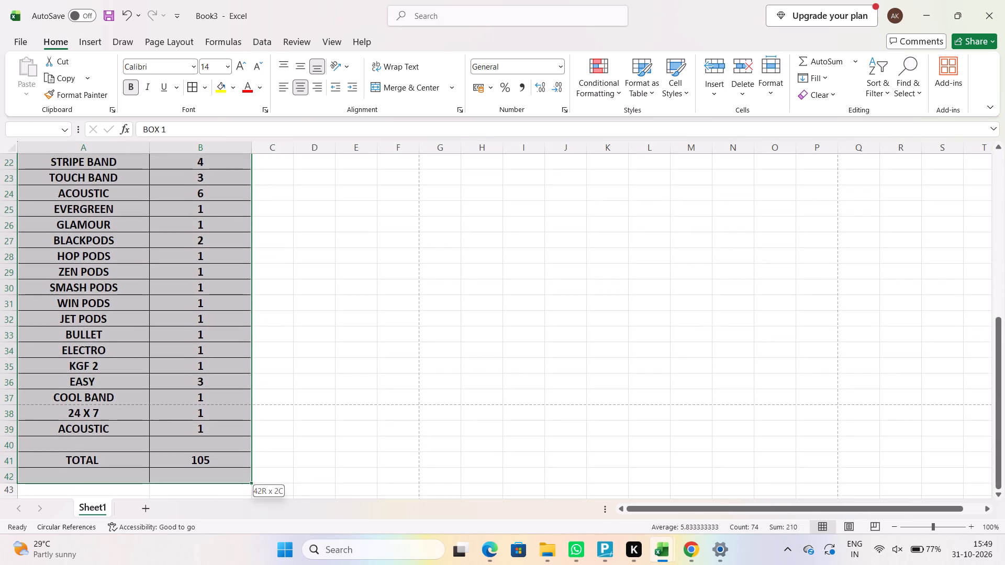
left_click_drag(197, 519, 194, 430)
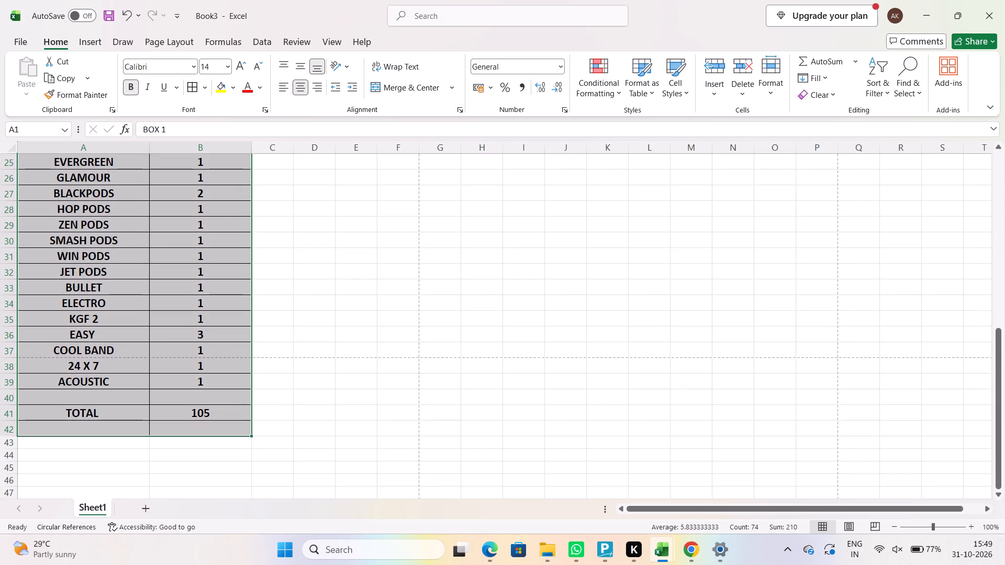
left_click(241, 61)
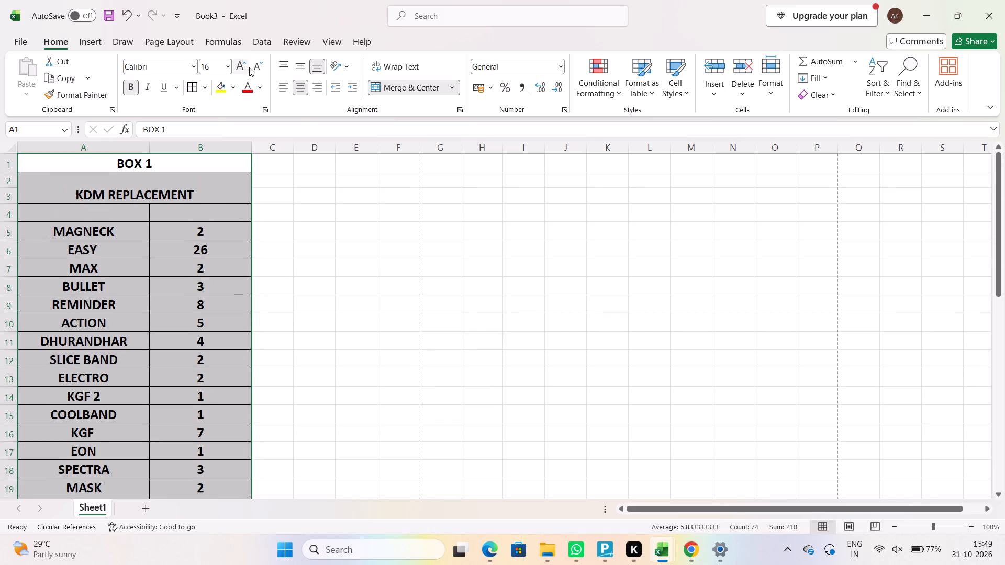
left_click(258, 68)
left_click(258, 68)
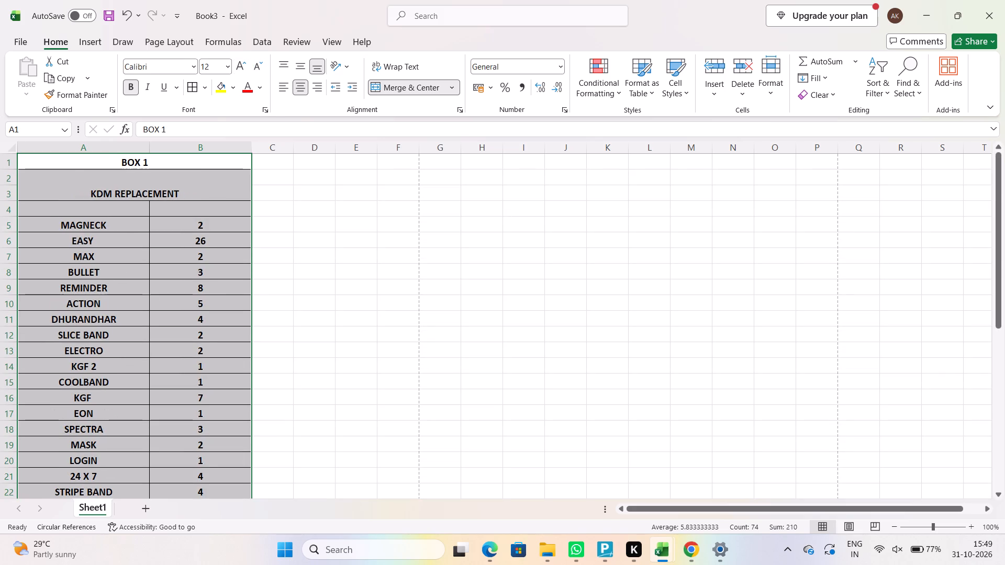
Narrow column A a little further.
scroll(167, 300, "down", 8)
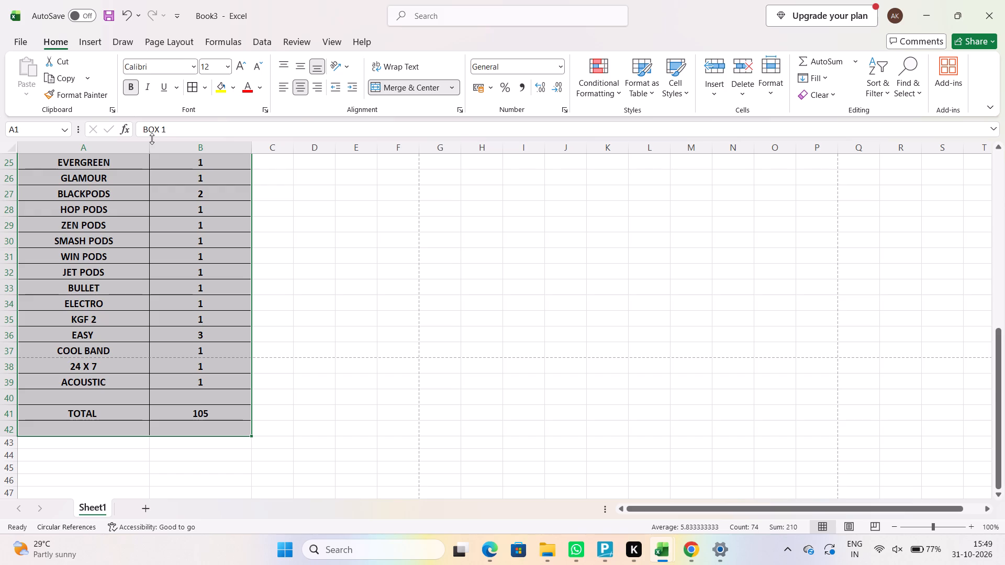
left_click_drag(148, 147, 137, 149)
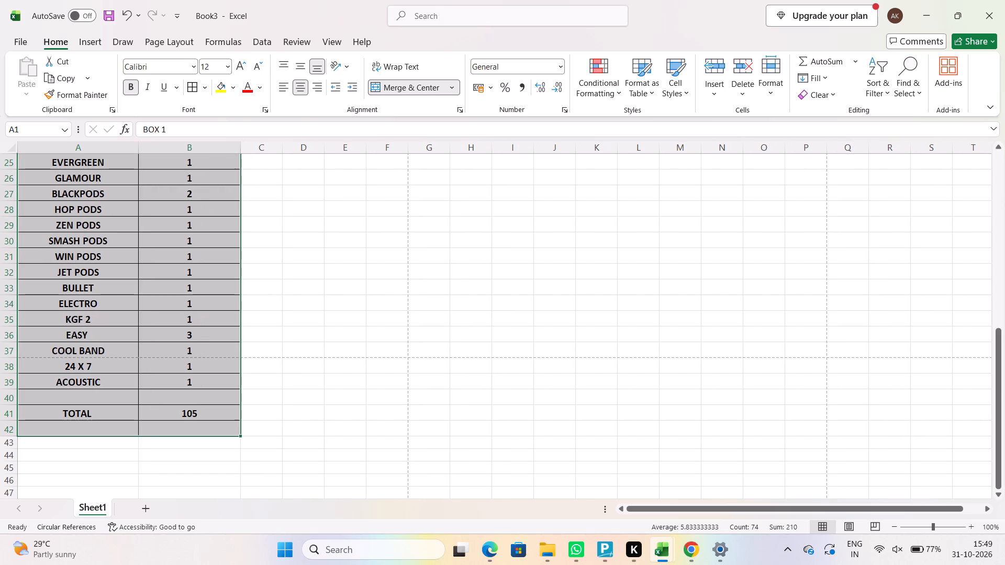
left_click(599, 398)
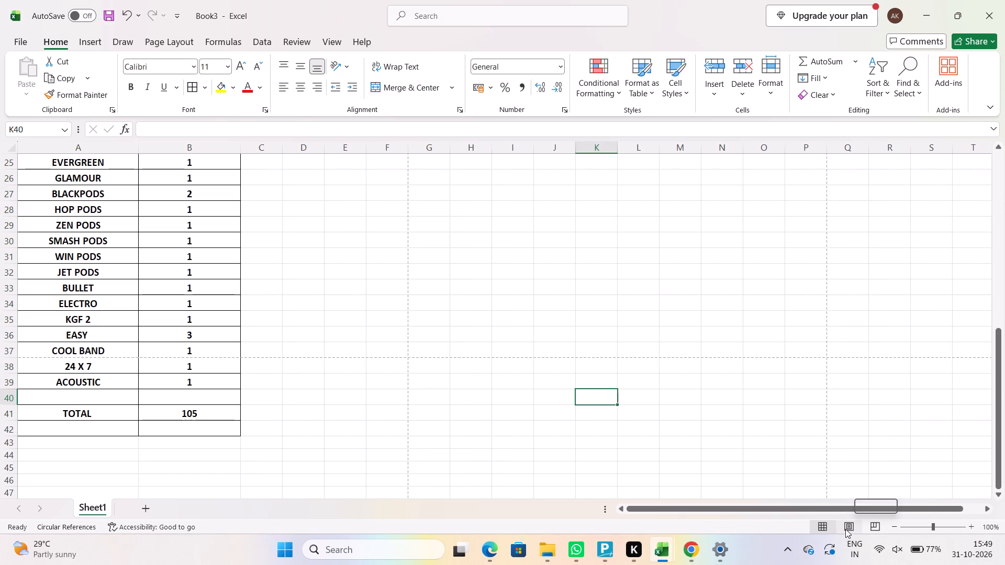
In Page Break Preview, move the bottom edge of the print area up to the end of row 37.
left_click(874, 527)
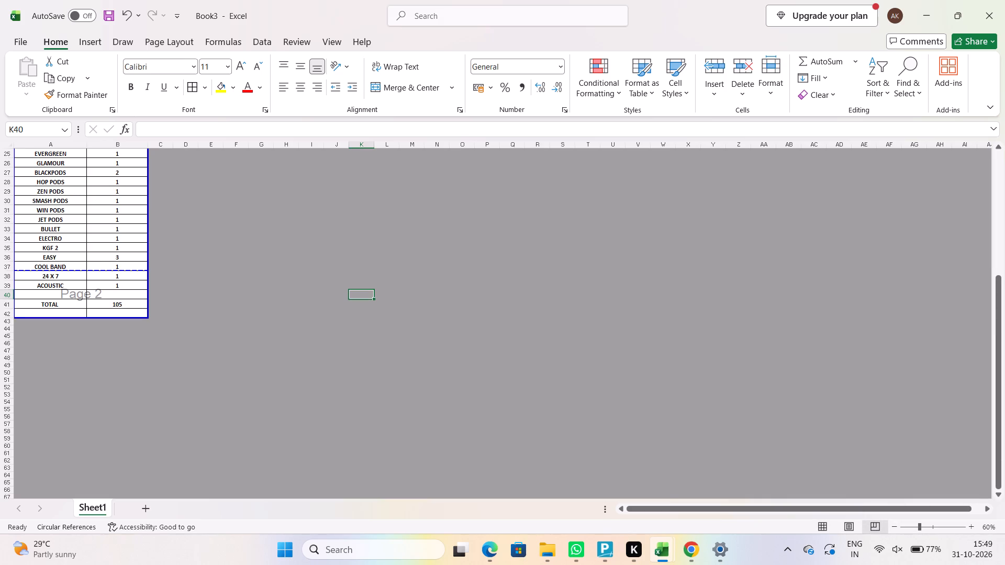
left_click_drag(146, 315, 148, 310)
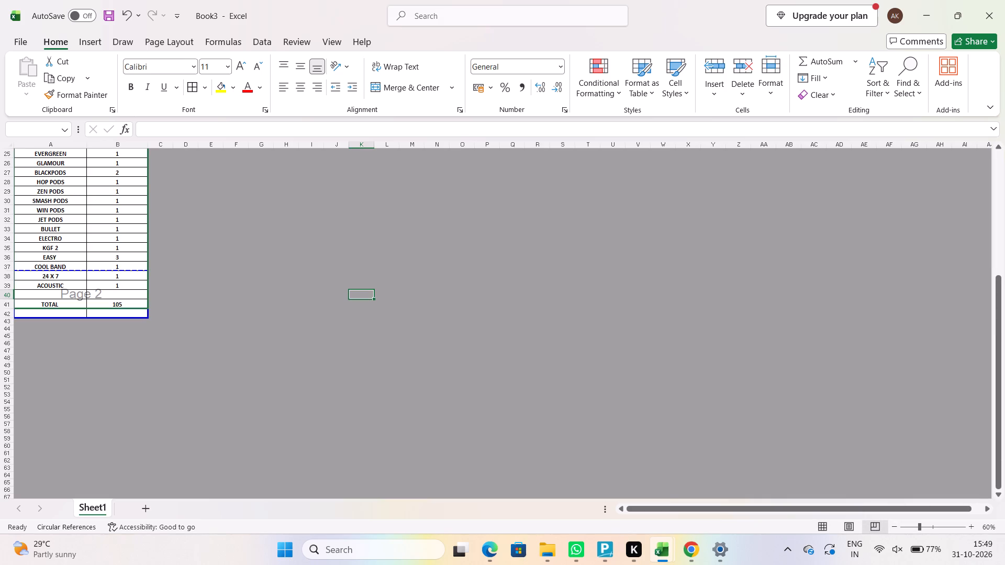
left_click_drag(148, 310, 148, 274)
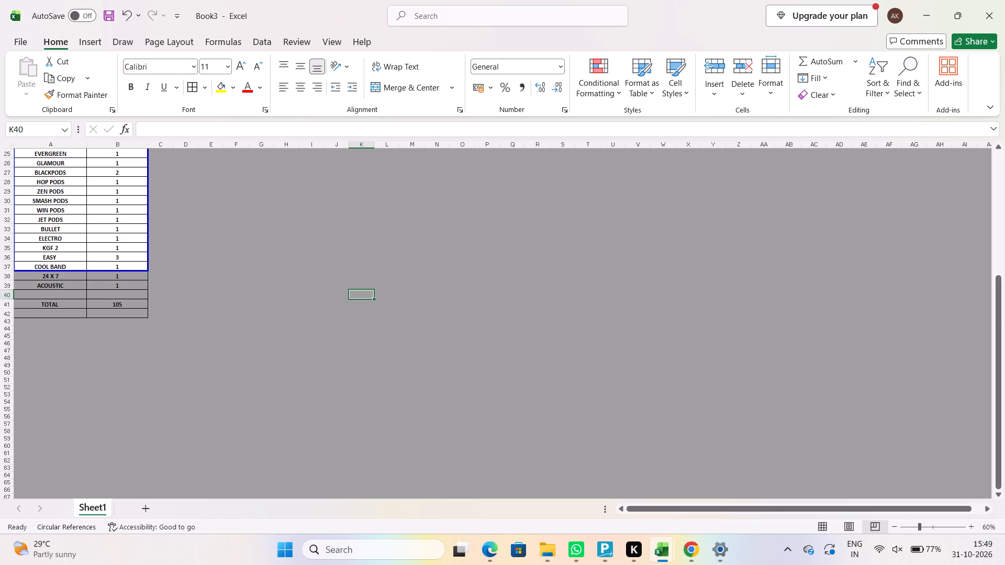
Examine the list's page division in Page Layout and Page Break Preview, and return to Normal view.
left_click(851, 526)
scroll(461, 400, "down", 2)
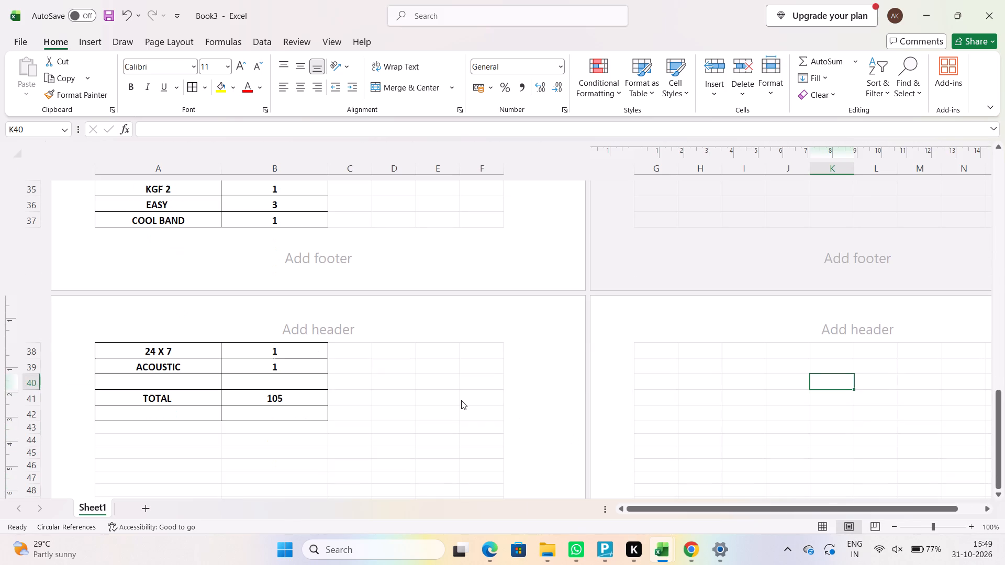
scroll(461, 400, "up", 3)
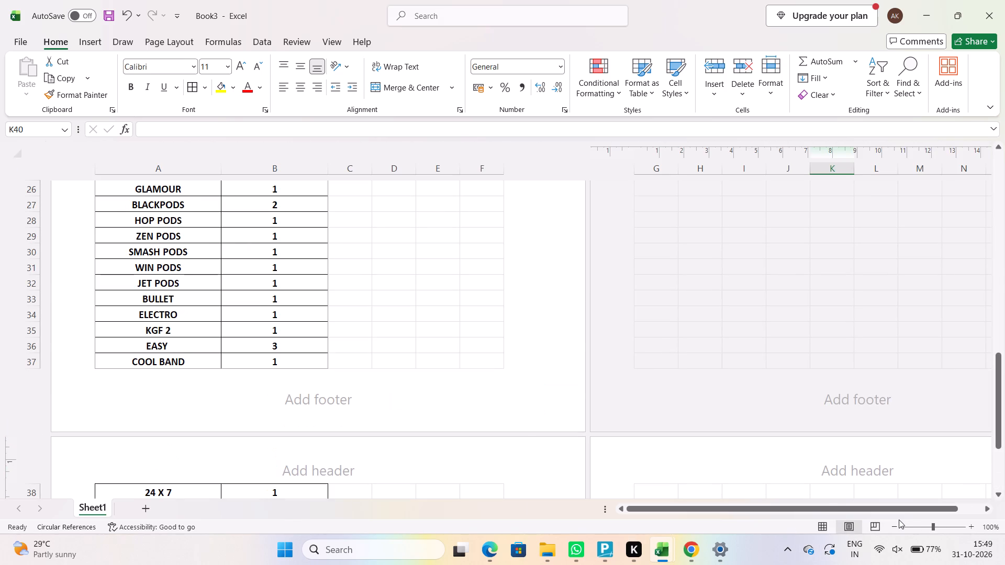
left_click(878, 526)
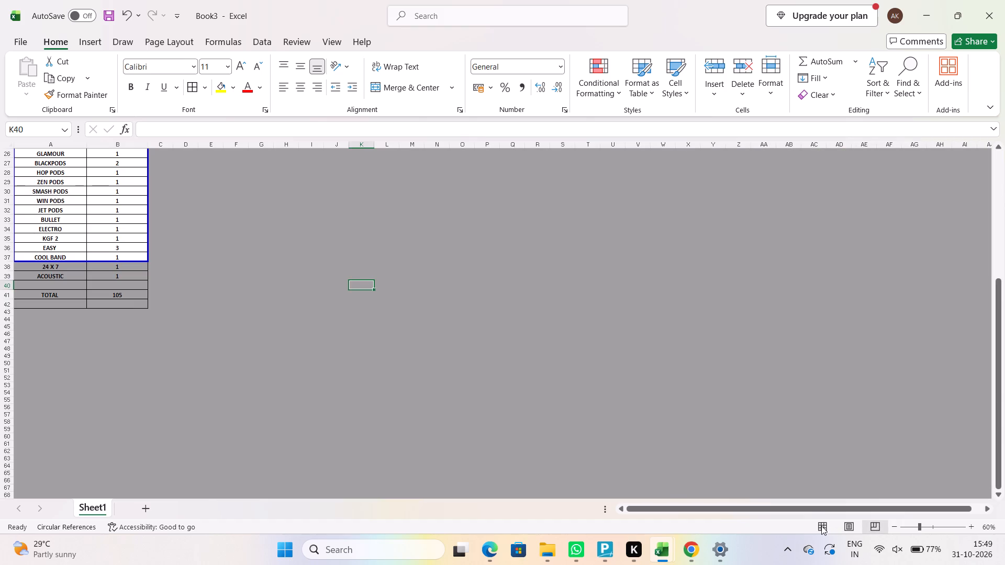
scroll(90, 258, "up", 6)
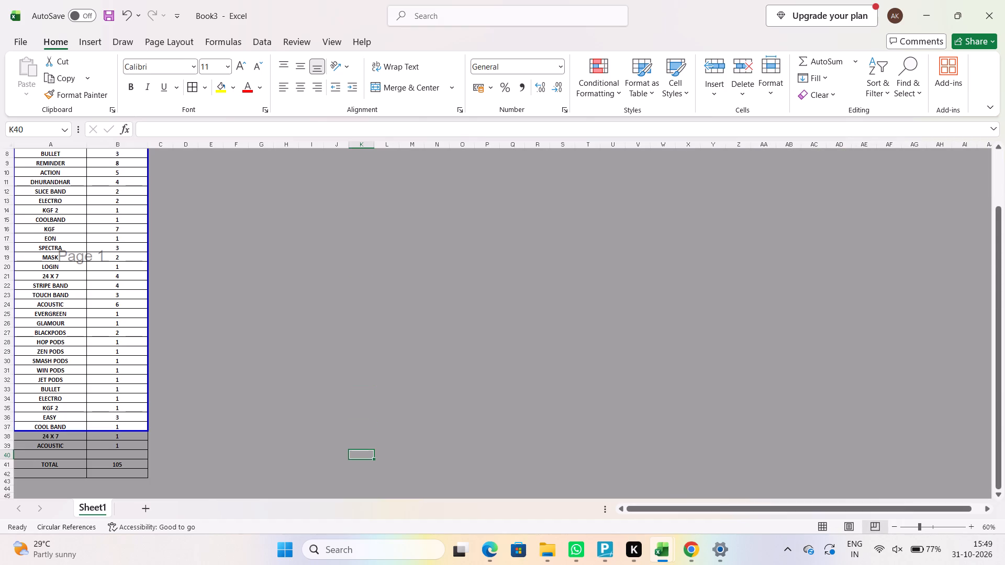
left_click(824, 528)
Check the list in the print preview again and return to the sheet.
scroll(407, 371, "down", 2)
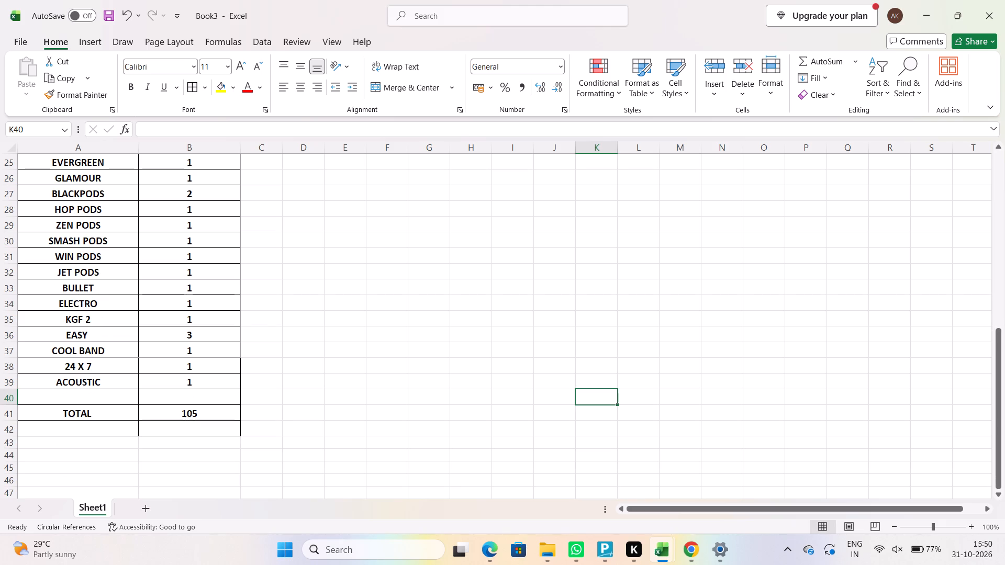
key("ctrl+p")
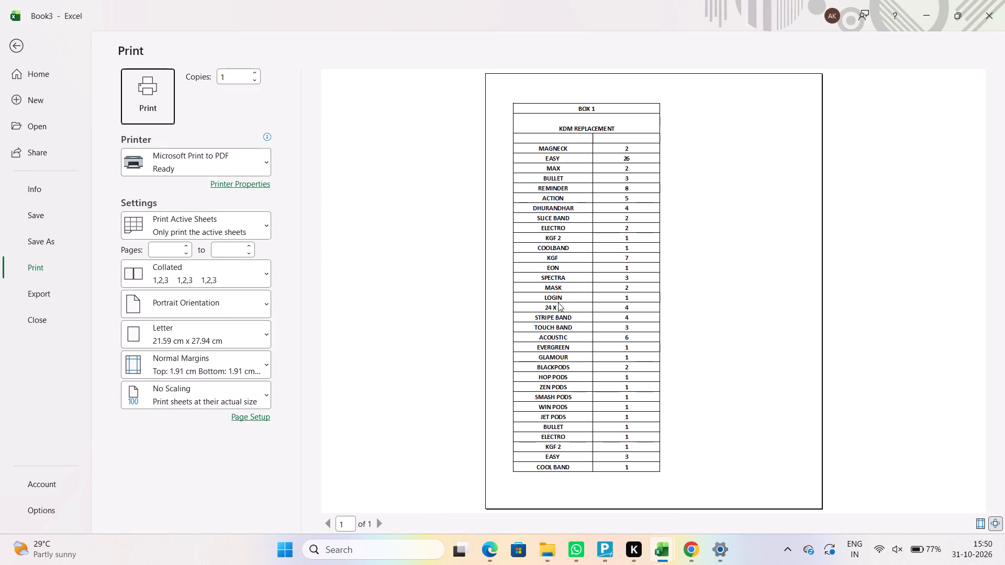
left_click(18, 47)
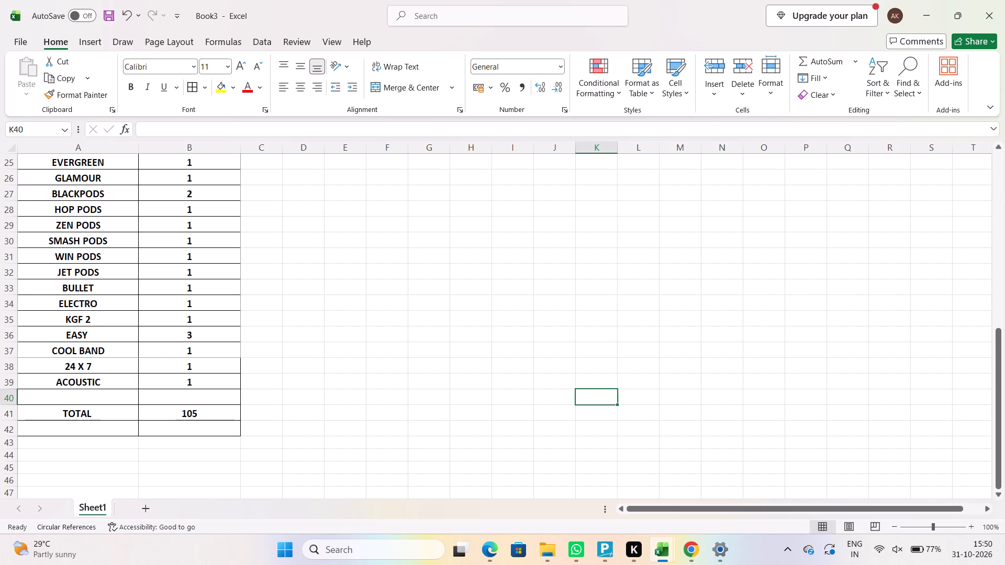
left_click(225, 333)
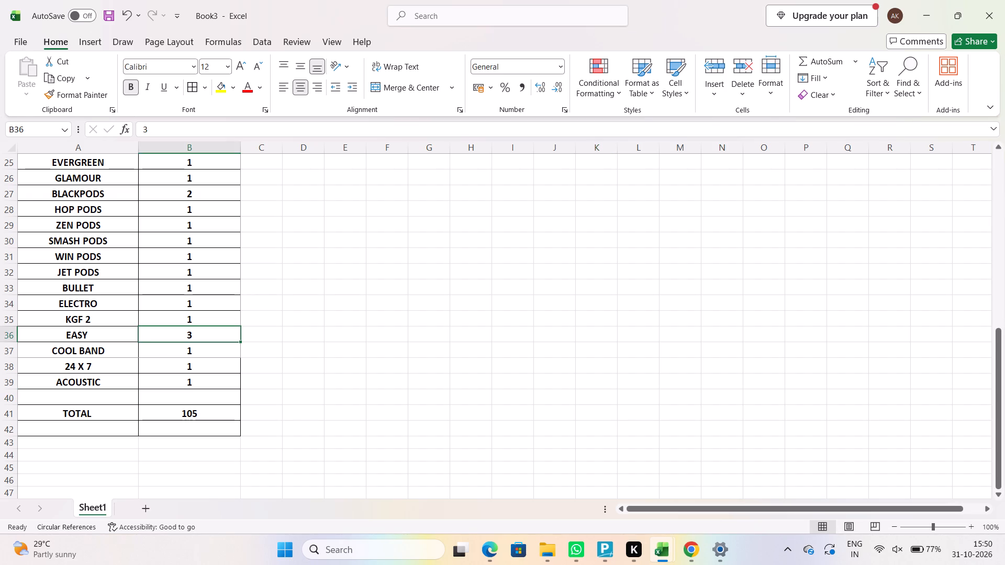
Collapse row 3 to zero height and row 4 to a thin strip, keeping row 2 tall enough for the KDM REPLACEMENT heading.
left_click(227, 428)
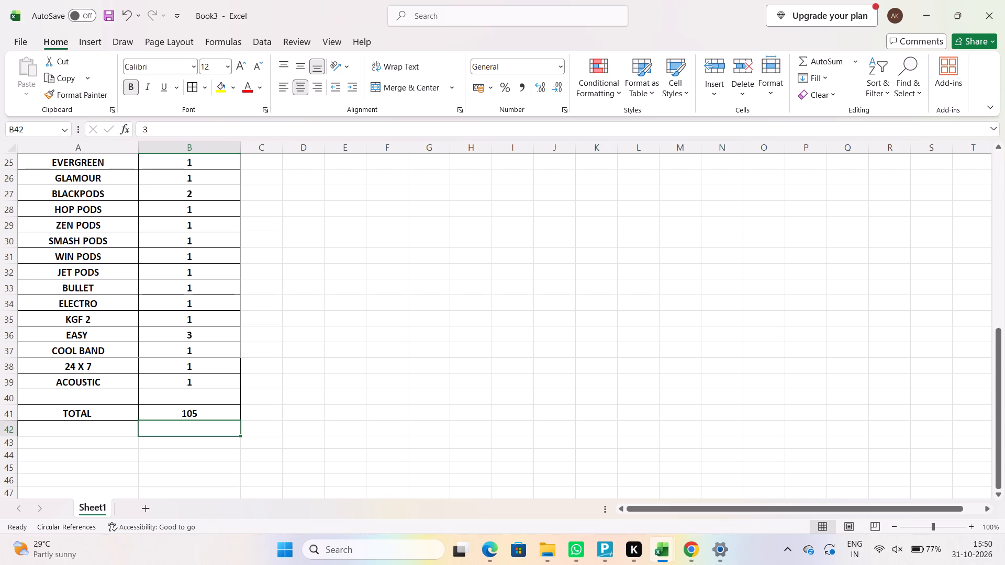
scroll(250, 398, "up", 12)
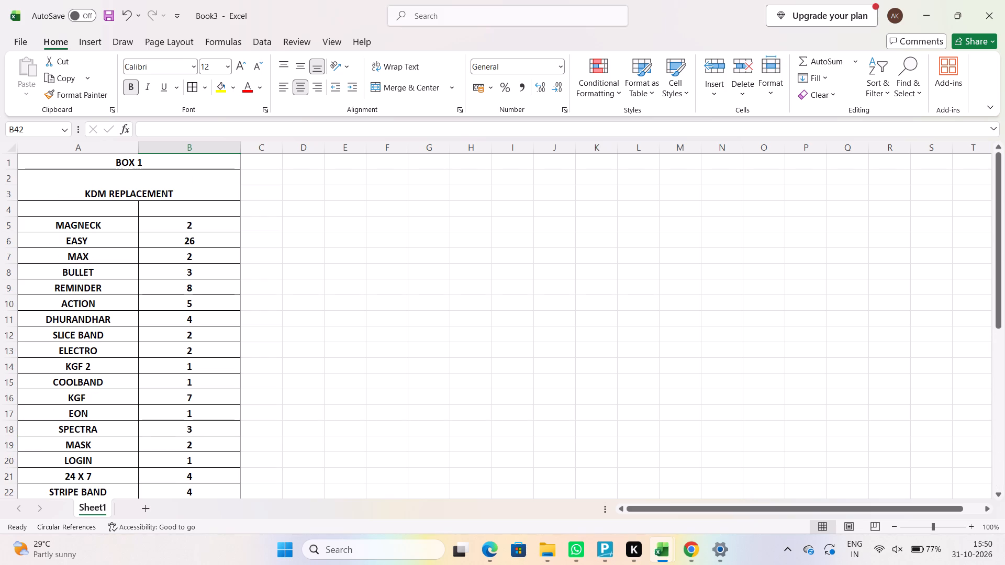
left_click_drag(14, 200, 12, 184)
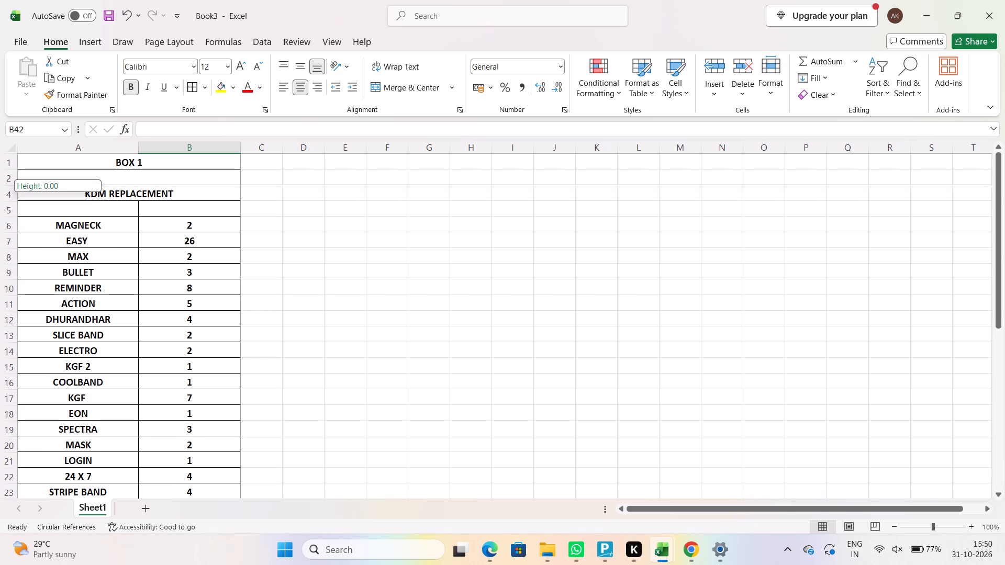
left_click_drag(12, 184, 12, 179)
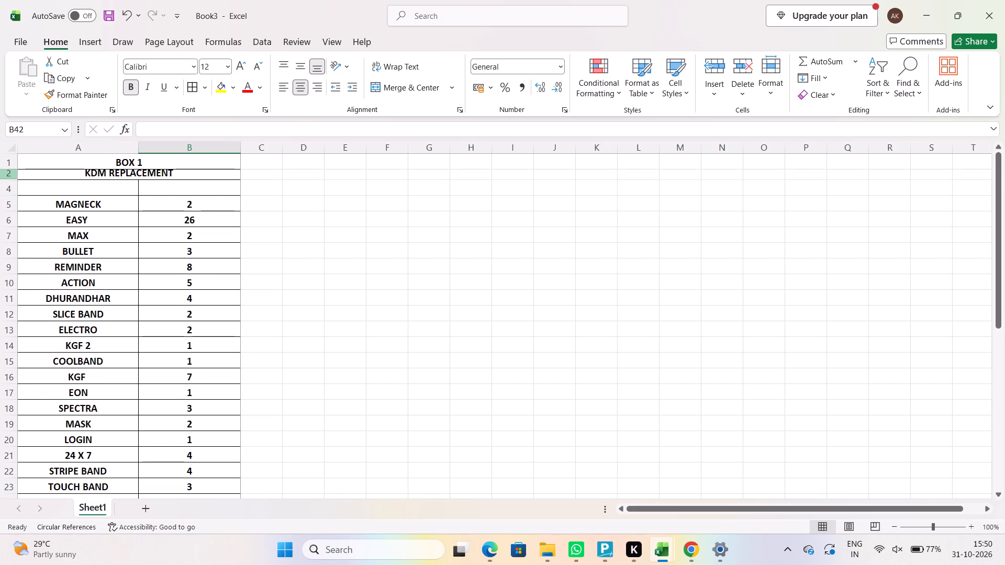
left_click_drag(11, 178, 9, 184)
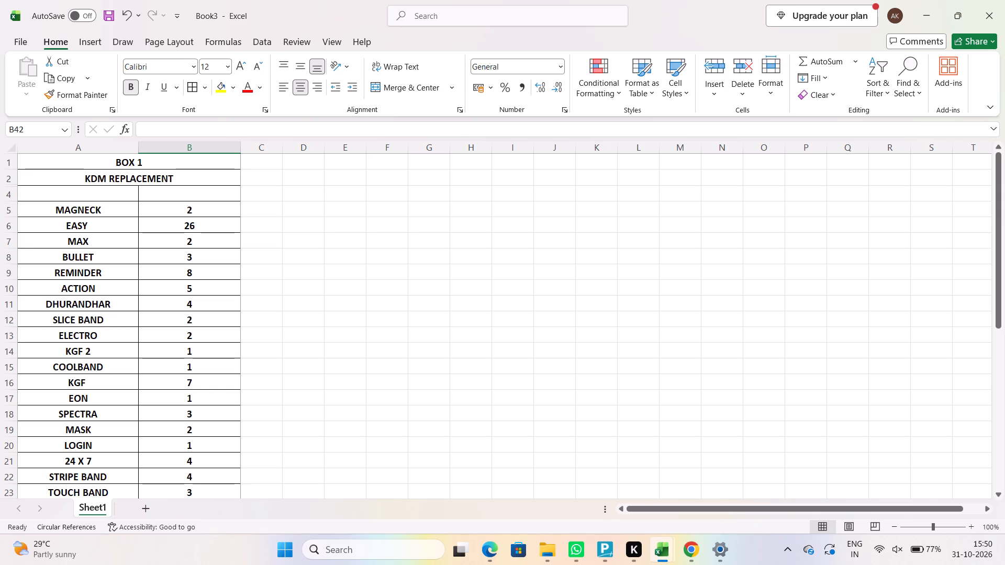
left_click_drag(14, 200, 10, 186)
left_click(10, 186)
left_click(292, 259)
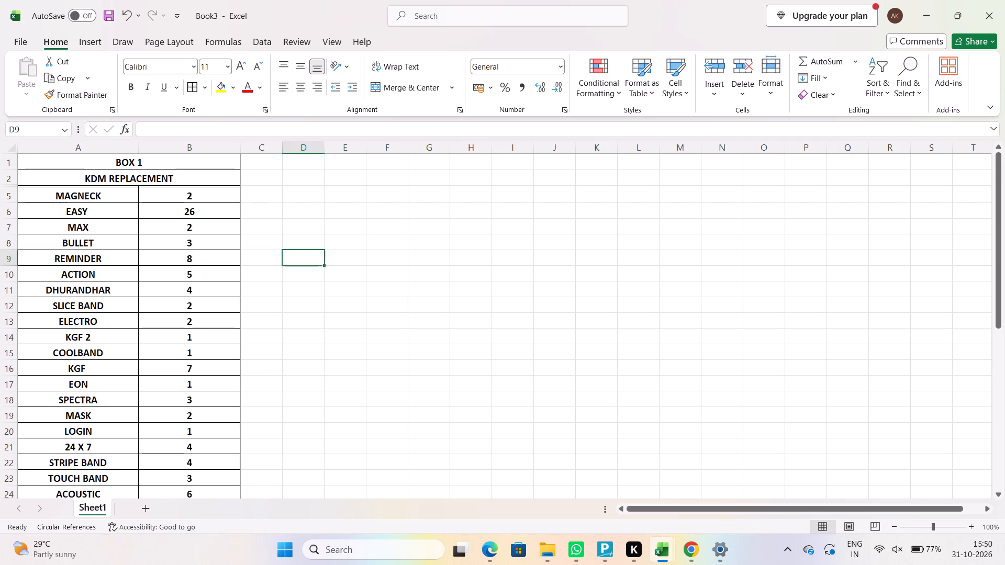
Shrink the blank rows 40 and 42, above and below the TOTAL row, to thin strips.
scroll(190, 301, "down", 9)
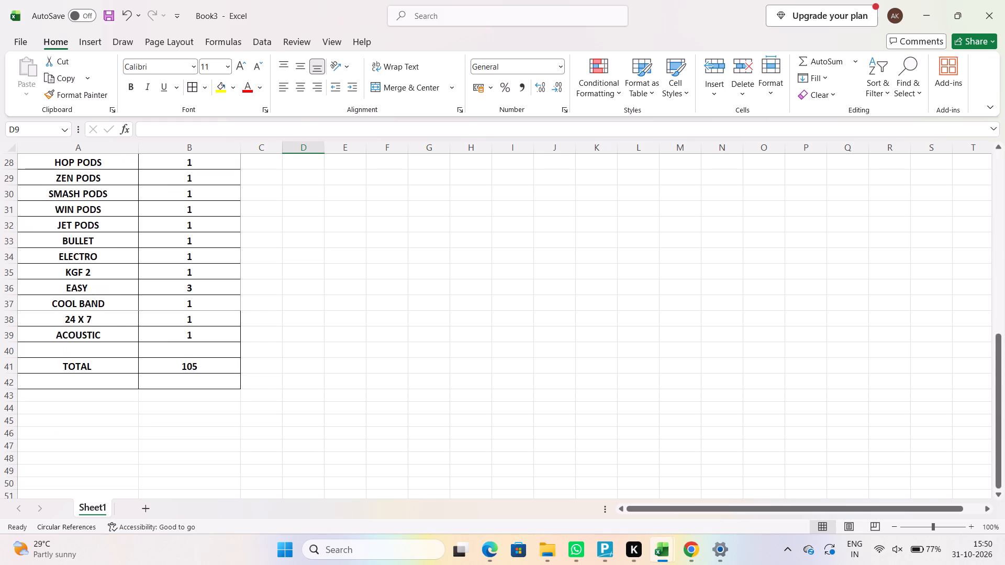
scroll(176, 346, "up", 4)
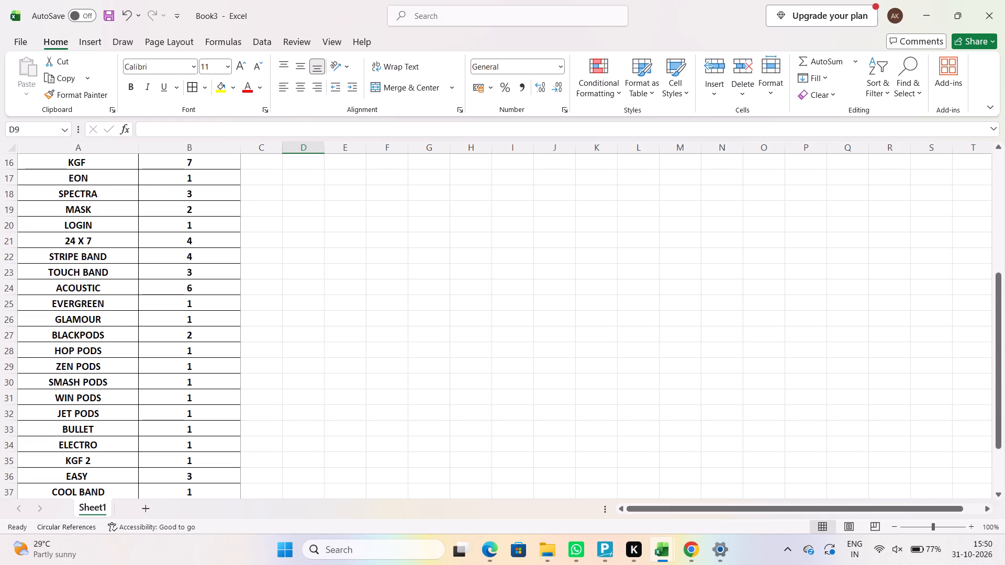
scroll(175, 346, "up", 3)
scroll(175, 346, "down", 8)
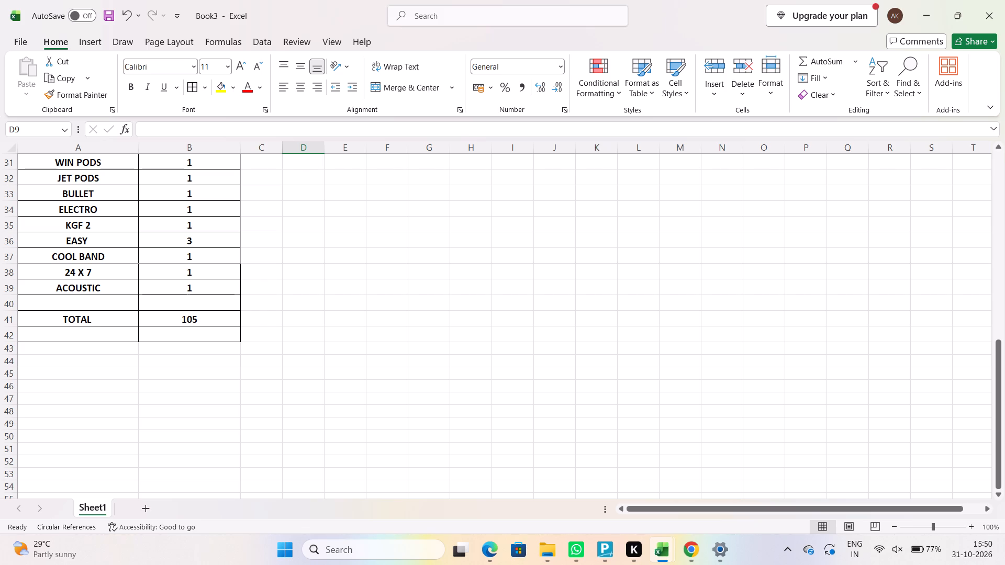
left_click_drag(12, 309, 14, 297)
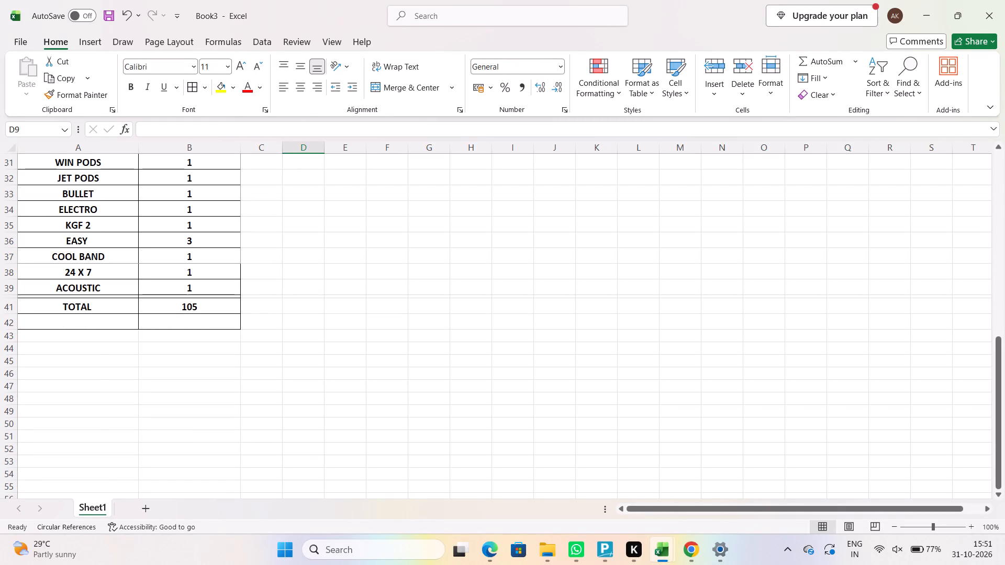
left_click_drag(13, 331, 14, 318)
left_click(382, 287)
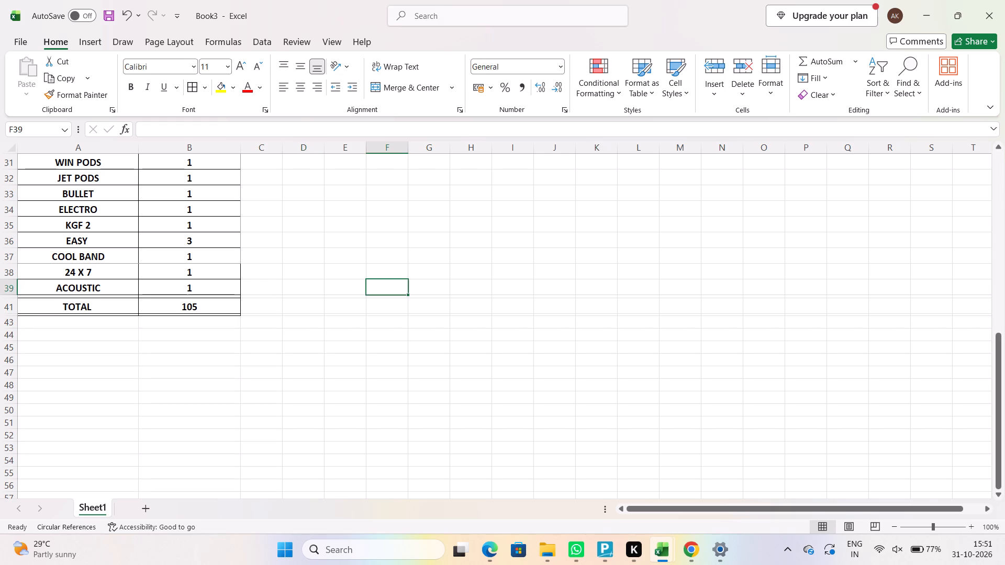
Check the shortened list in the print preview and return to the sheet.
key("ctrl+p")
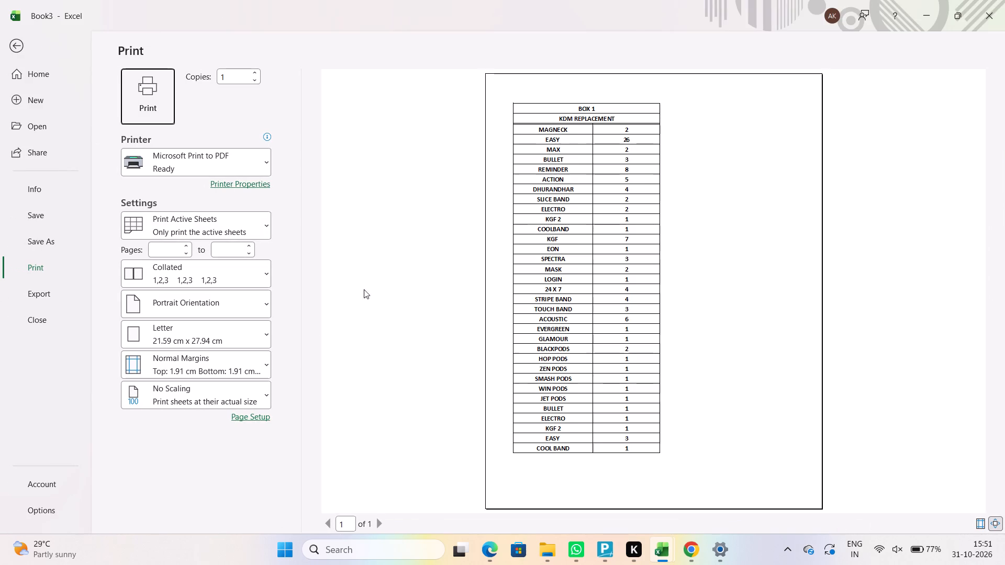
left_click(12, 35)
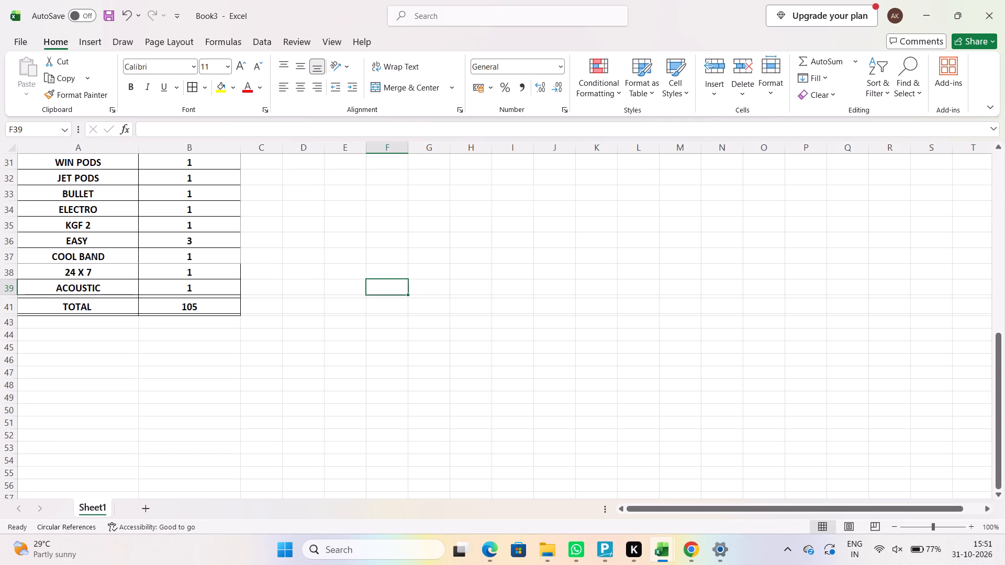
Slightly reduce the height of row 38 (24 X 7) and autofit the blank row 42 below the total.
scroll(194, 331, "up", 4)
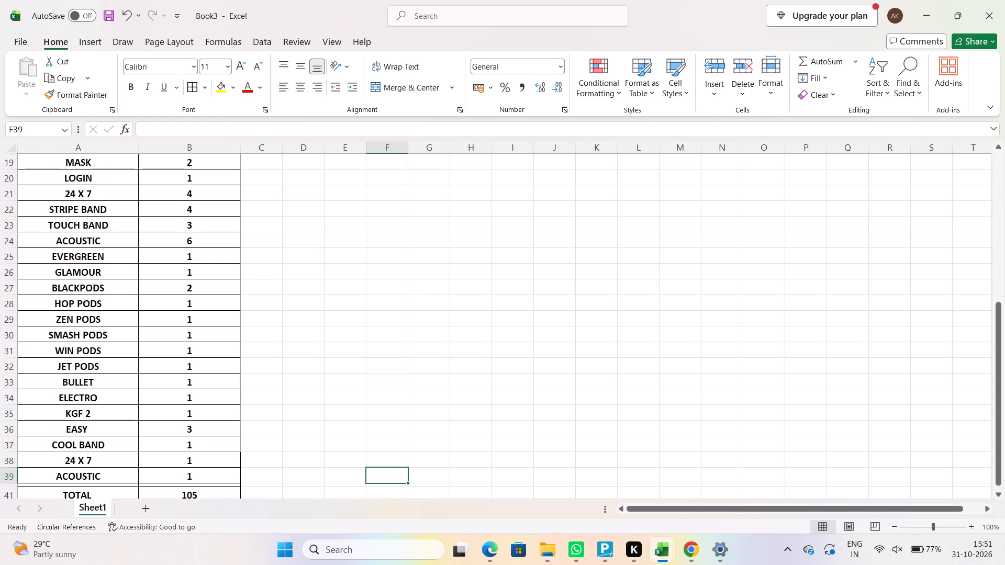
scroll(194, 331, "down", 4)
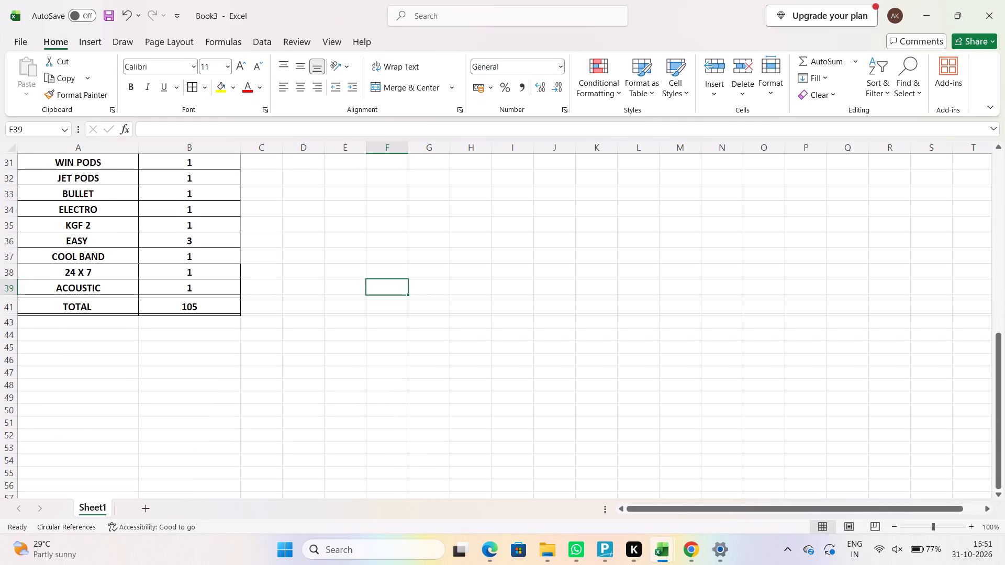
scroll(172, 322, "up", 14)
scroll(172, 320, "down", 9)
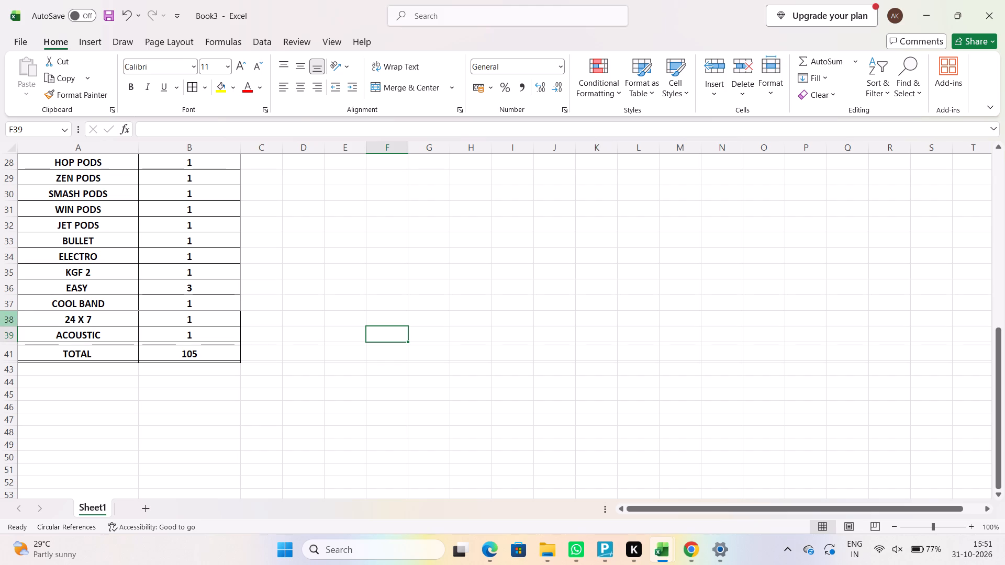
left_click(12, 326)
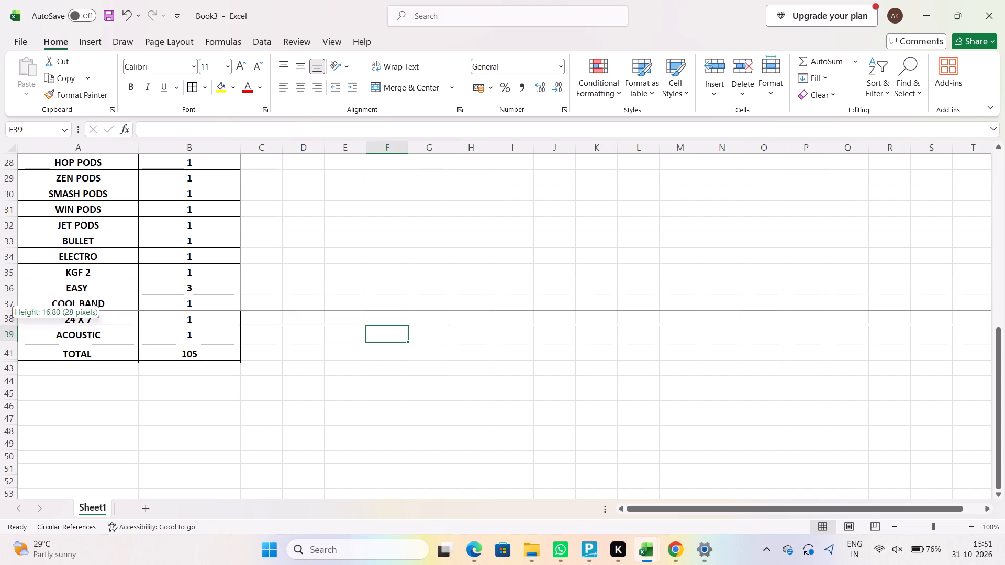
triple_click(14, 361)
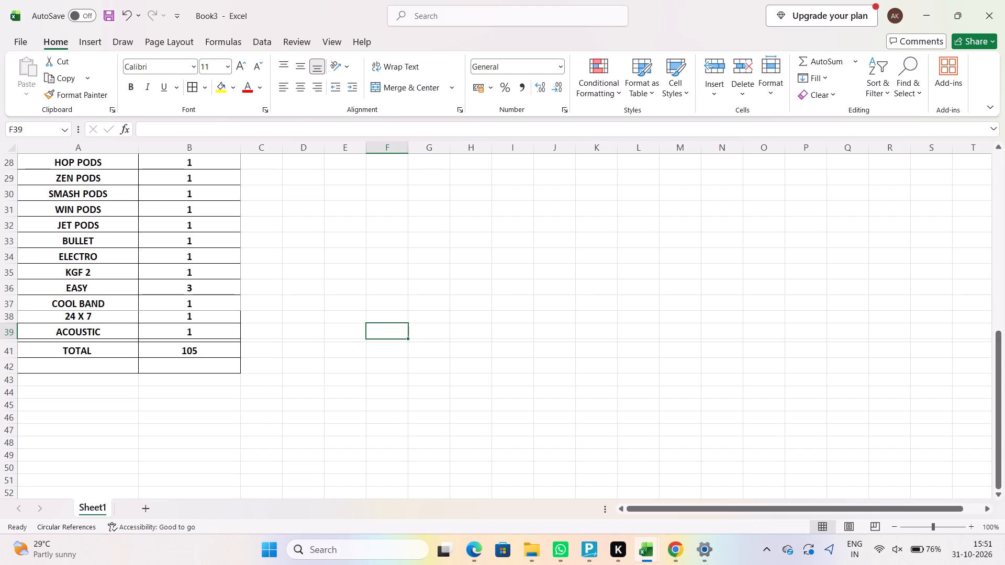
triple_click(12, 340)
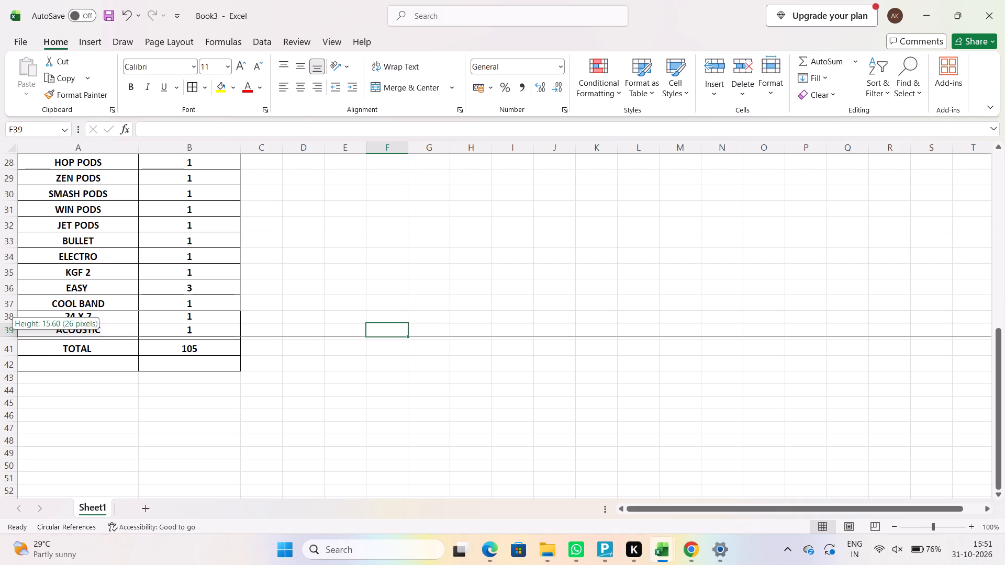
Slightly reduce the heights of rows 5, 6 and 7 (MAGNECK, EASY, MAX) and rows 16 and 17 (KGF, EON).
scroll(52, 339, "up", 5)
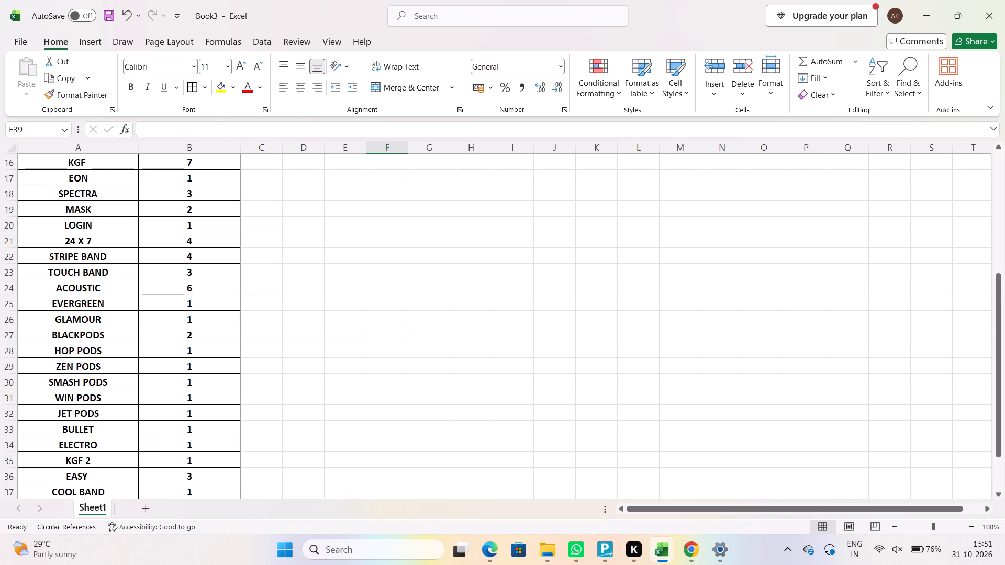
scroll(53, 338, "up", 6)
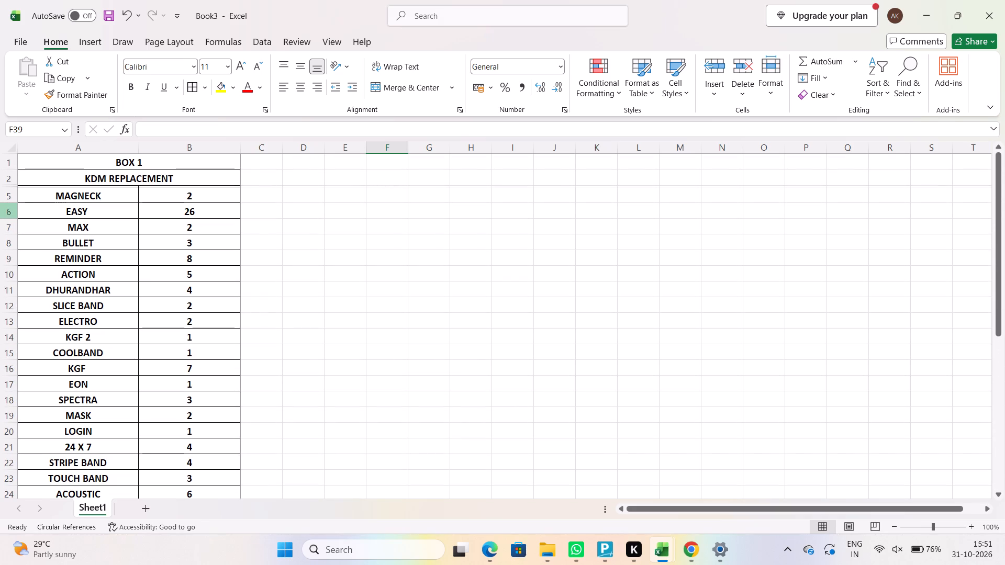
left_click(13, 201)
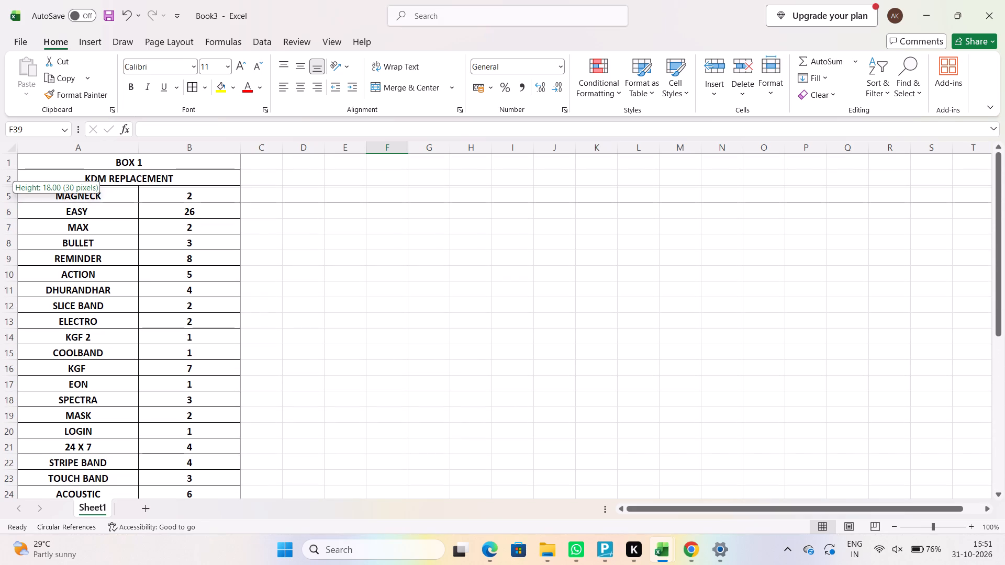
left_click(9, 200)
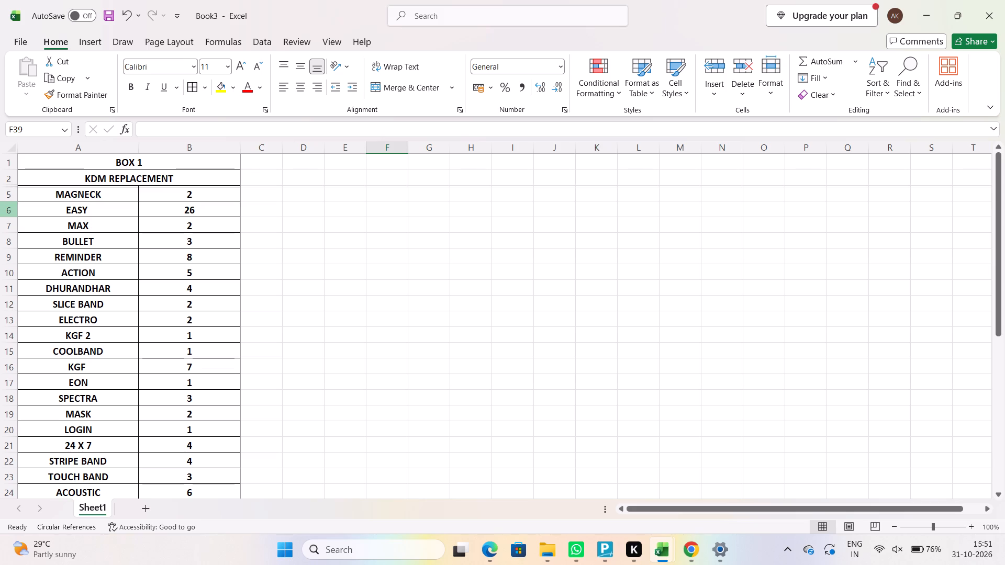
left_click(11, 215)
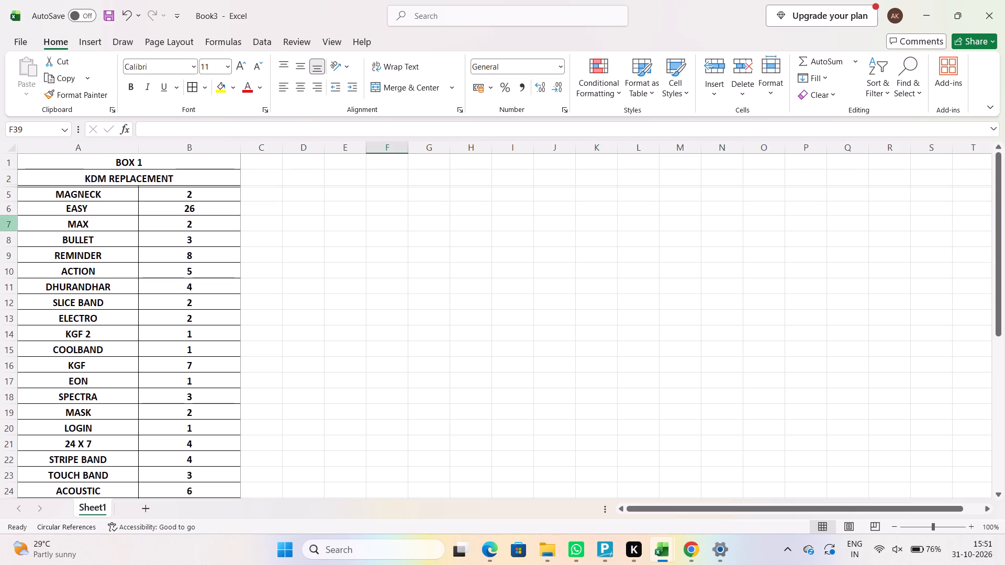
left_click(14, 232)
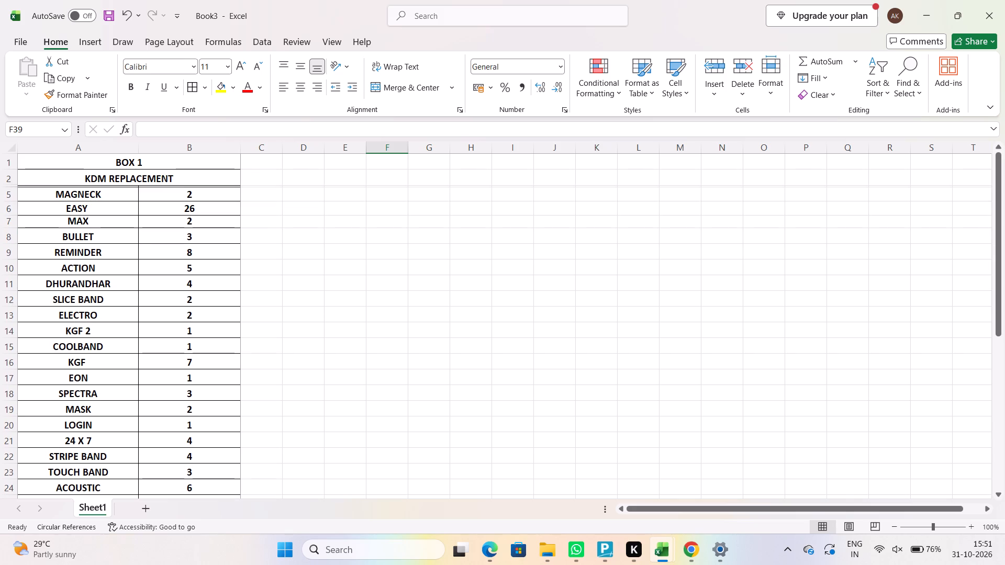
scroll(50, 400, "down", 1)
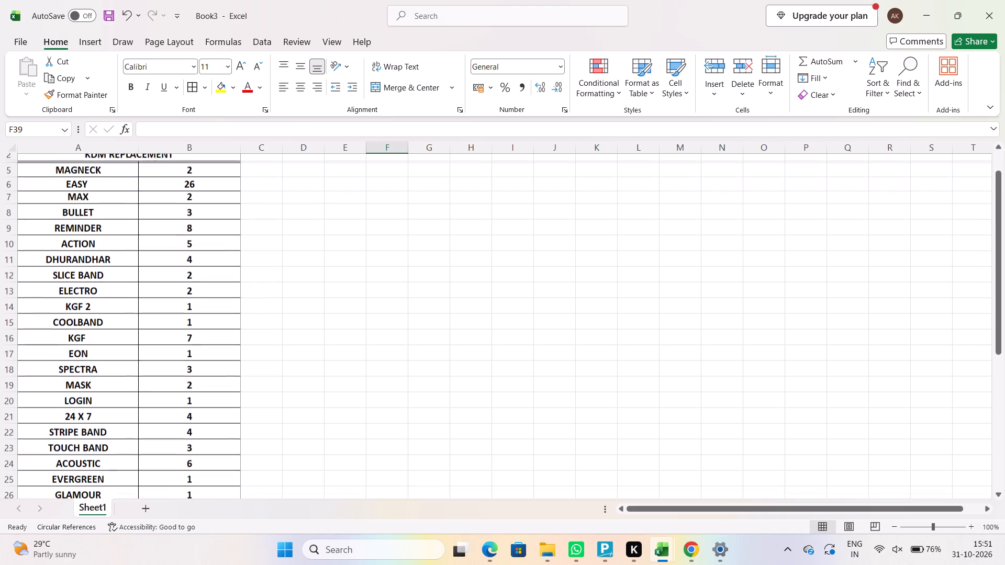
left_click(14, 337)
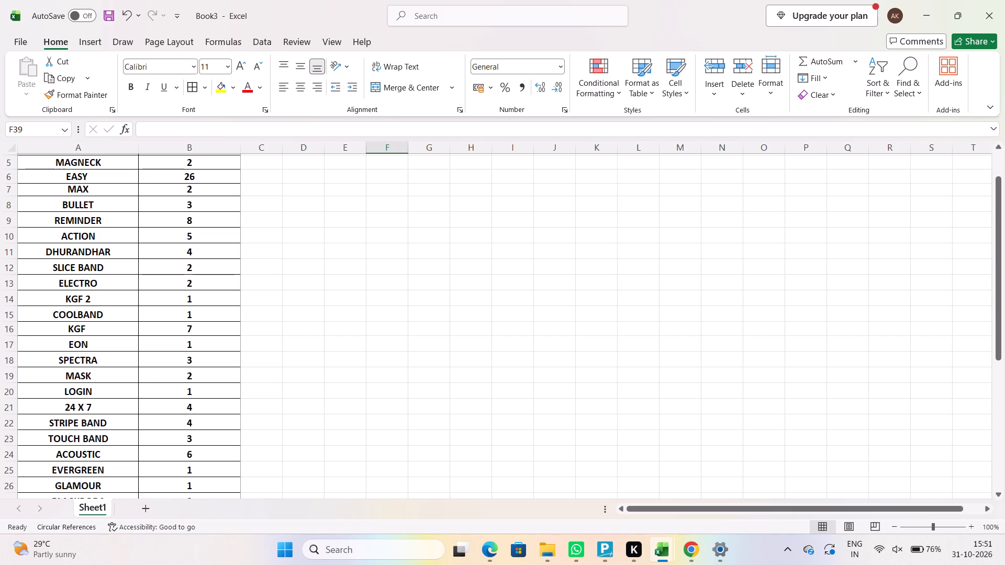
left_click_drag(12, 351, 7, 349)
left_click(7, 349)
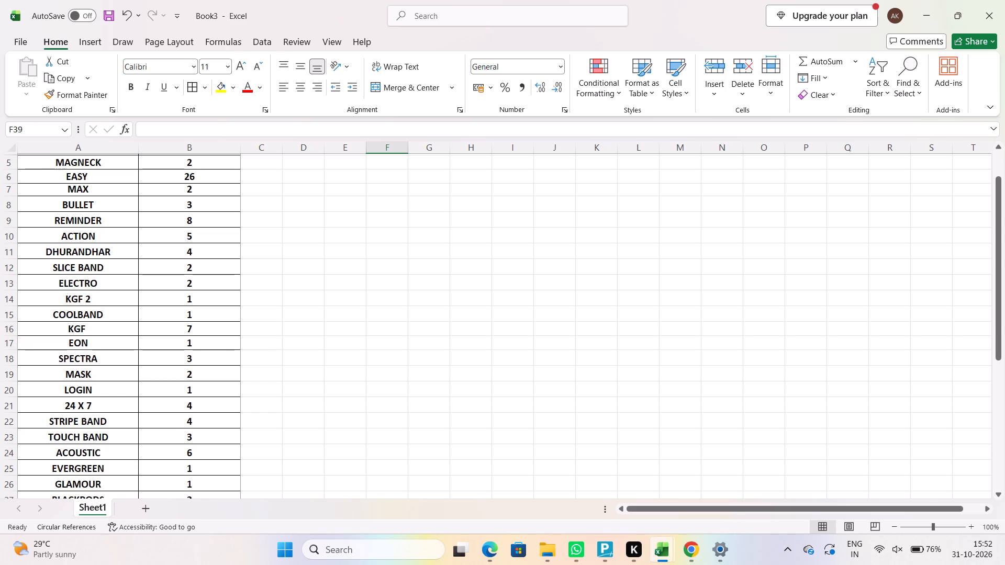
Check the list with the reduced row heights in the print preview and return to the sheet.
scroll(35, 355, "down", 7)
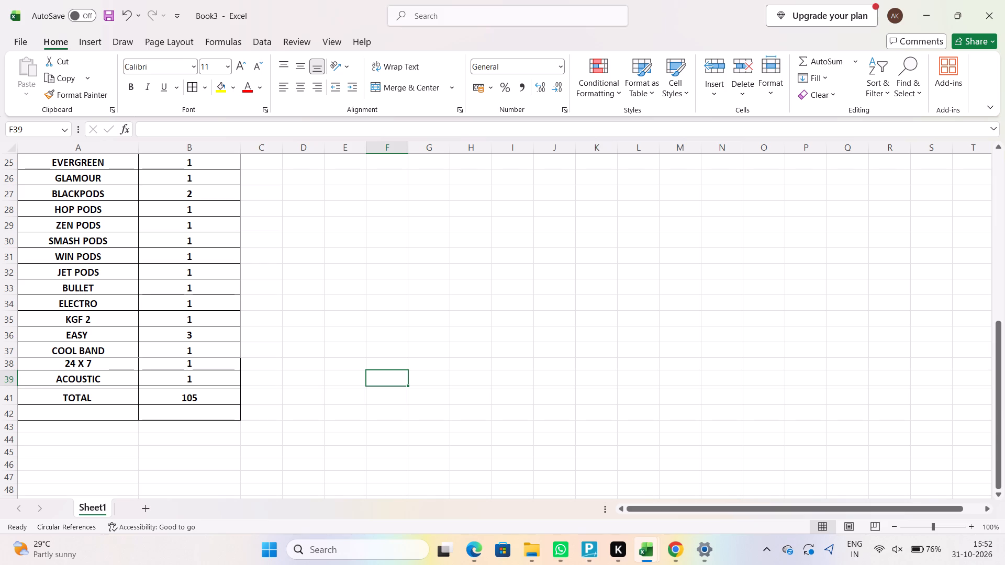
key("ctrl+p")
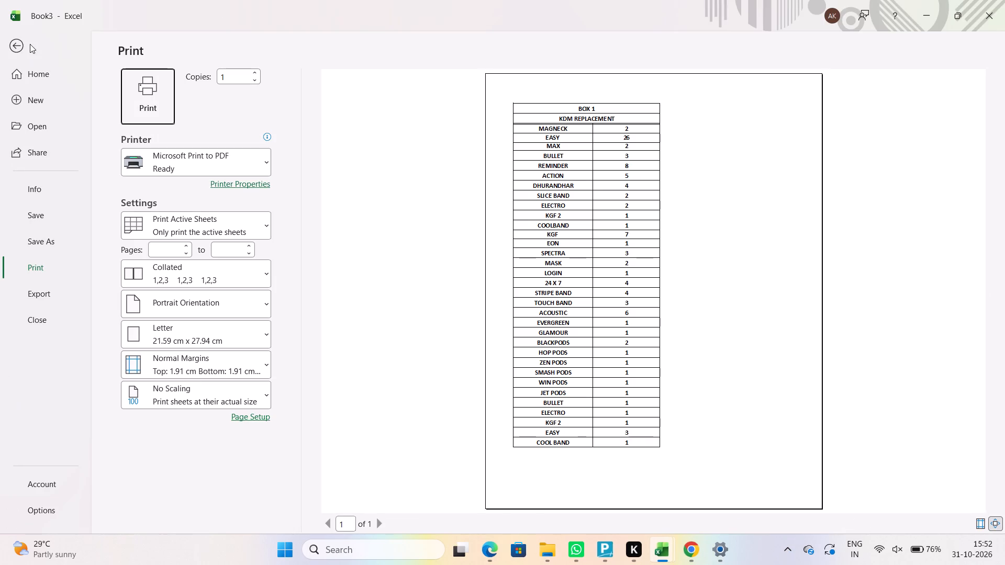
left_click(17, 45)
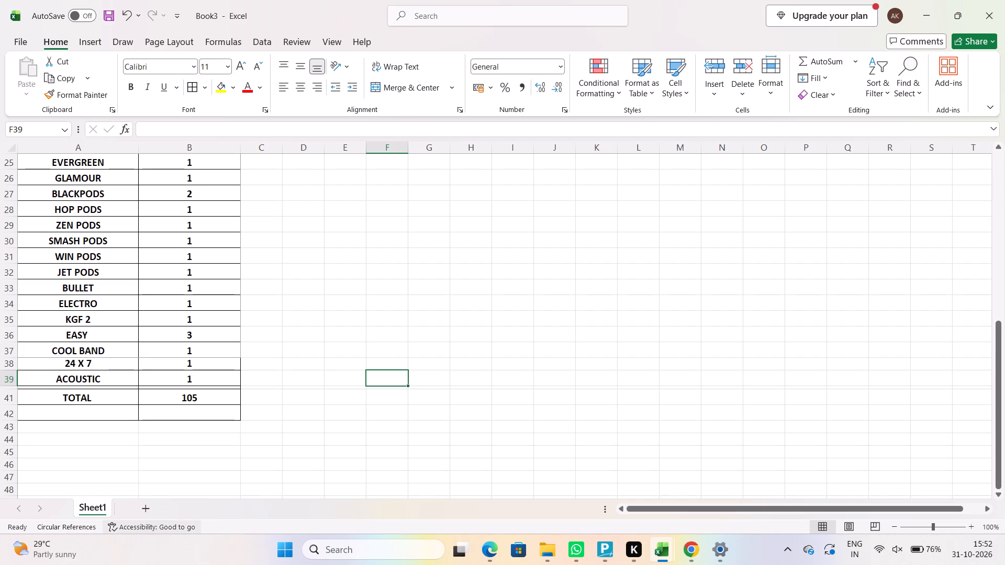
Slightly reduce the height of row 39 (ACOUSTIC) and trim the thin blank row 40 above the total.
left_click(12, 385)
triple_click(10, 385)
left_click(10, 381)
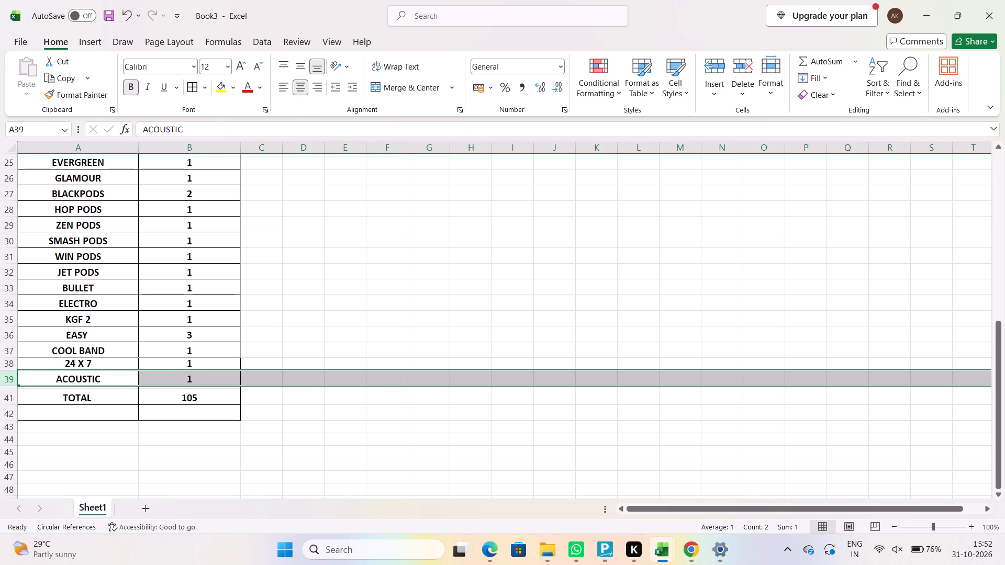
left_click(416, 328)
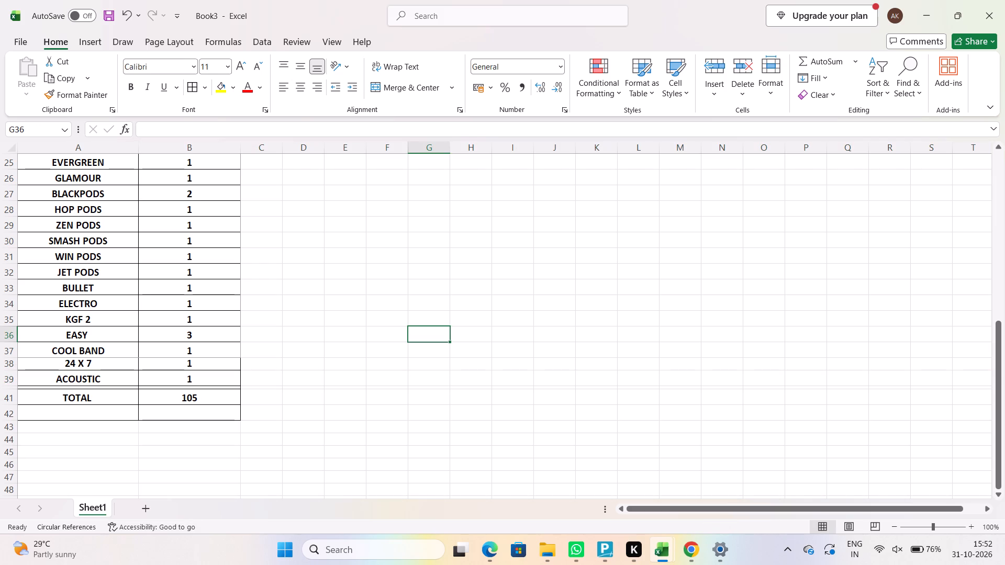
left_click(12, 389)
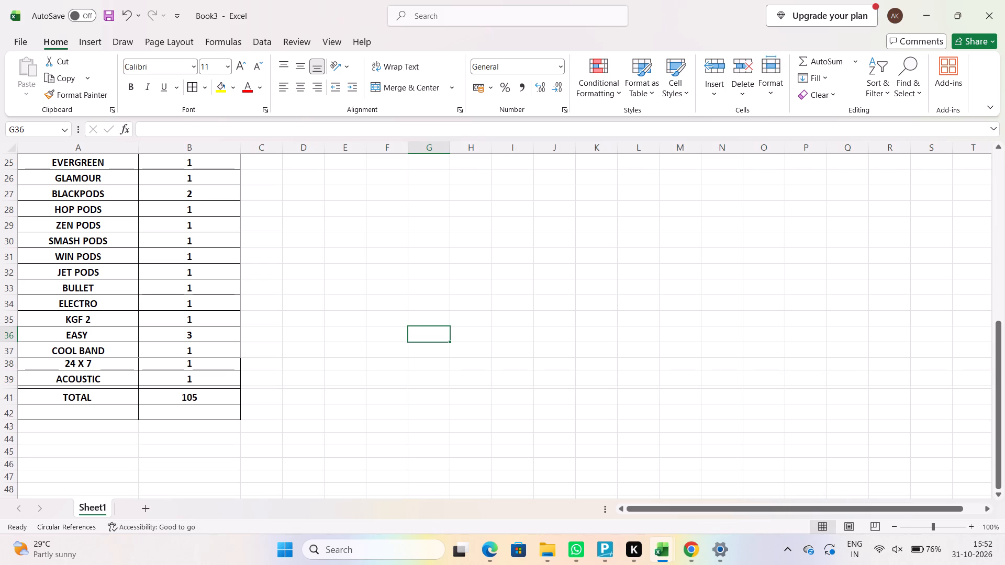
left_click(10, 386)
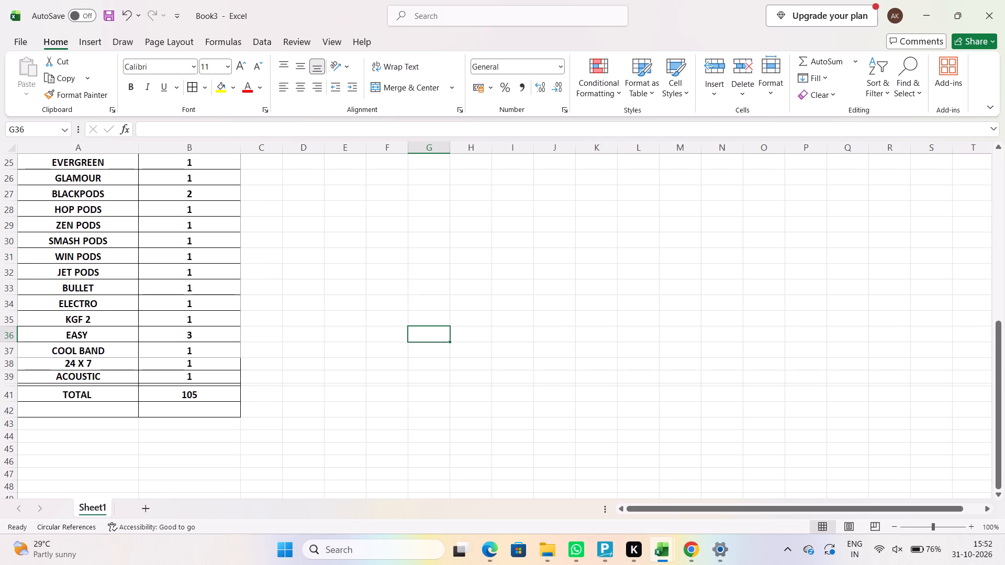
Collapse the blank row 42 below the TOTAL row so that it no longer takes up any height.
double_click(12, 417)
double_click(12, 414)
left_click(12, 410)
left_click(112, 454)
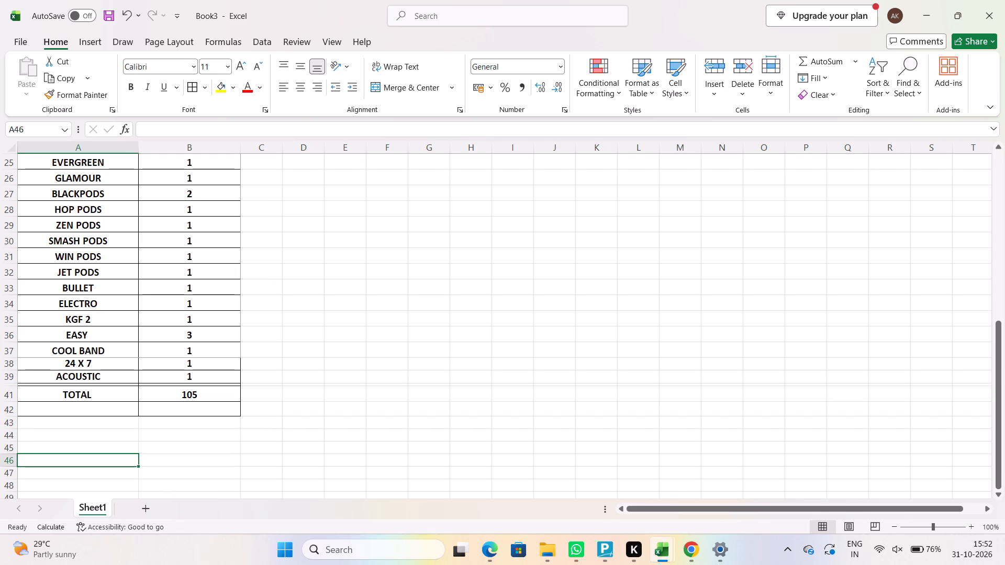
left_click_drag(12, 417, 14, 415)
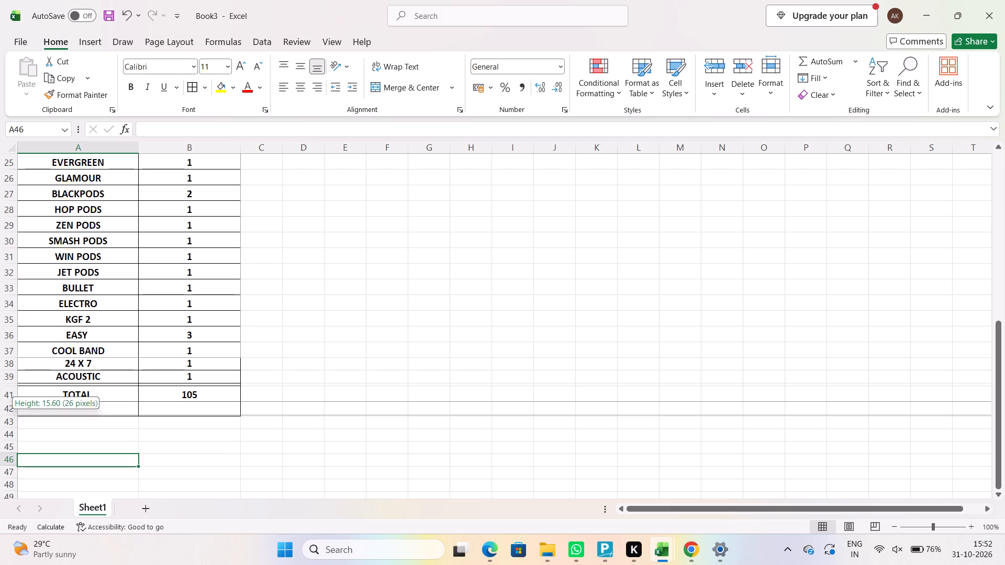
left_click_drag(14, 415, 14, 405)
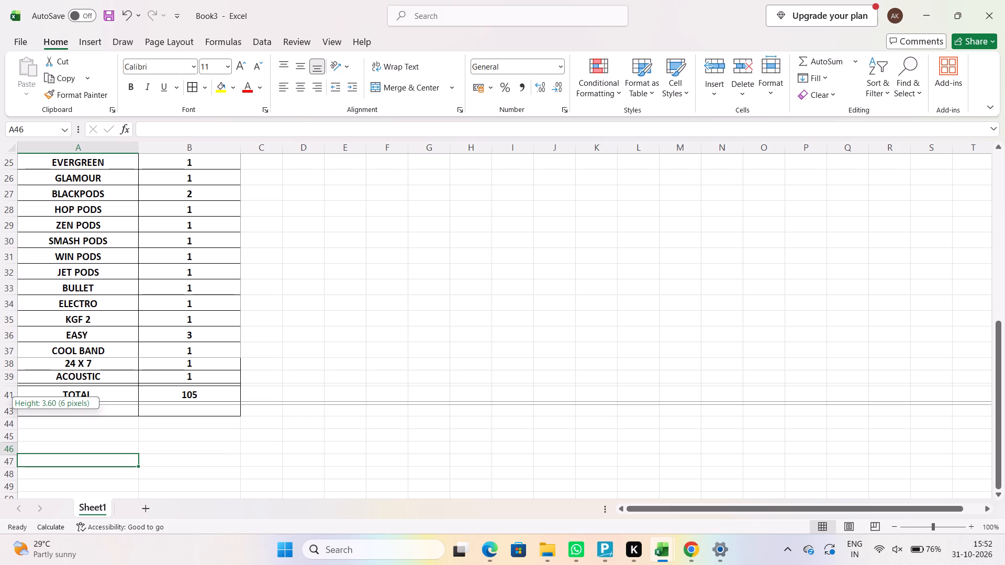
left_click_drag(14, 405, 14, 402)
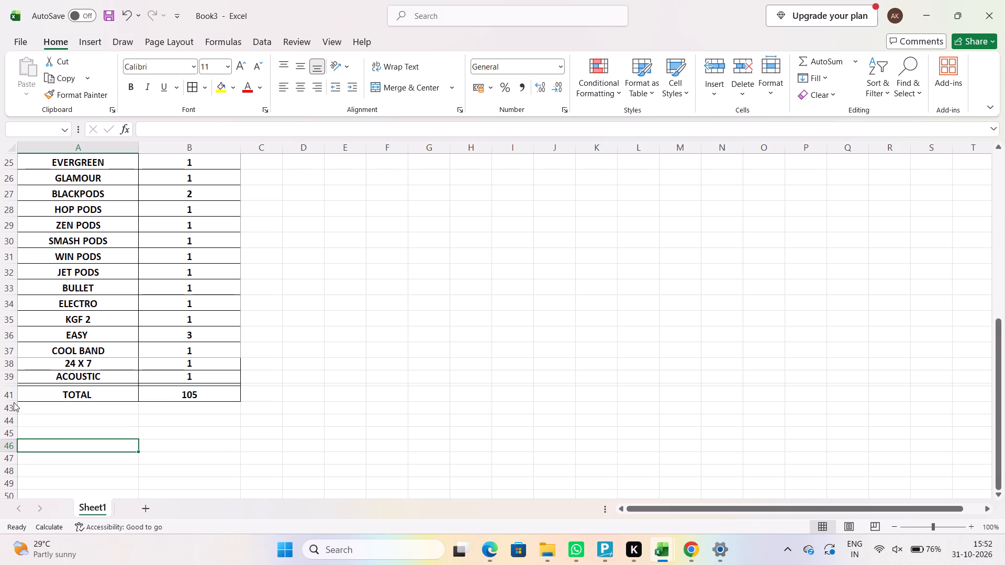
left_click(605, 194)
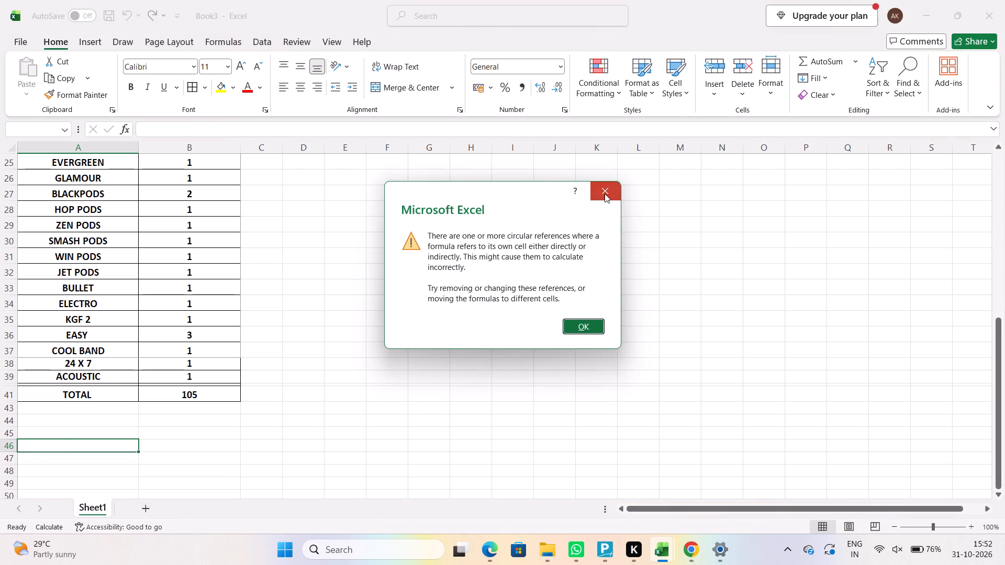
left_click(459, 369)
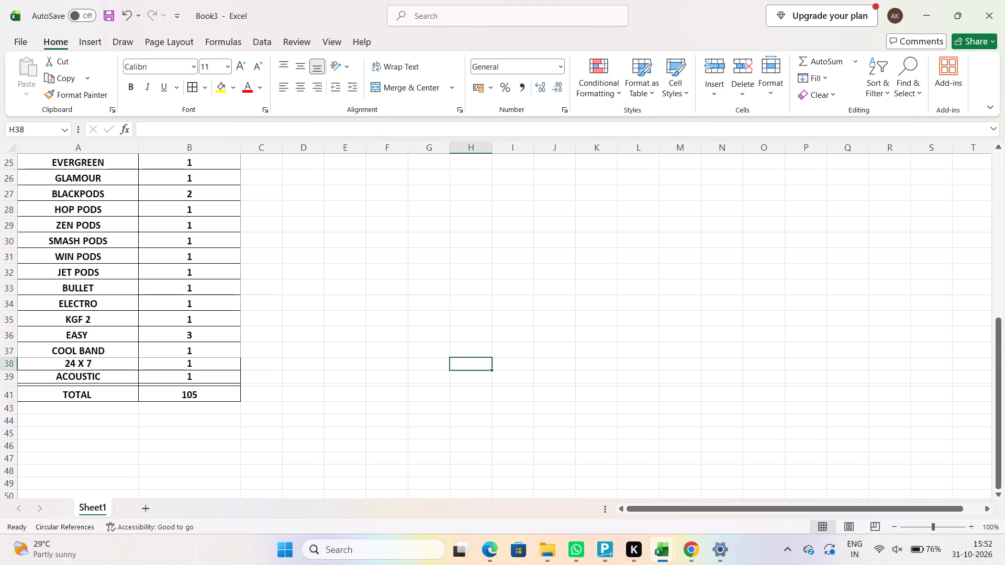
Slightly reduce the heights of row 1 (BOX 1) to about 16.2 and row 5 (MAGNECK) to about 14.4.
scroll(375, 389, "up", 13)
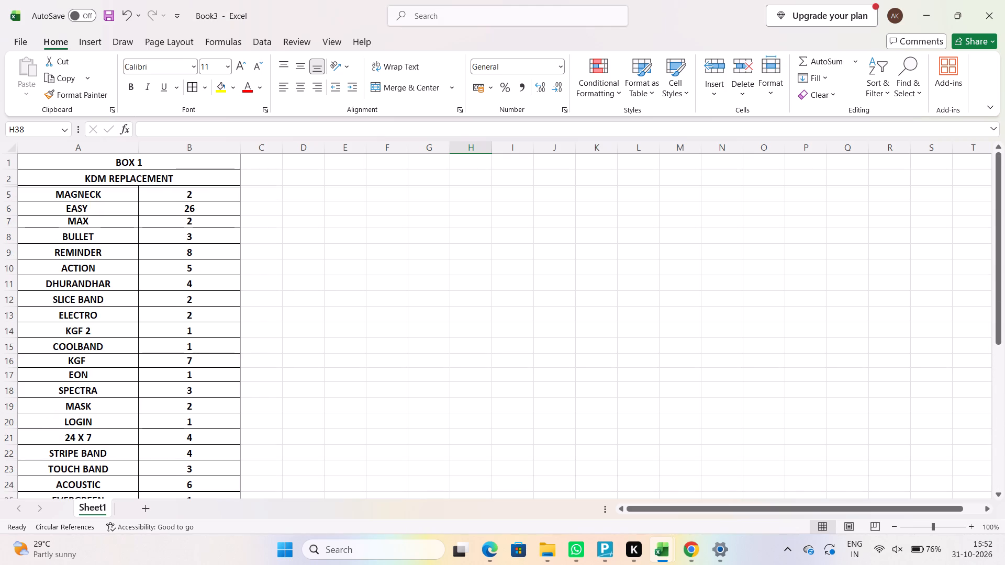
left_click(14, 169)
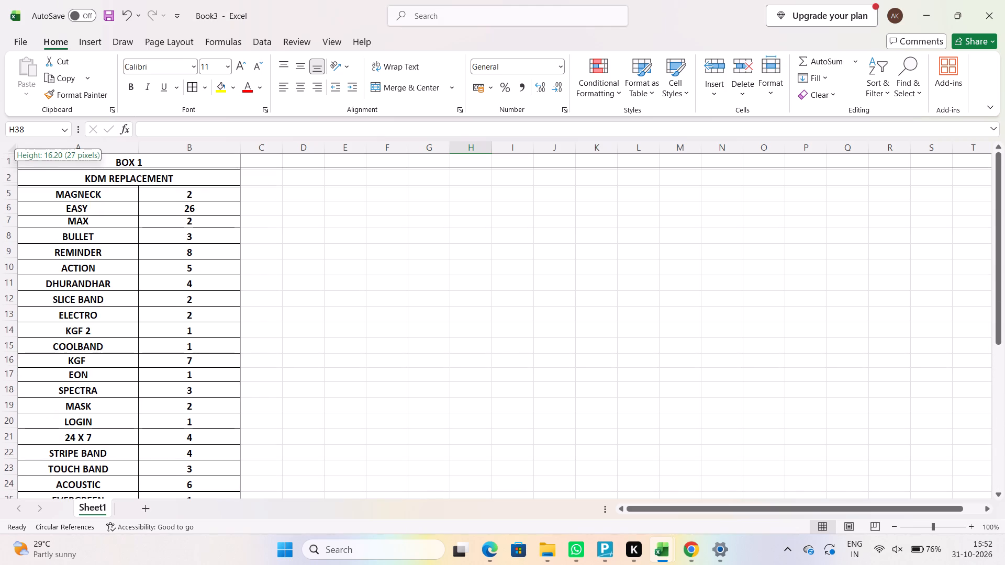
left_click(13, 183)
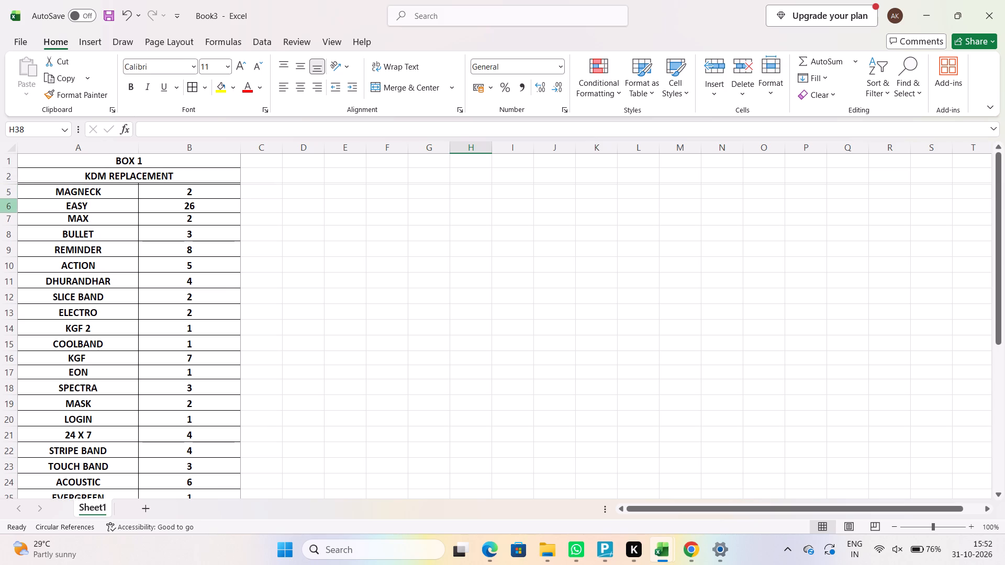
left_click(12, 198)
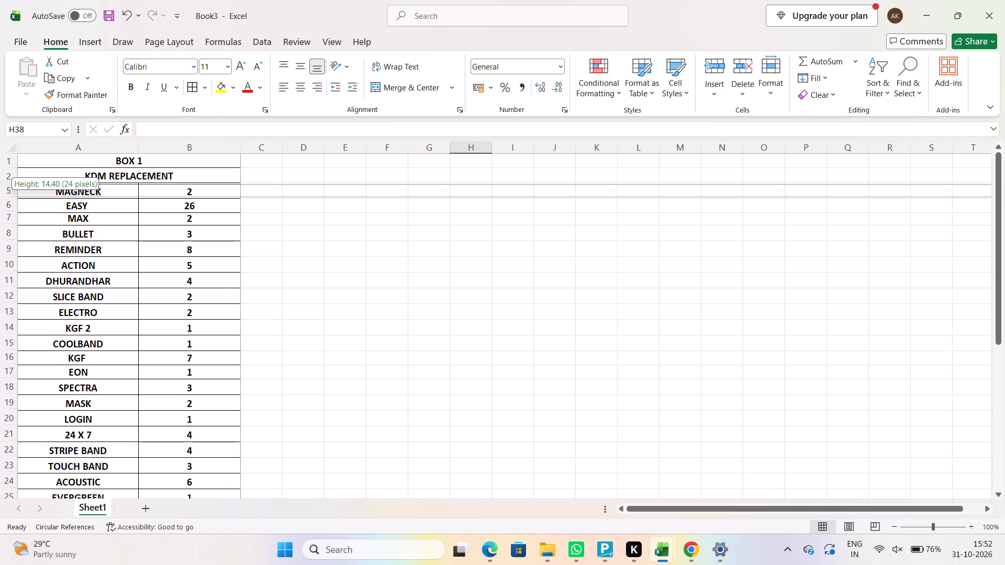
left_click(331, 258)
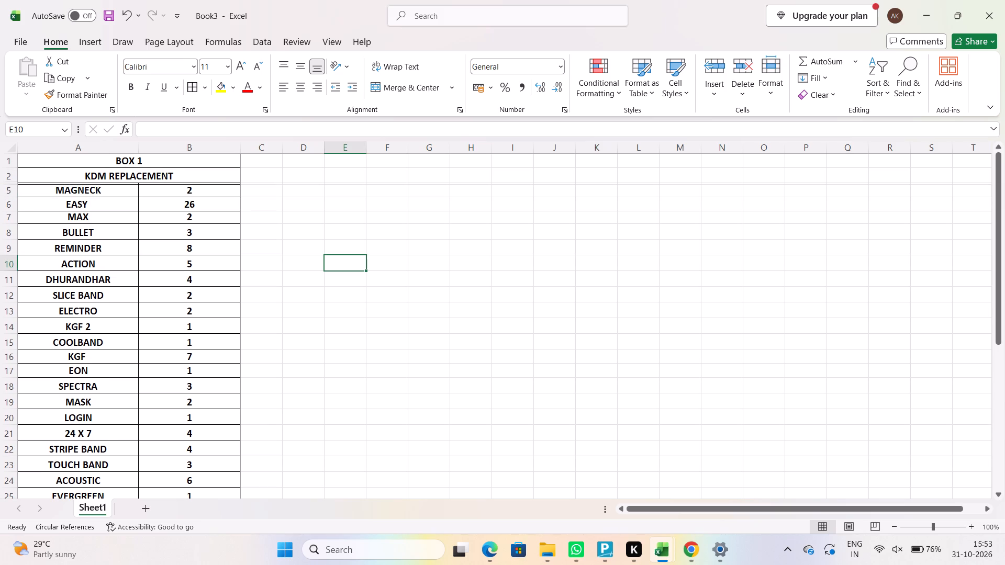
Check the tightened list in the print preview and return to the top of the sheet.
scroll(188, 247, "down", 9)
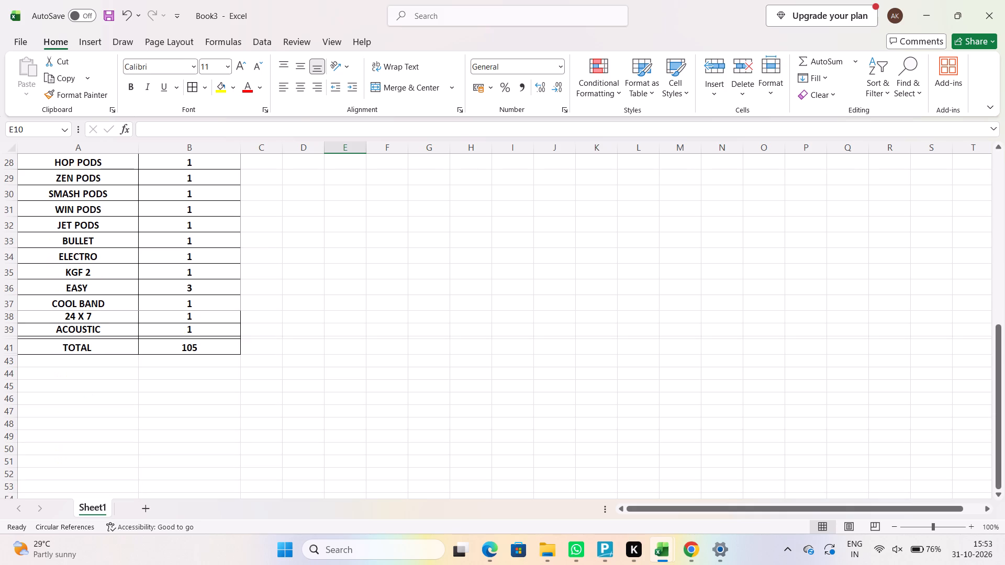
key("ctrl+p")
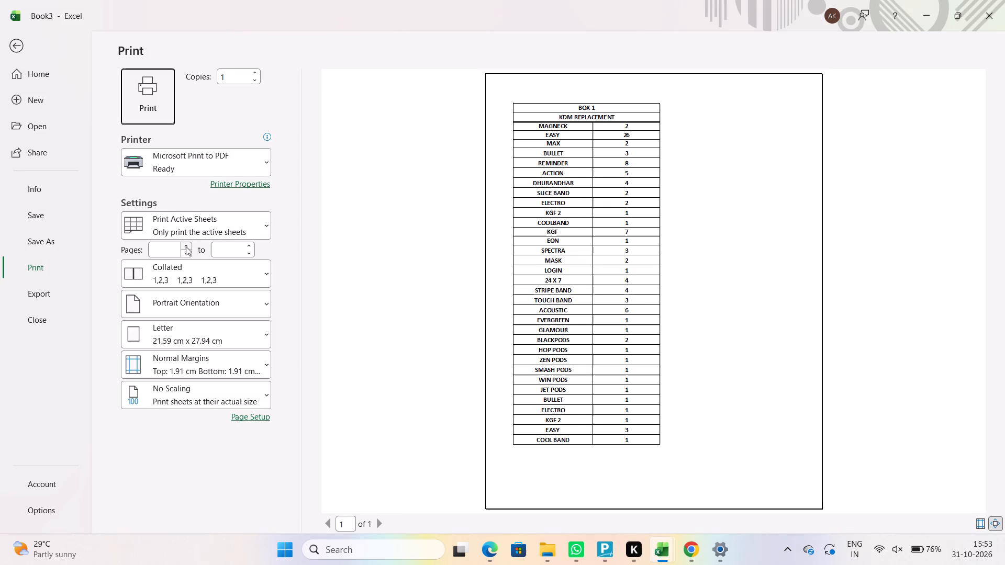
left_click(23, 45)
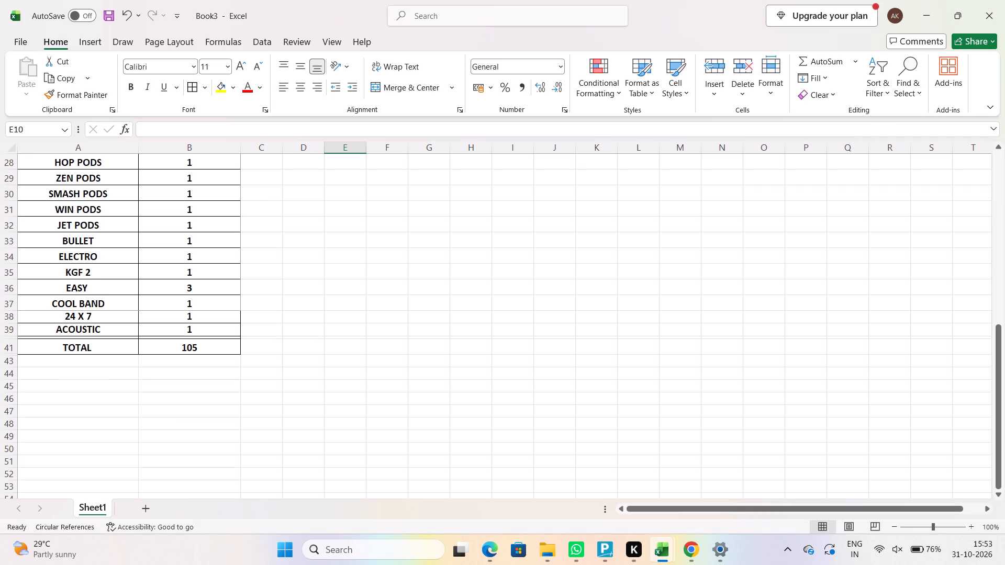
scroll(299, 266, "up", 10)
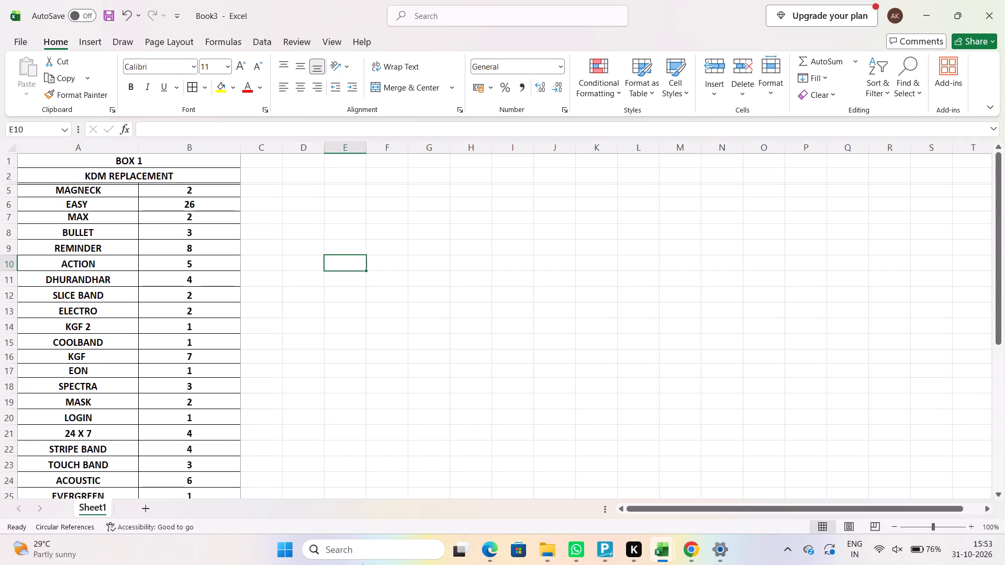
Add a second worksheet and widen its column A and column B, with column B at about 23.
left_click(143, 506)
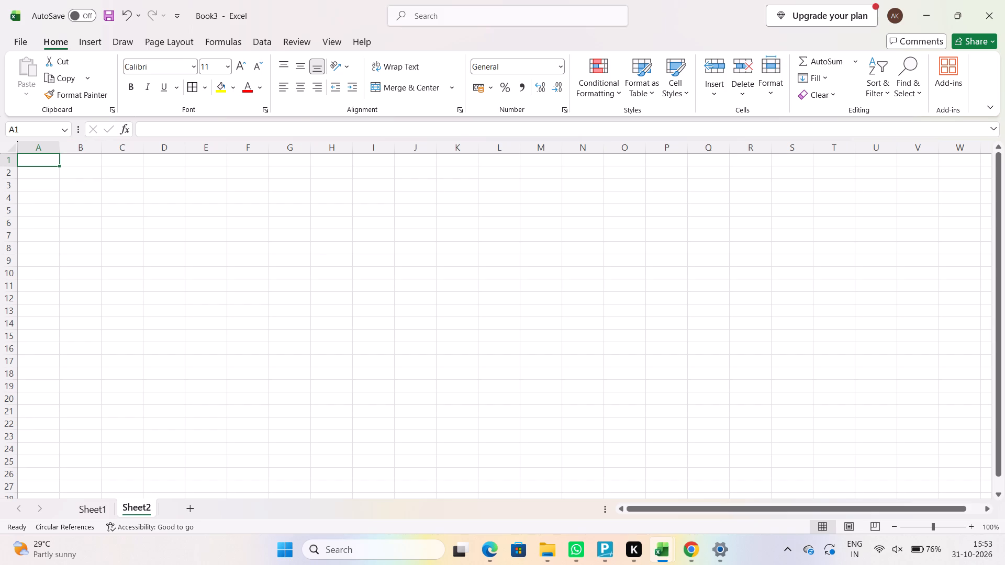
left_click_drag(61, 152, 127, 152)
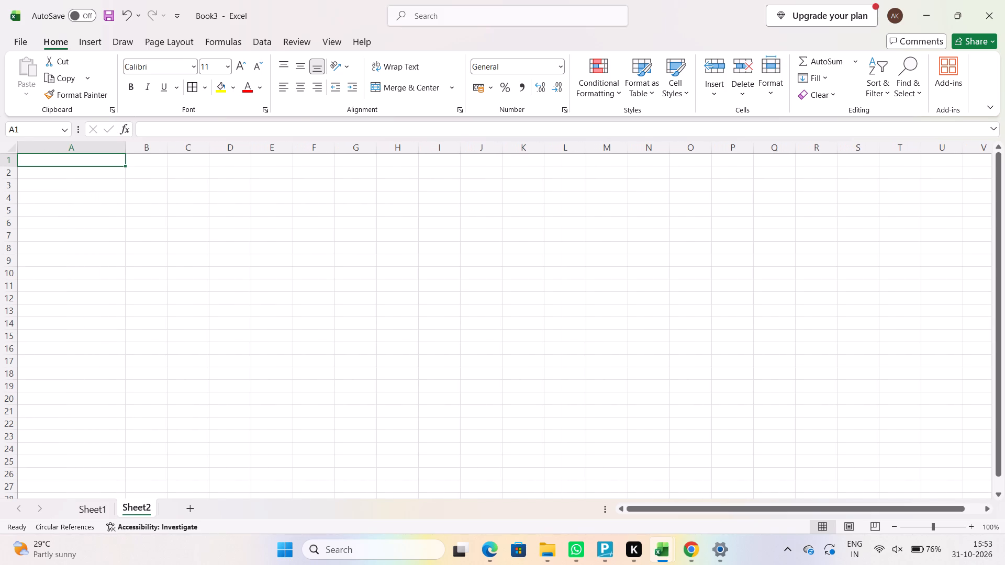
left_click_drag(167, 152, 239, 162)
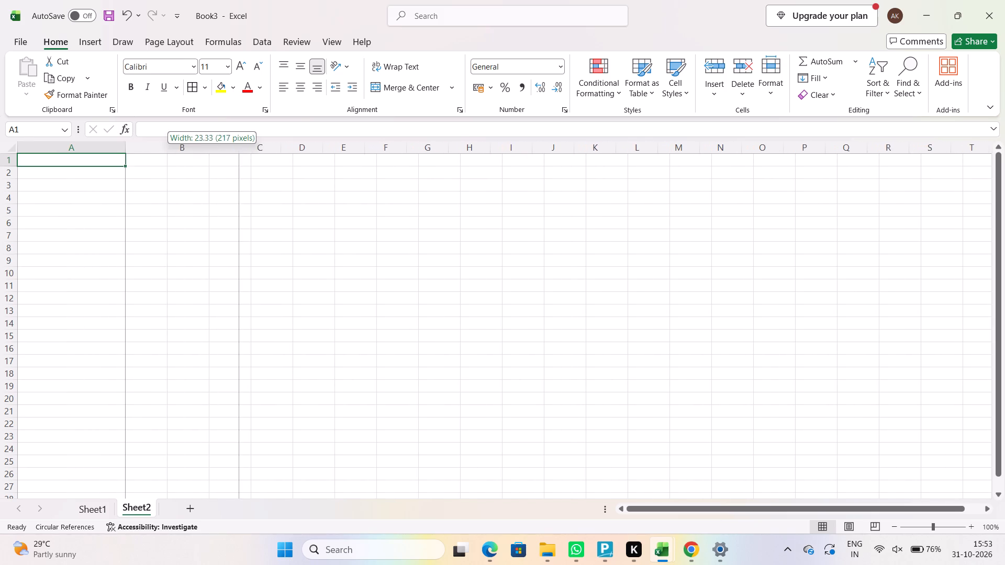
left_click_drag(239, 162, 241, 162)
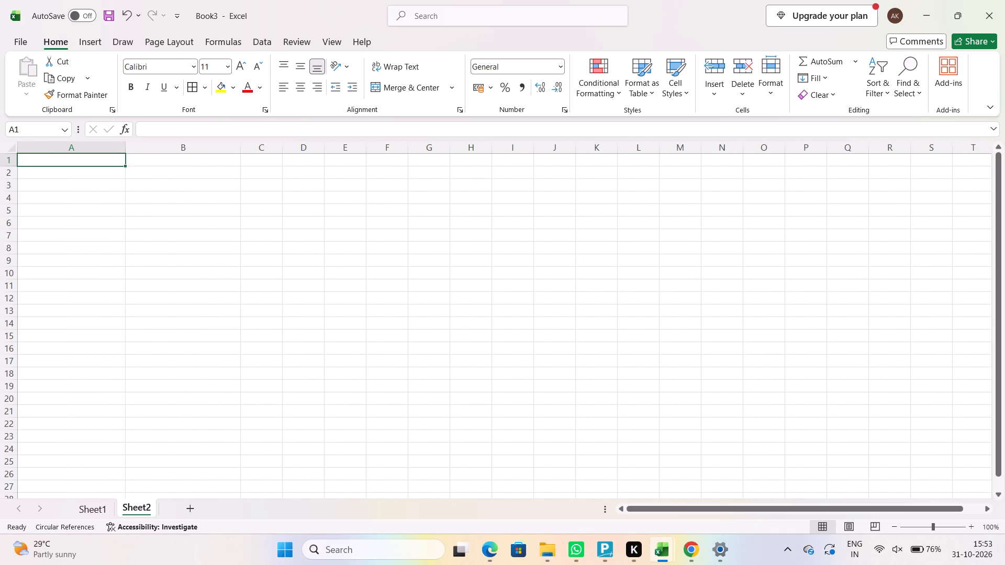
Merge and center cells A1:B1 on the new sheet and enter the heading BOX - 2.
left_click_drag(125, 166, 176, 166)
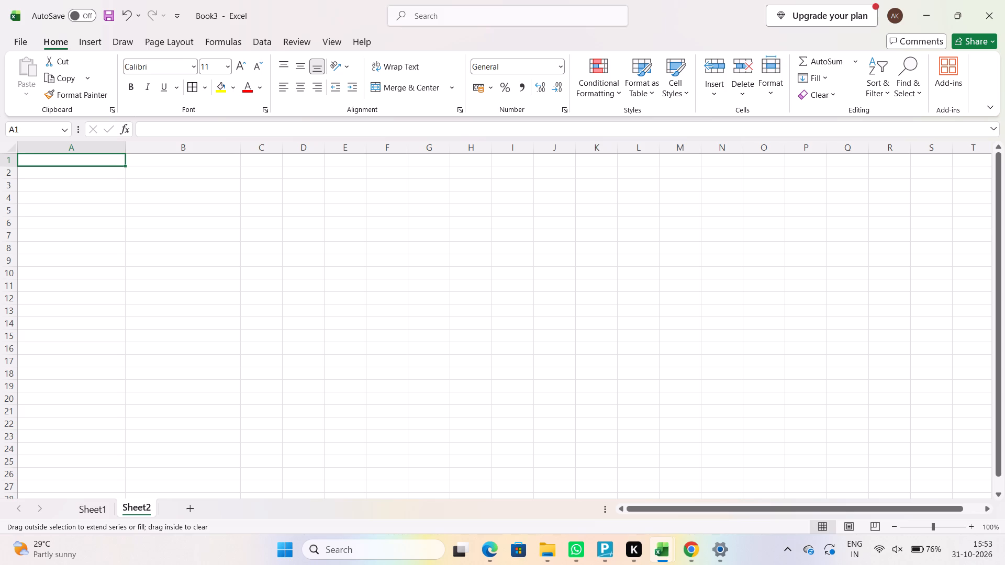
left_click_drag(176, 166, 184, 167)
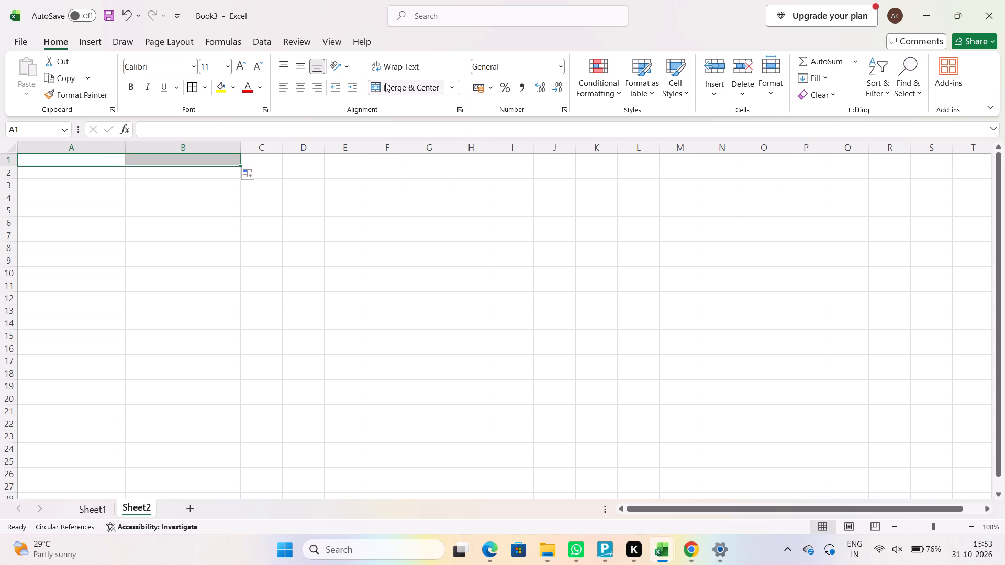
left_click(385, 83)
double_click(89, 162)
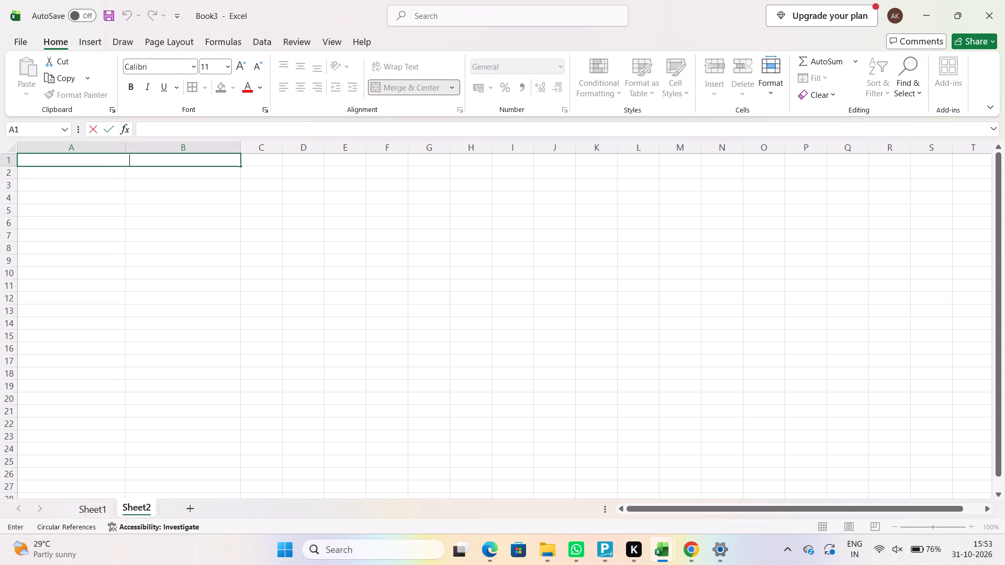
type("BOX")
key("space")
type("-")
key("space")
key("2")
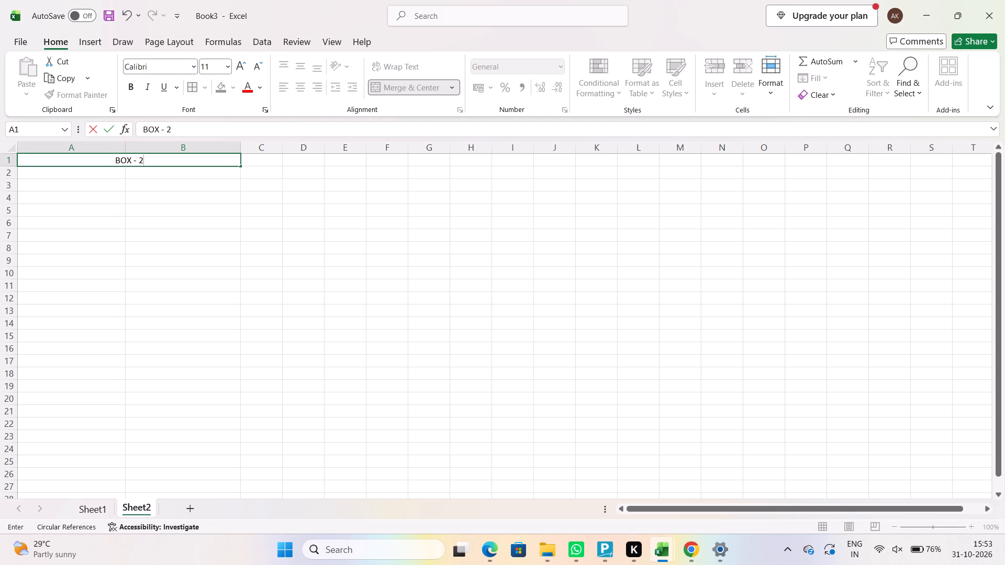
left_click(110, 175)
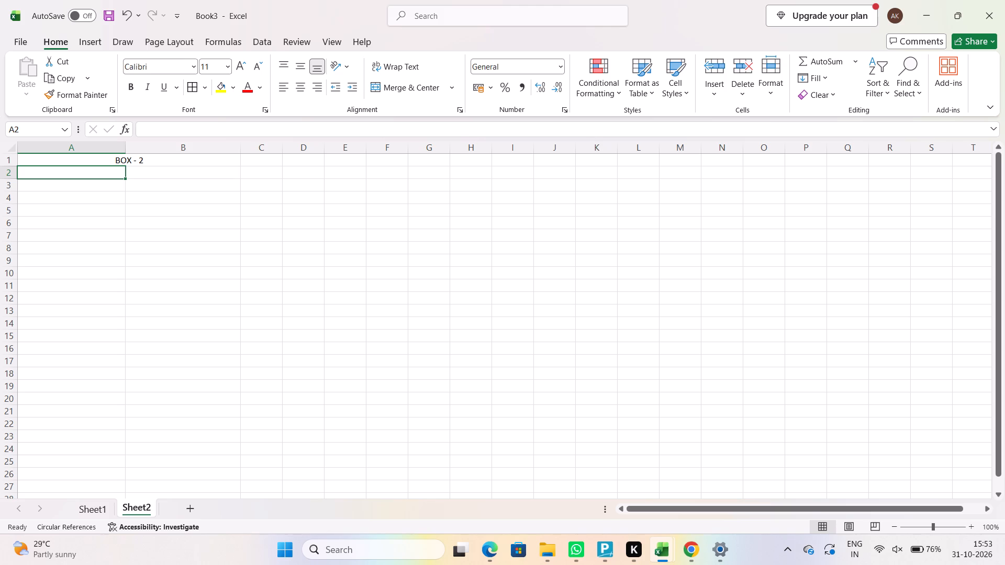
Merge and center cells A2:B2 and enter the subheading KDM REPLACEMENT.
left_click_drag(124, 178, 193, 178)
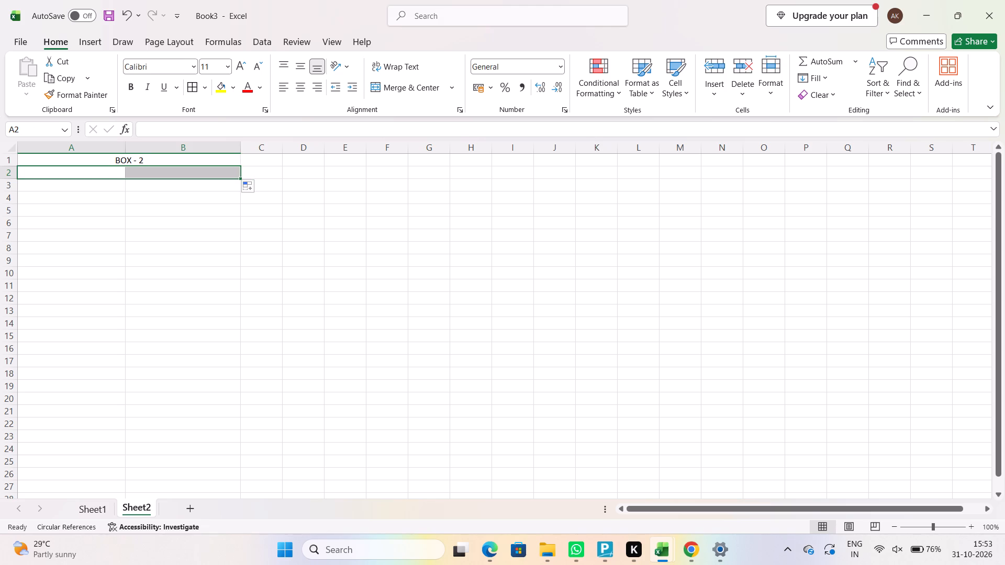
left_click(239, 180)
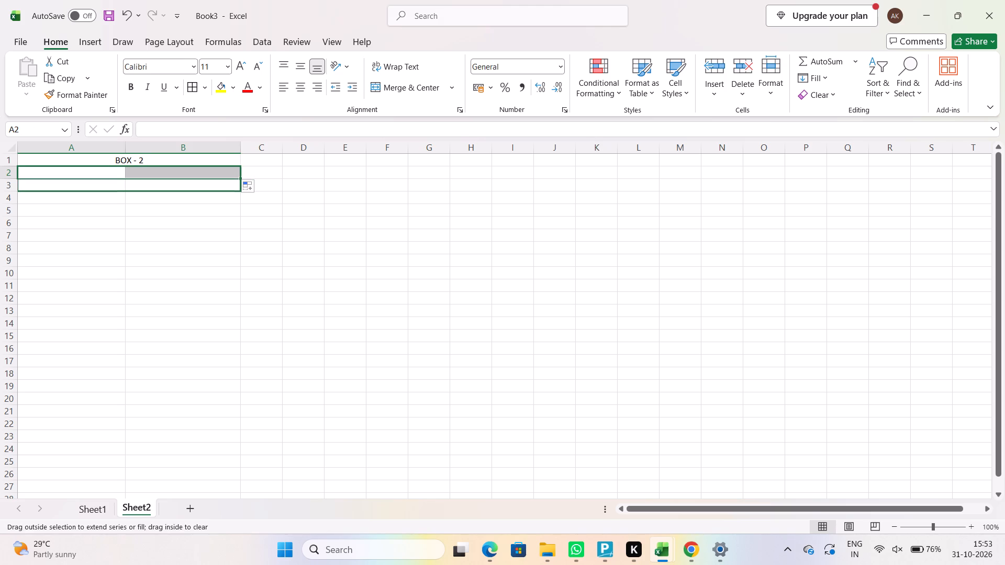
left_click(398, 80)
double_click(180, 172)
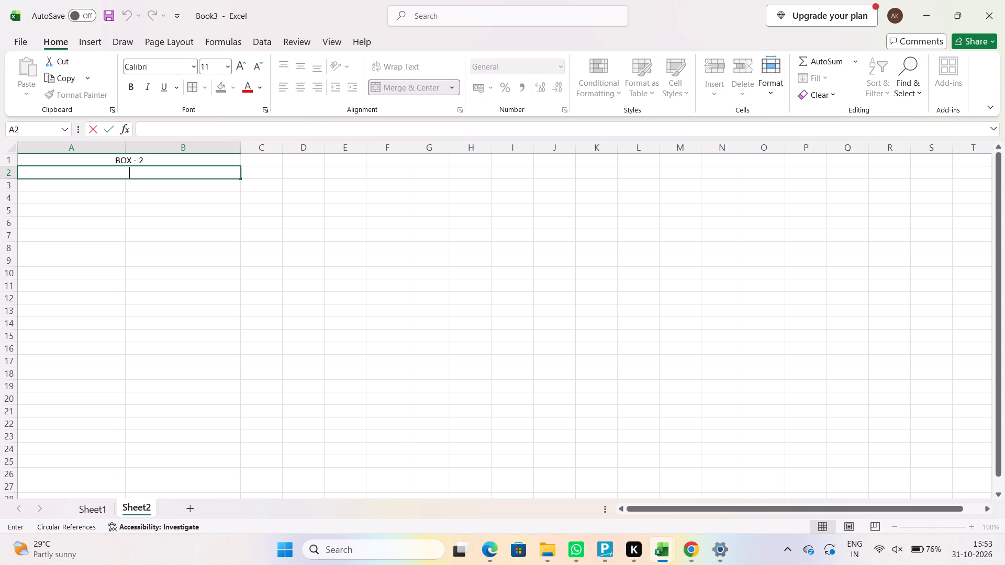
type("KDM")
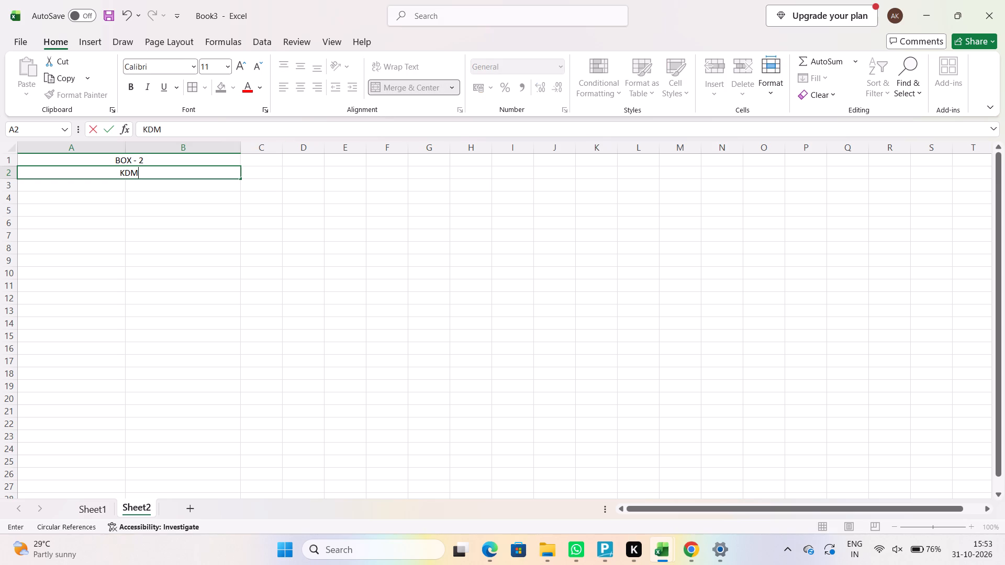
key("space")
type("REPLACE")
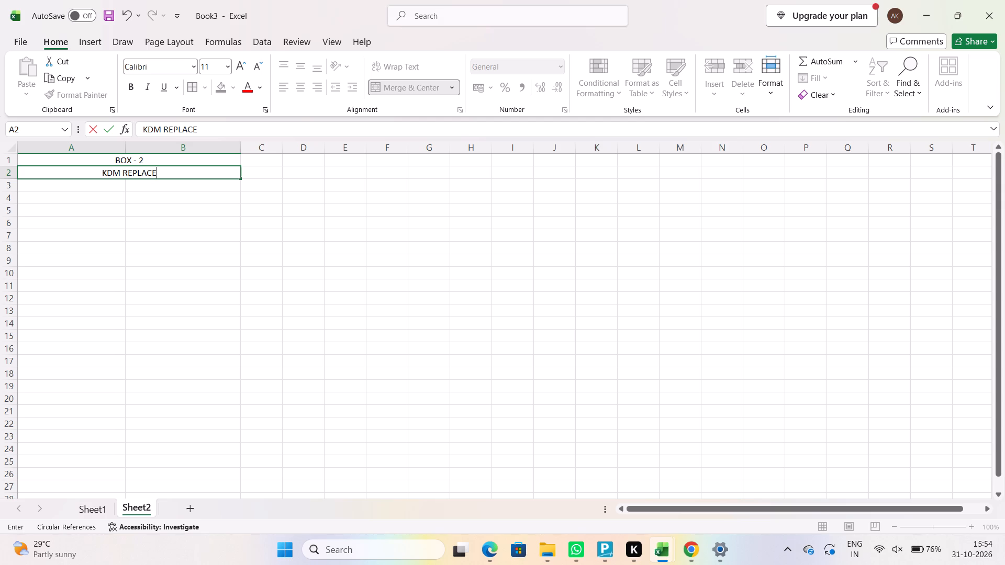
type("MENTY")
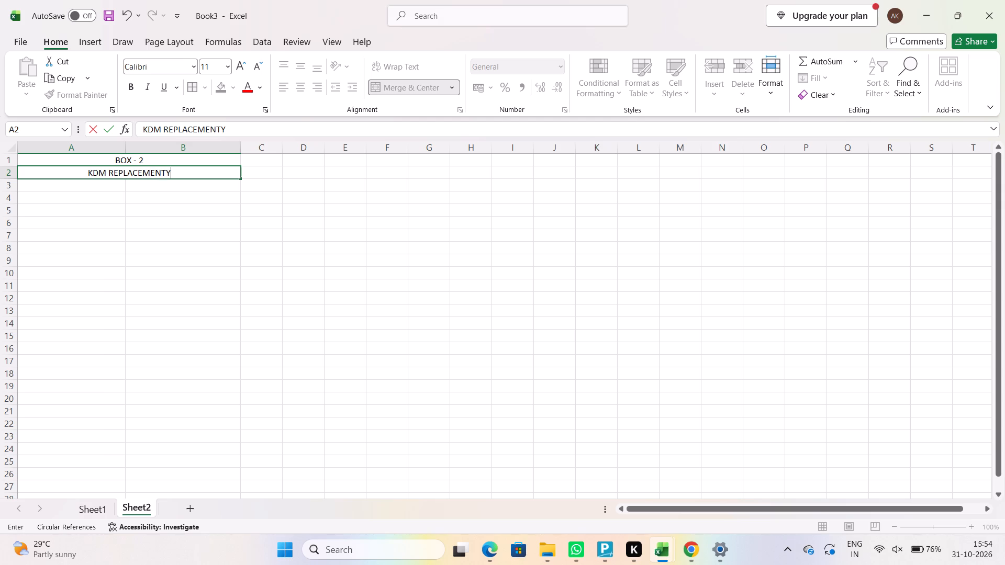
key("BackSpace")
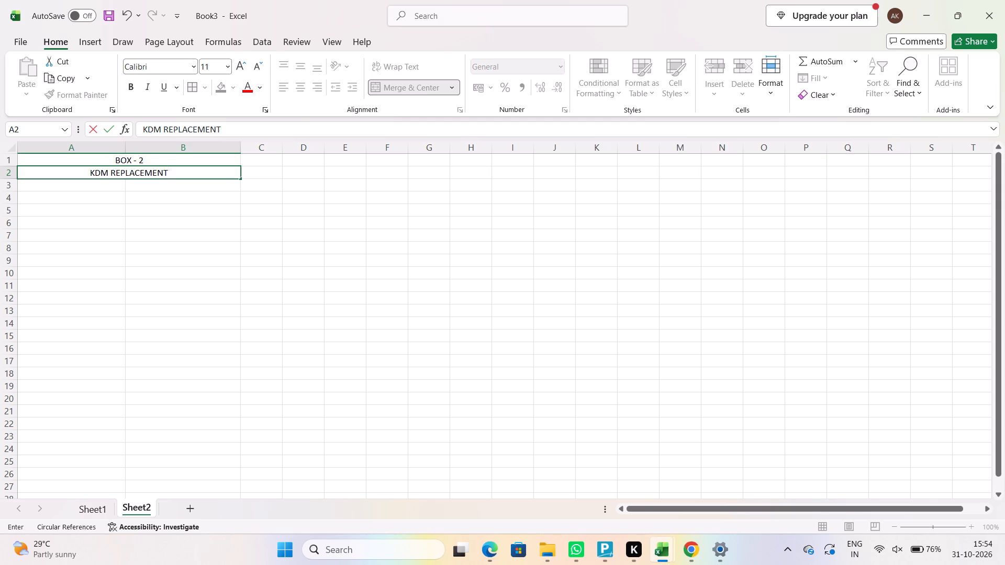
left_click(80, 187)
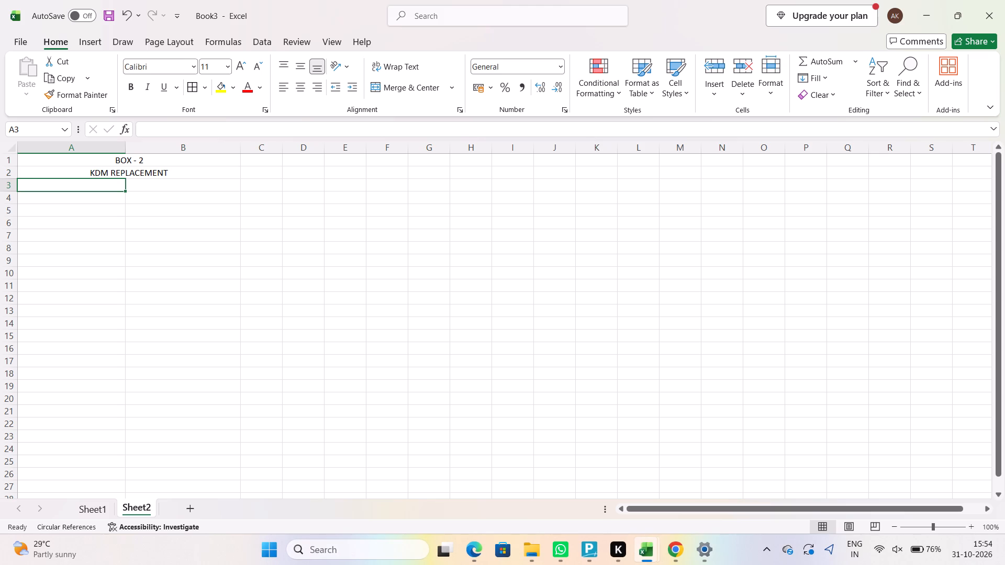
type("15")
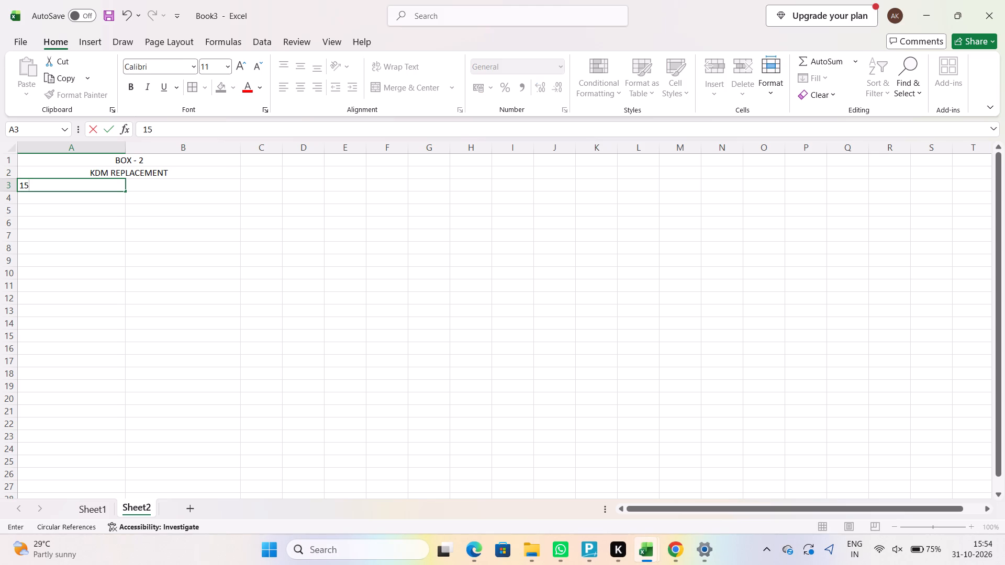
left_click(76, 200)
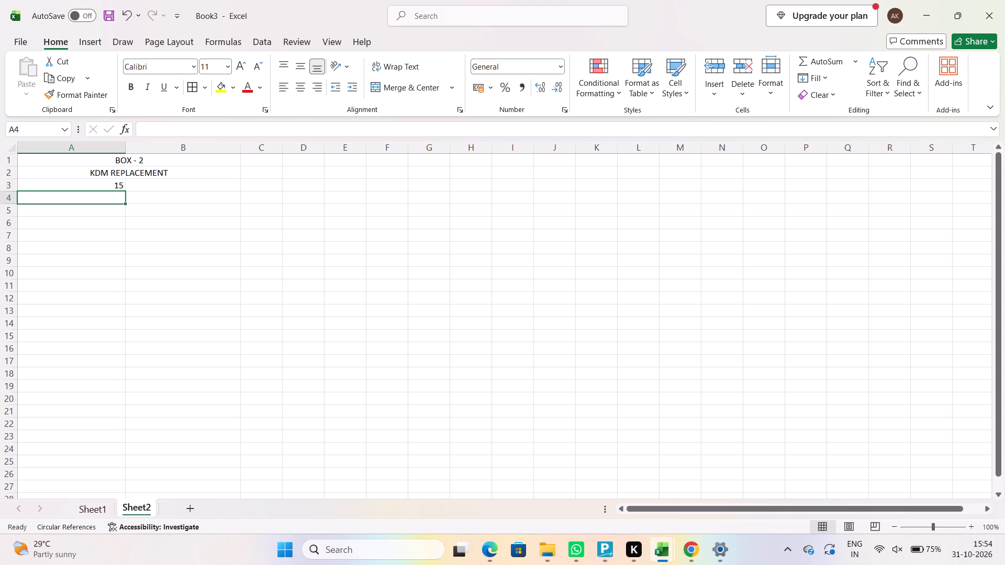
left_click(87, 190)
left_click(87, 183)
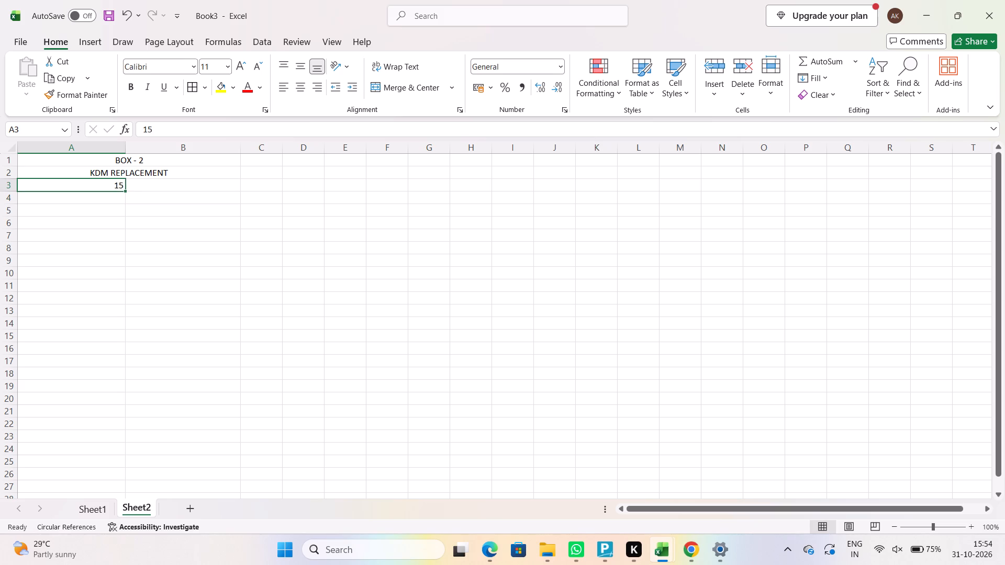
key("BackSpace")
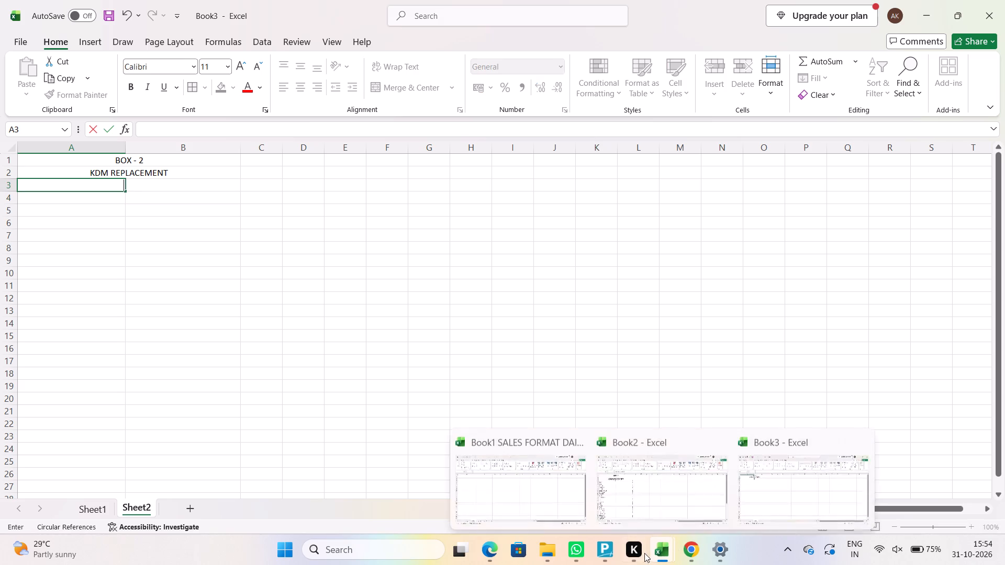
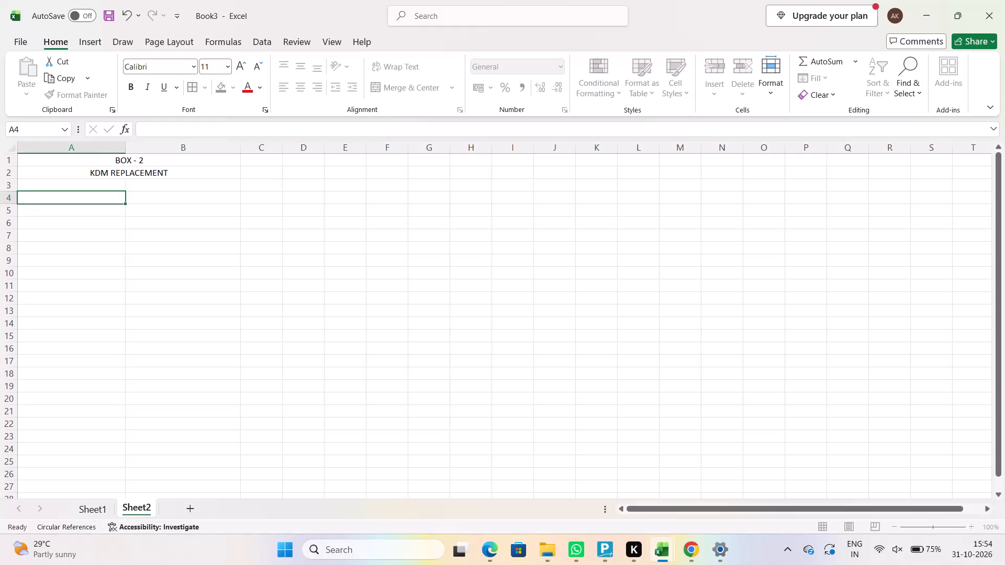
Enter 15 X ( 12000 MAH ) in cell A4 as the first item of the BOX - 2 list.
type("15")
key("space")
type("X")
key("space")
type("(")
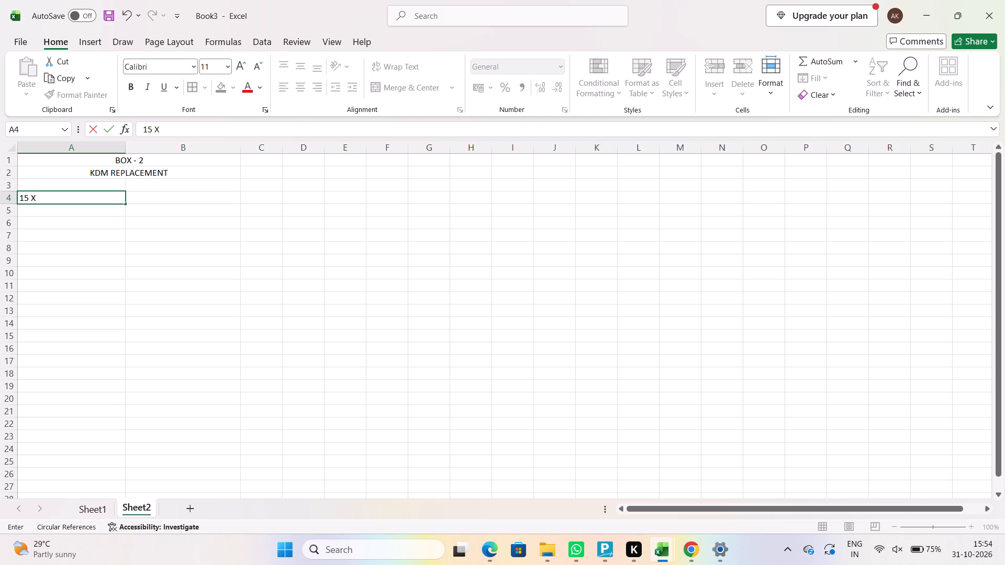
key("space")
type("12")
type("00")
type("0")
key("space")
type("MAH")
key("space")
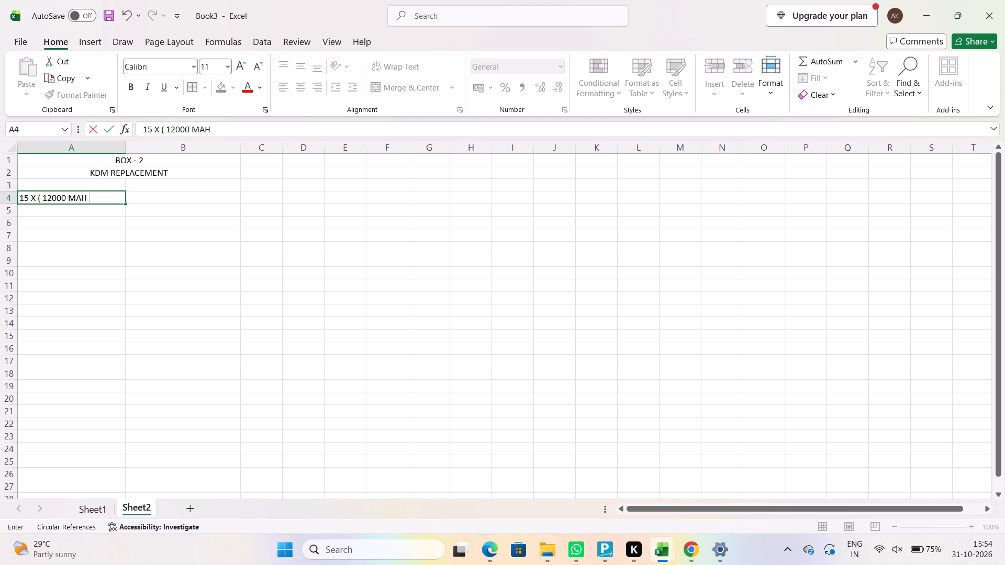
key("shift+parenright")
key("Down")
key("Up")
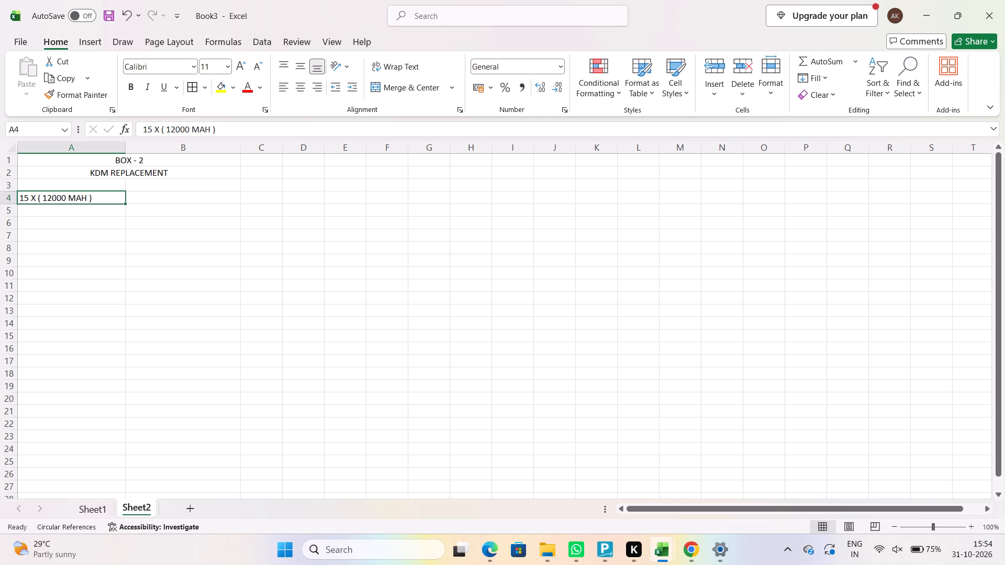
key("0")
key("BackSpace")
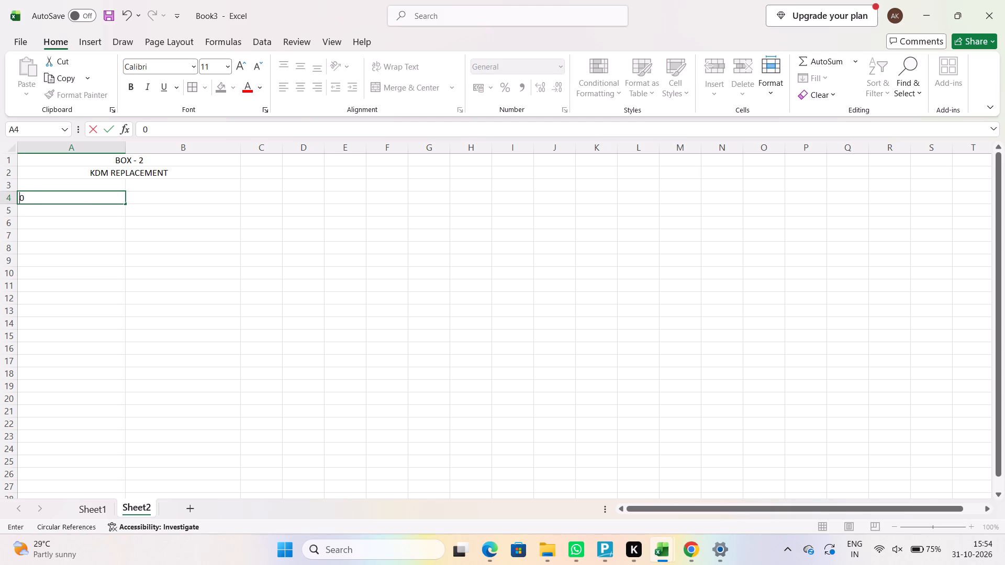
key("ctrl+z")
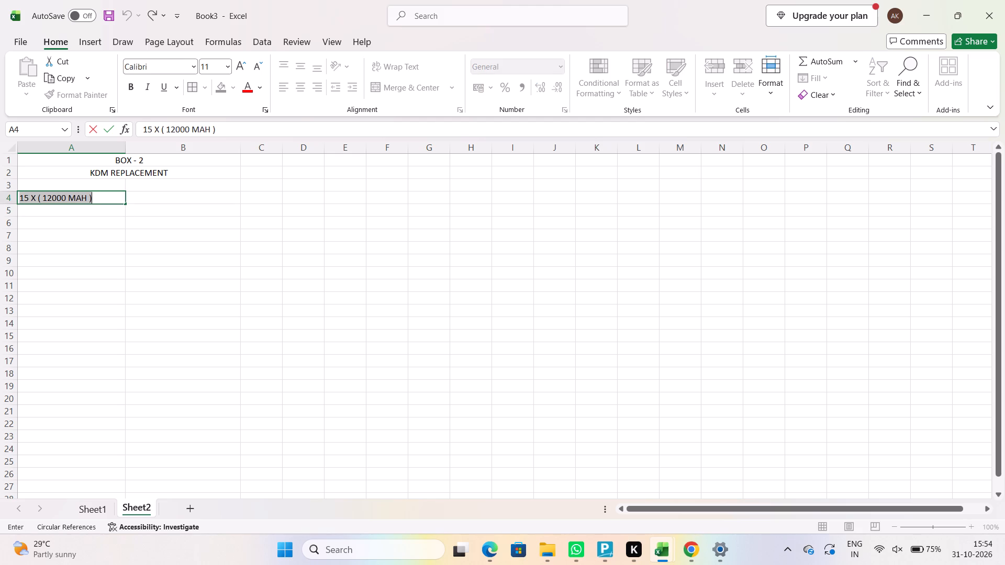
Enter the quantity 1 in cell B4 beside the 15 X ( 12000 MAH ) item.
left_click(186, 193)
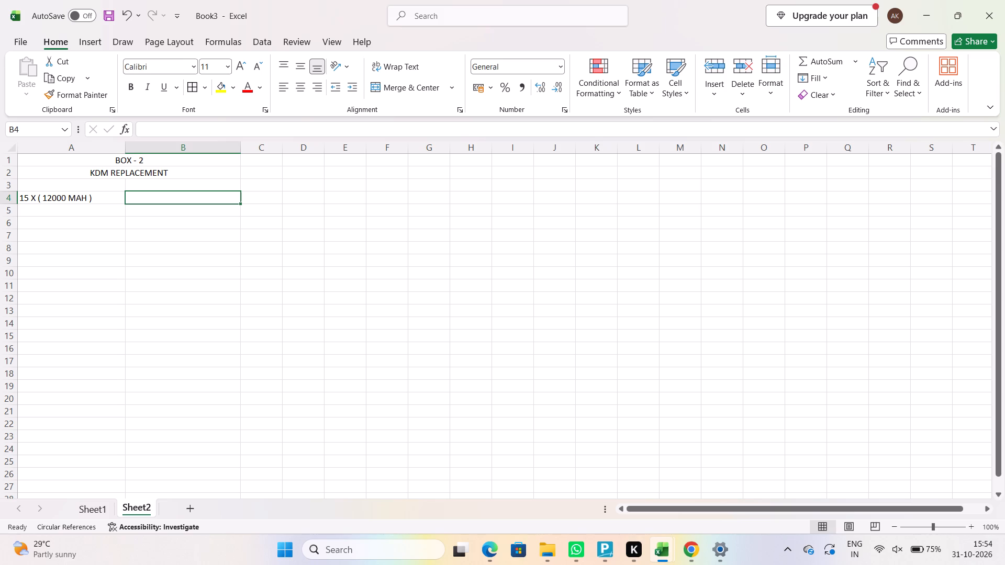
key("Left")
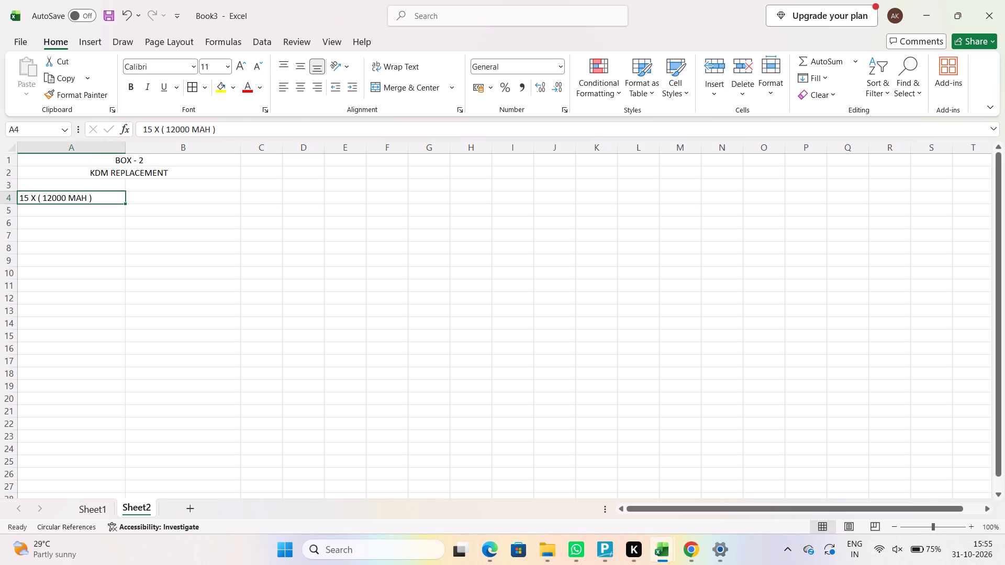
key("Right")
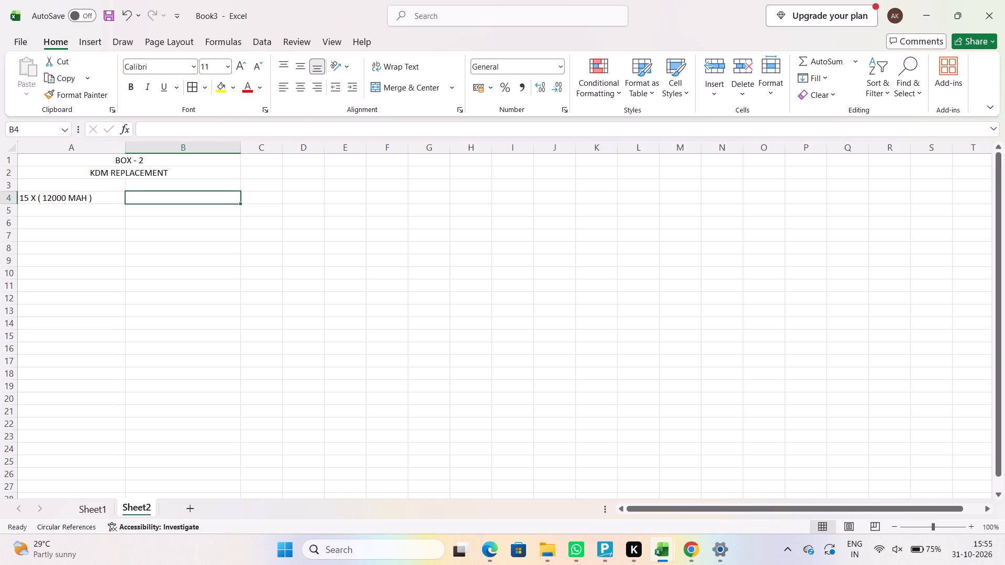
key("1")
key("Left")
key("Down")
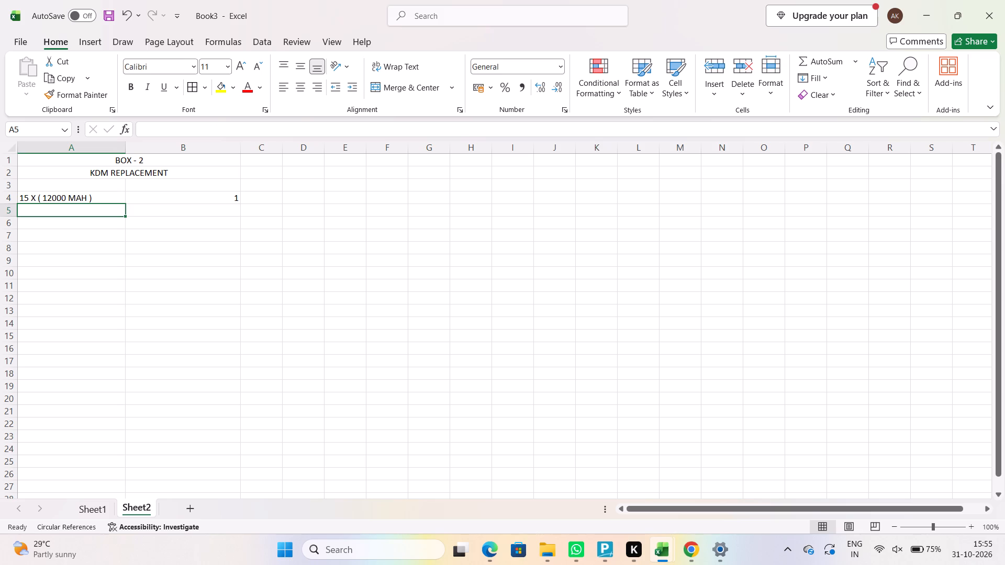
Add the item 12 X ( 24000 MAH ) in cell A5 with quantity 1 in cell B5.
type("12")
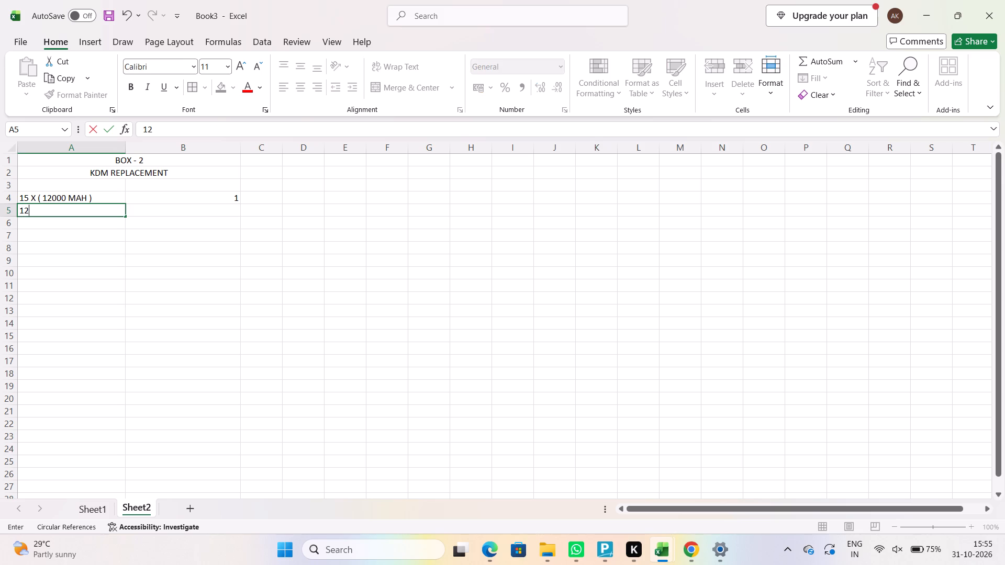
key("space")
type("X")
key("space")
key("shift+parenleft")
key("space")
type("24")
type("000")
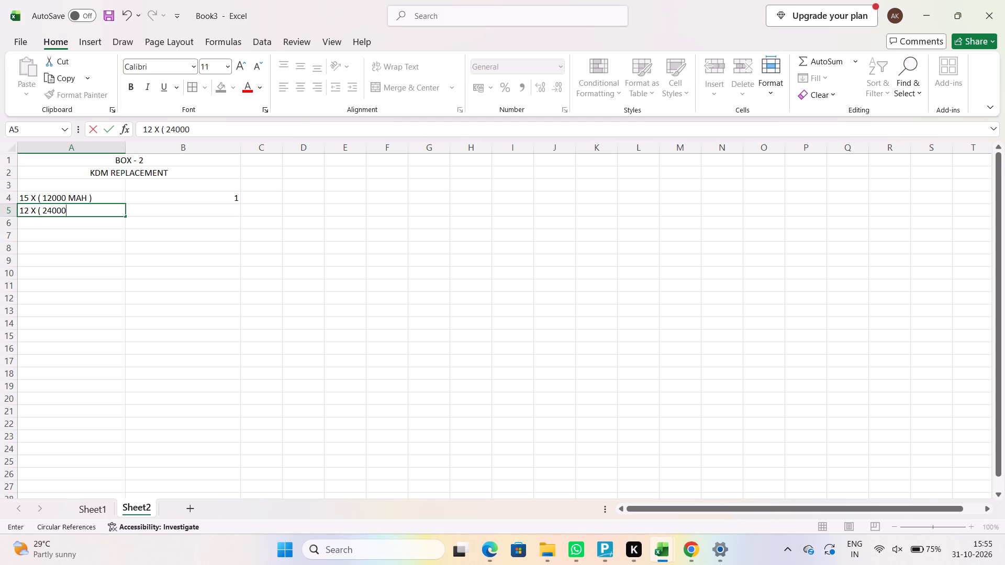
key("space")
type("MAH")
key("space")
type(")")
key("space")
key("Right")
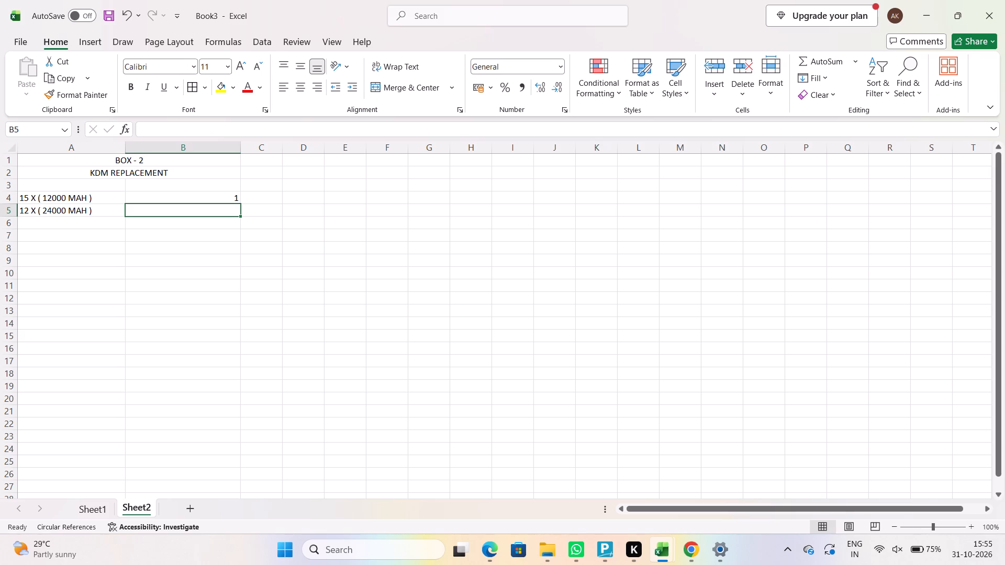
key("1")
key("Left")
key("Down")
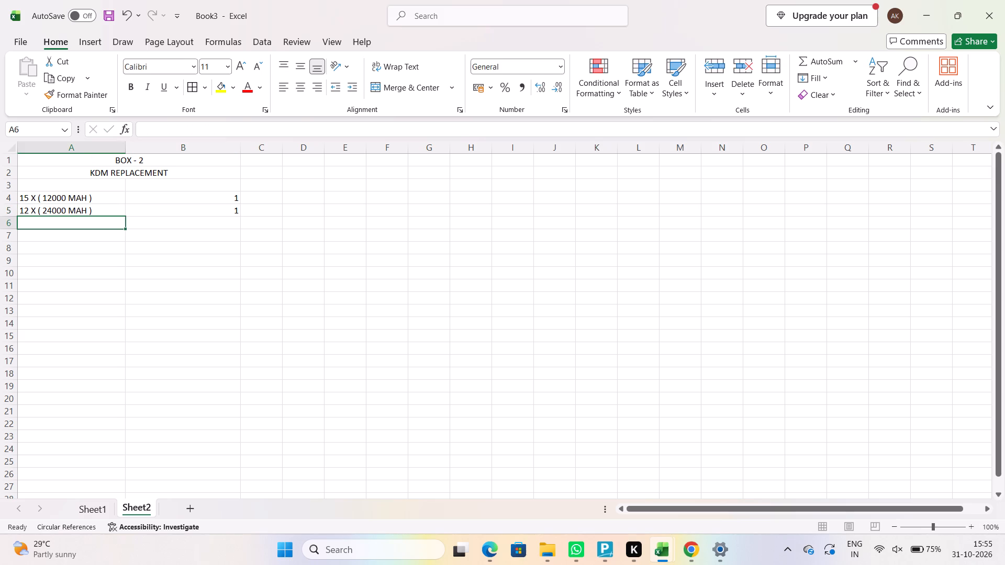
Add the item TOP PODS in cell A6 with quantity 1 in cell B6.
type("TOP PODS")
key("Right")
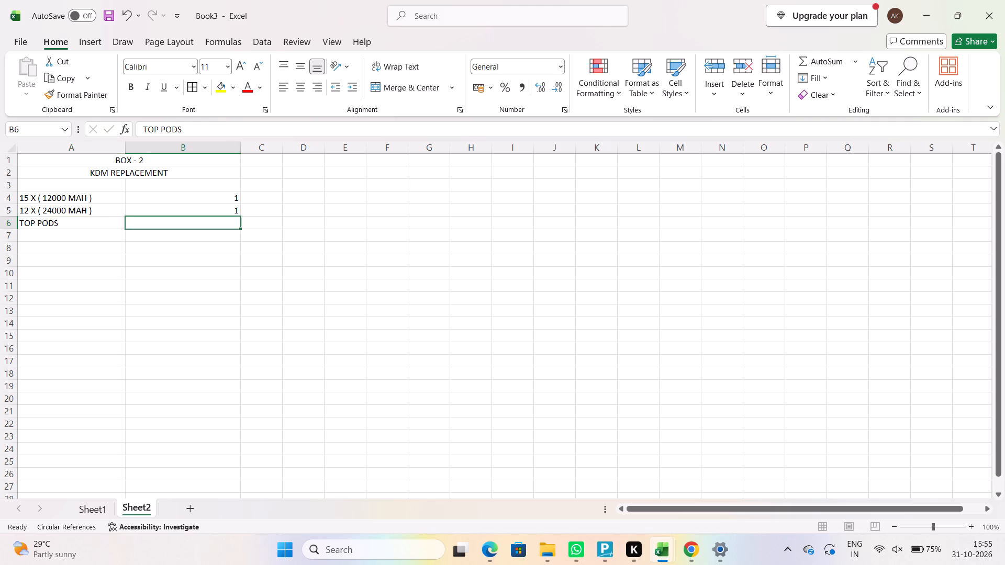
key("1")
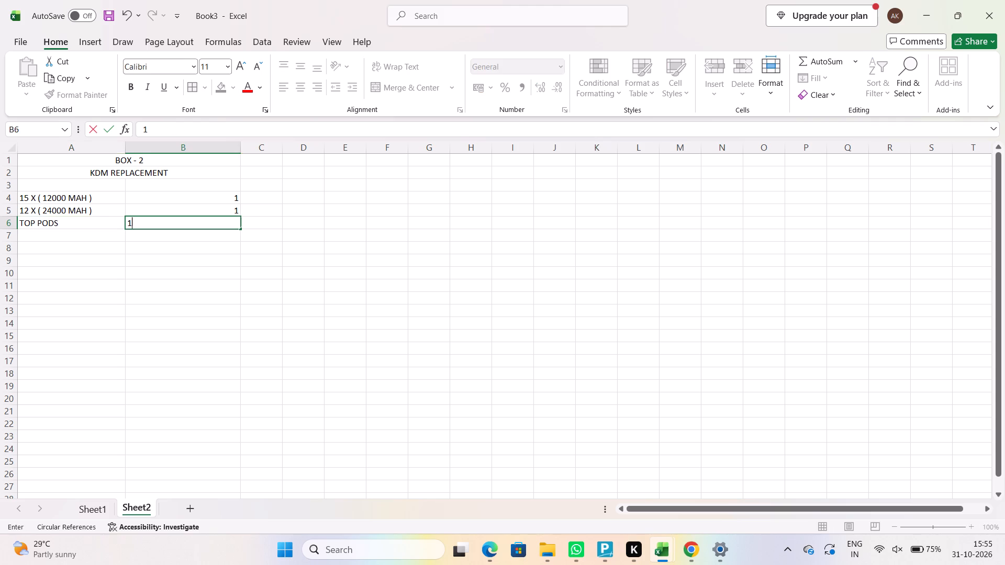
key("Left")
key("Down")
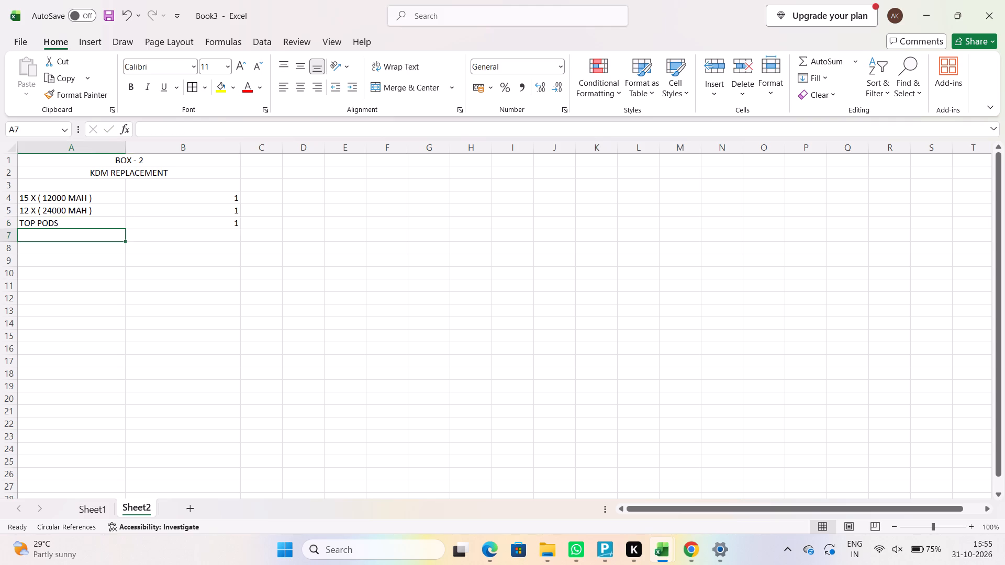
Add the item STYLE PODS in cell A7 with quantity 1 in cell B7.
type("ST")
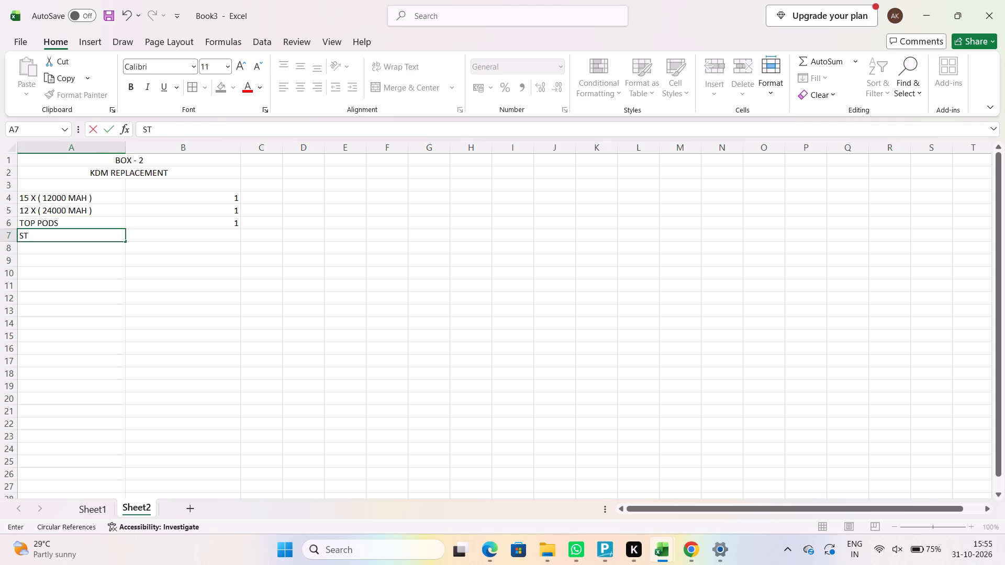
type("YLE")
key("space")
type("PODS")
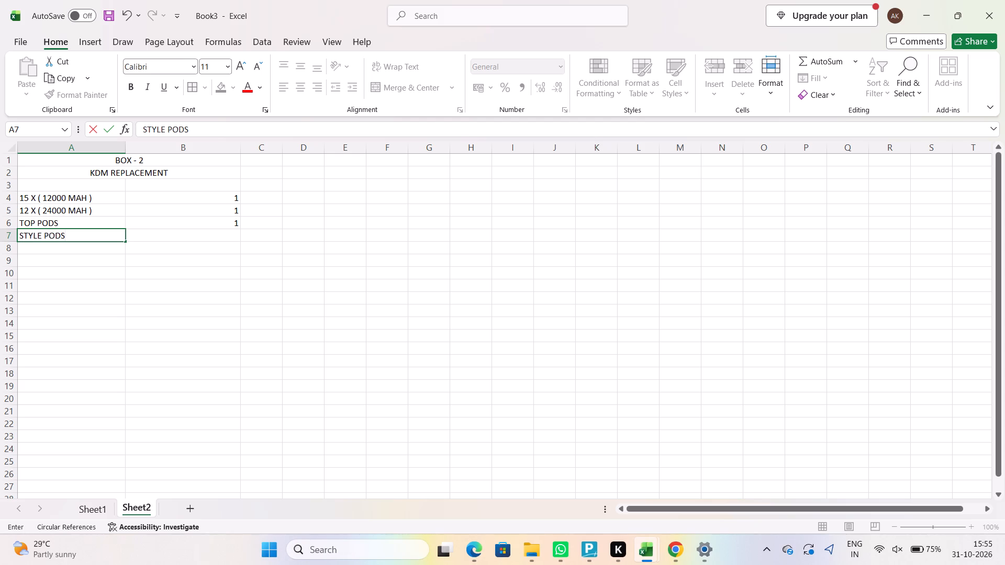
key("Right")
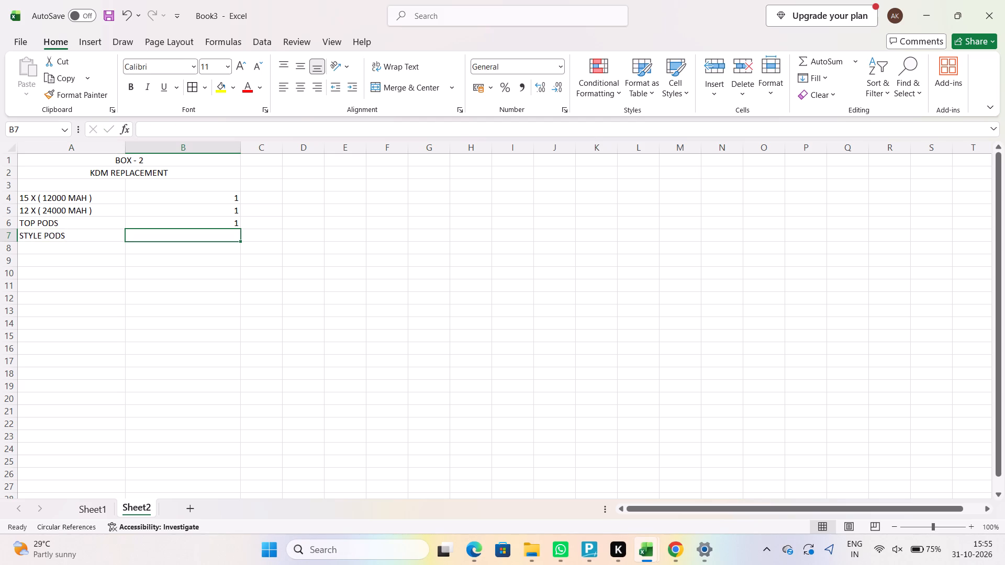
key("1")
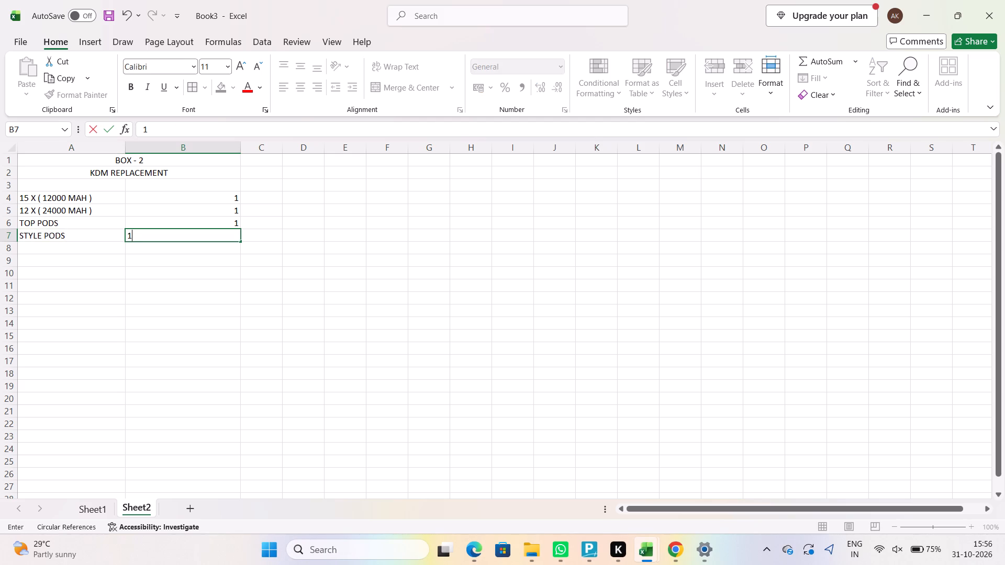
key("Left")
key("Down")
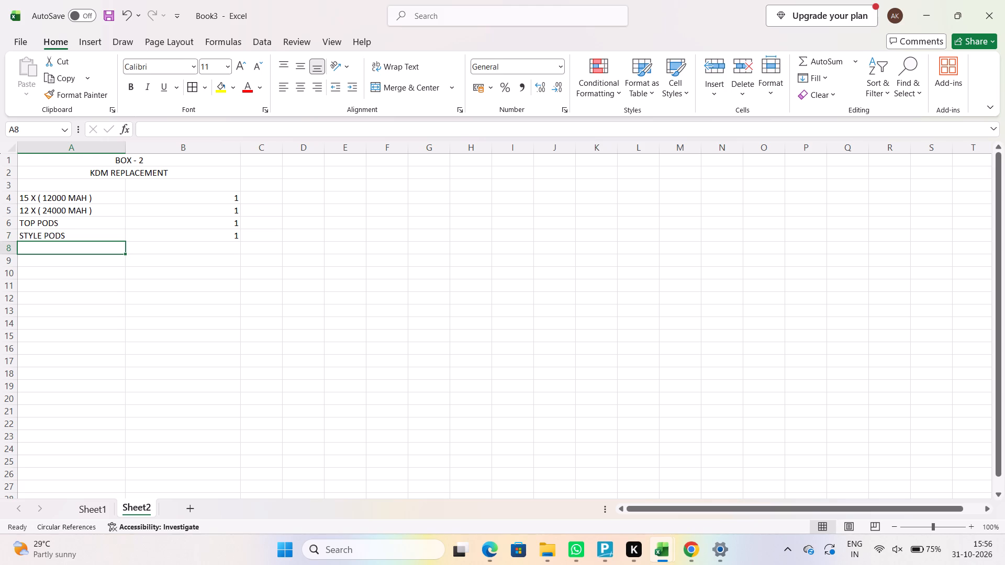
Add the item JET PODS in cell A8 with quantity 1 in cell B8.
type("JET")
key("space")
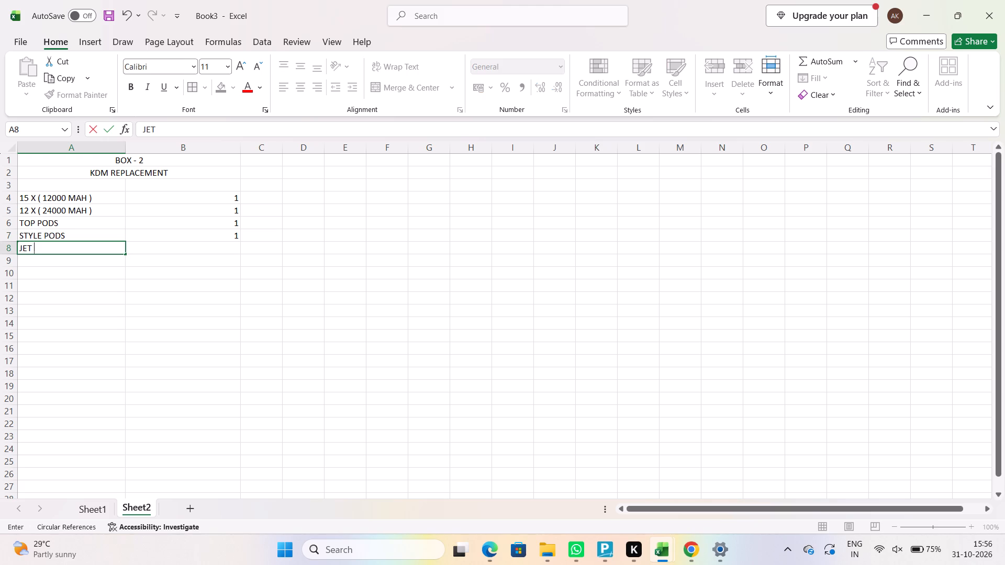
type("PODS")
key("Right")
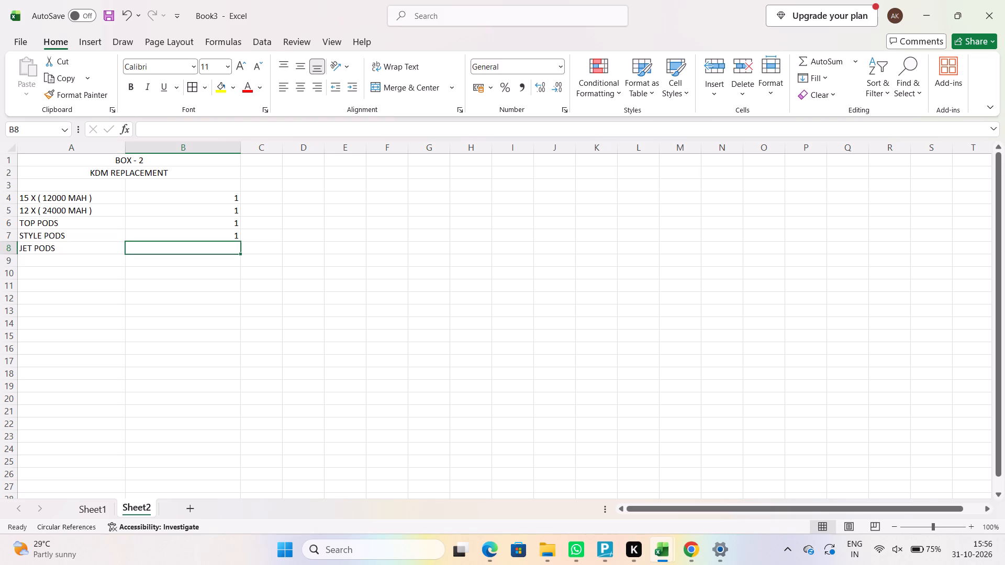
key("1")
key("Left")
key("Down")
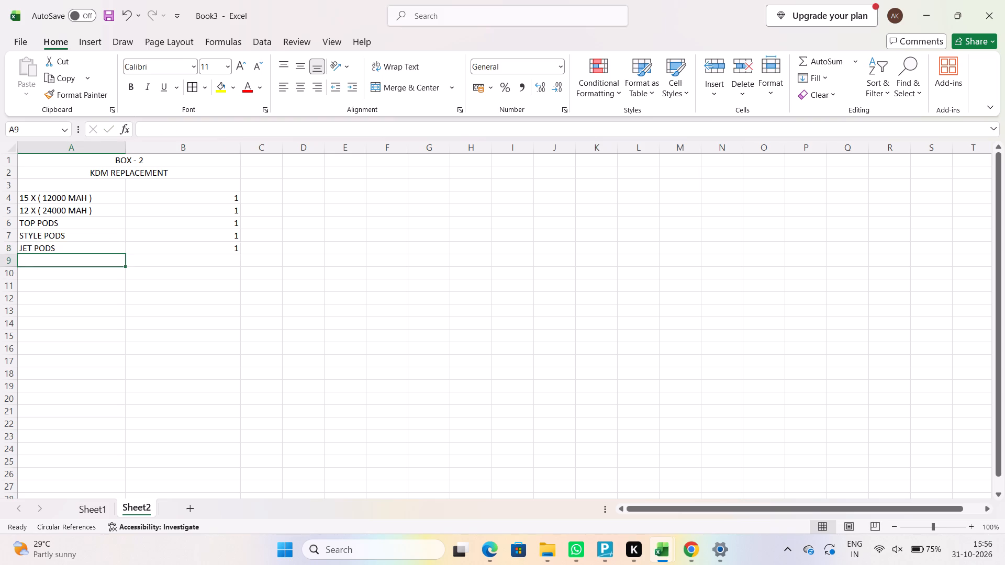
Add the item LEO PODS in cell A9 with quantity 1 in cell B9.
type("LEO PODS")
key("Right")
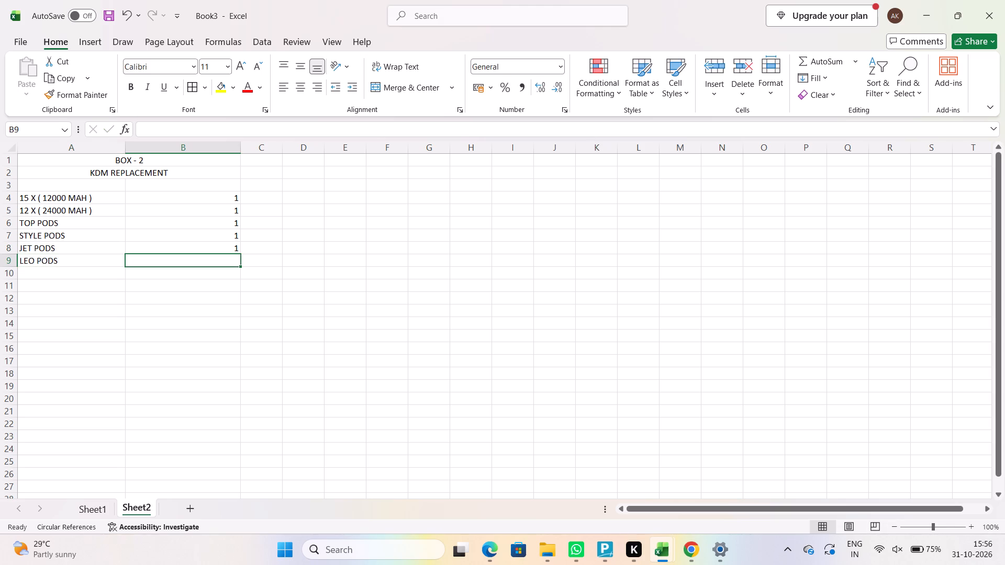
key("1")
key("Left")
key("Down")
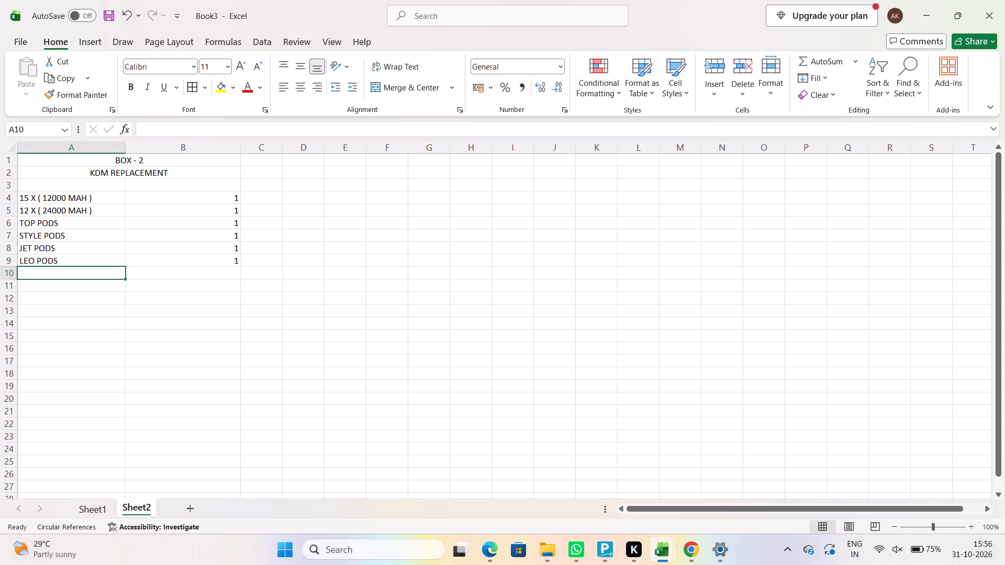
Add the item CARBON PODS in cell A10 with quantity 2 in cell B10.
type("CARBON PODS")
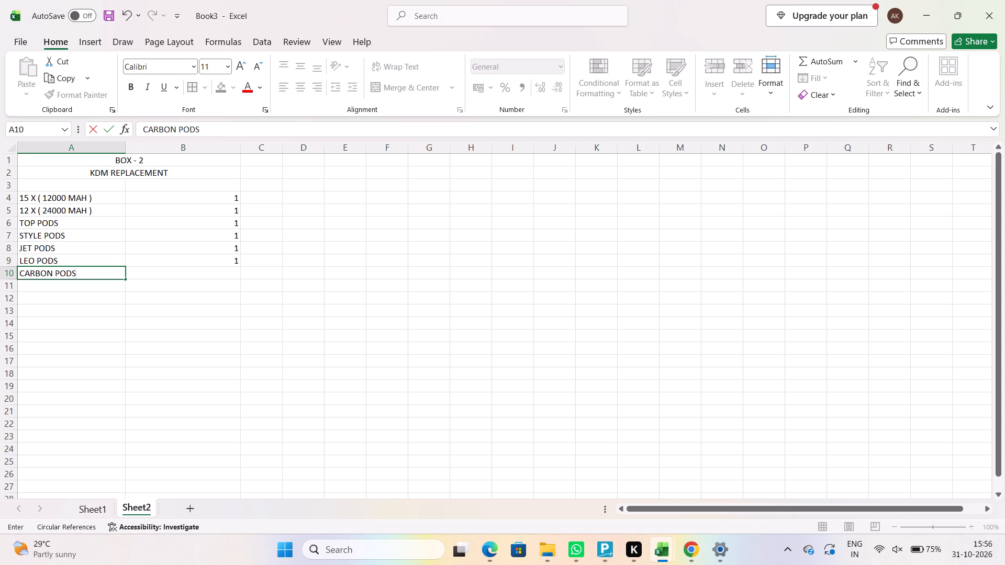
key("Right")
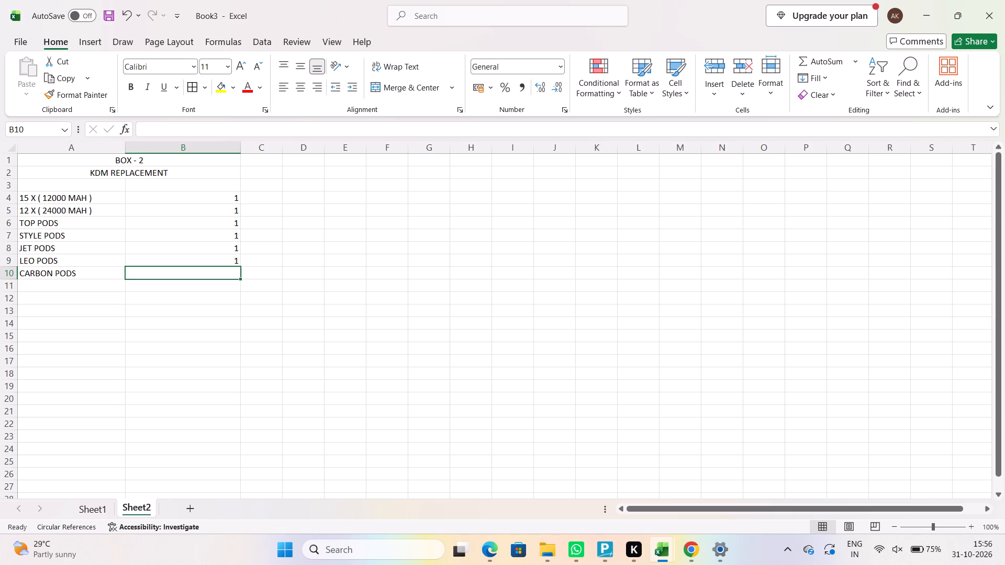
key("2")
key("Left")
key("Down")
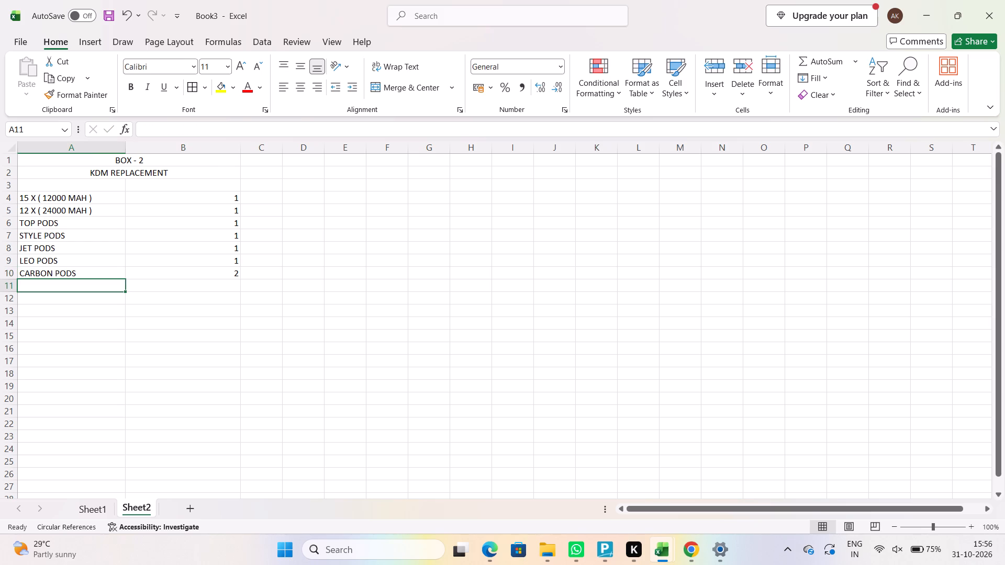
Add the item MASTER PIECE in cell A11 with quantity 1 in cell B11.
type("MASTER")
key("space")
type("PI")
type("ECE")
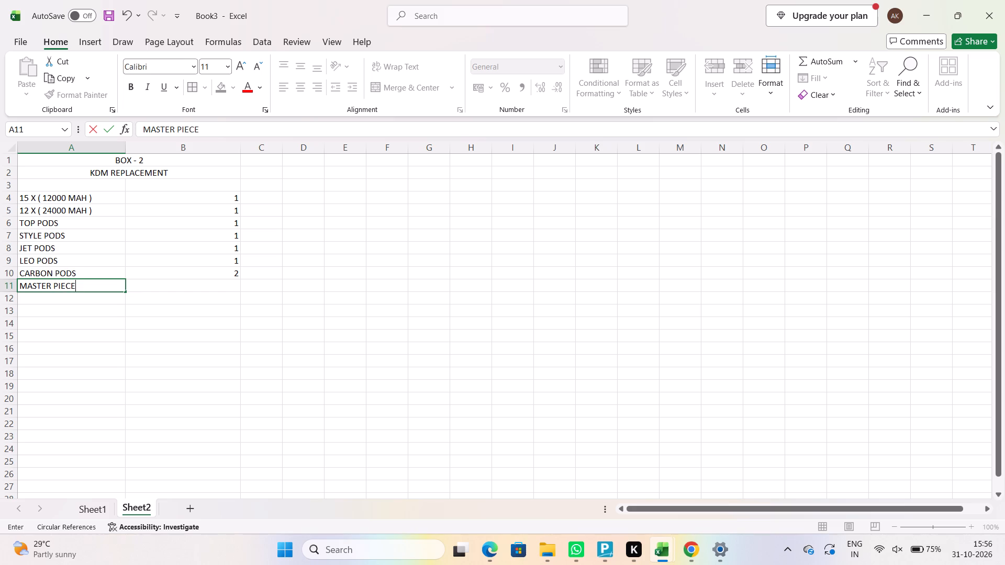
key("Right")
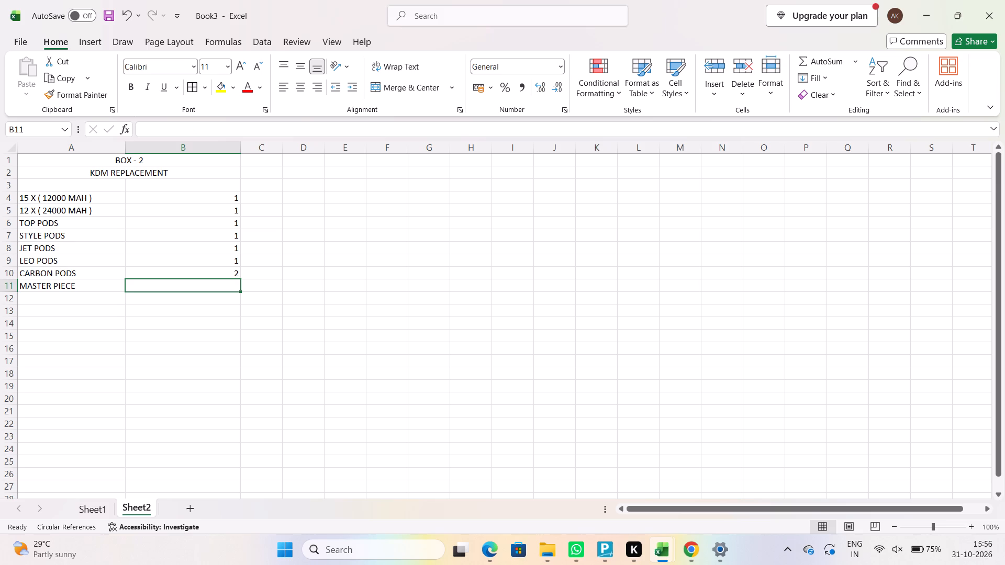
key("1")
key("Left")
key("Down")
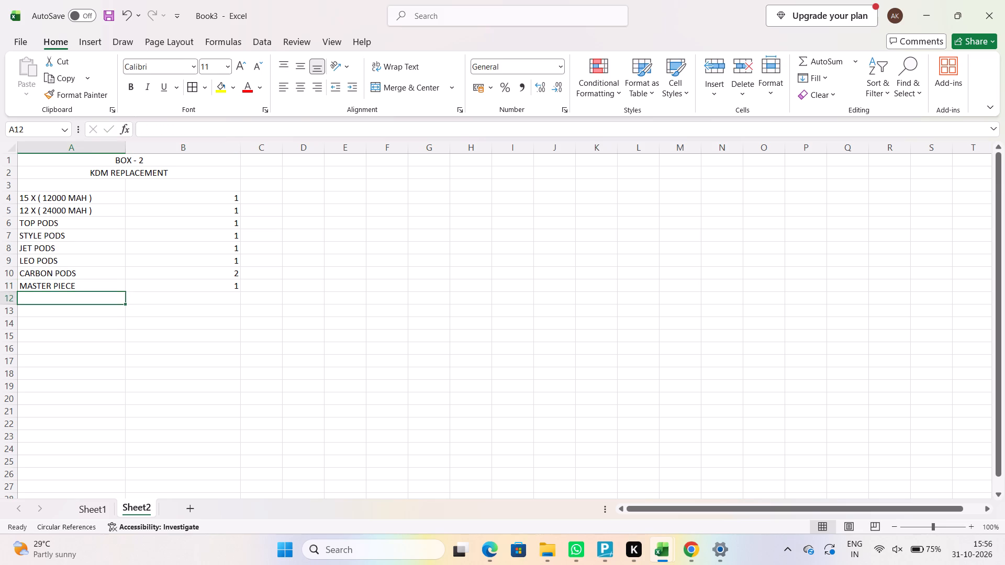
Add the item HOPPODS in cell A12 with quantity 14 in cell B12.
type("HOP")
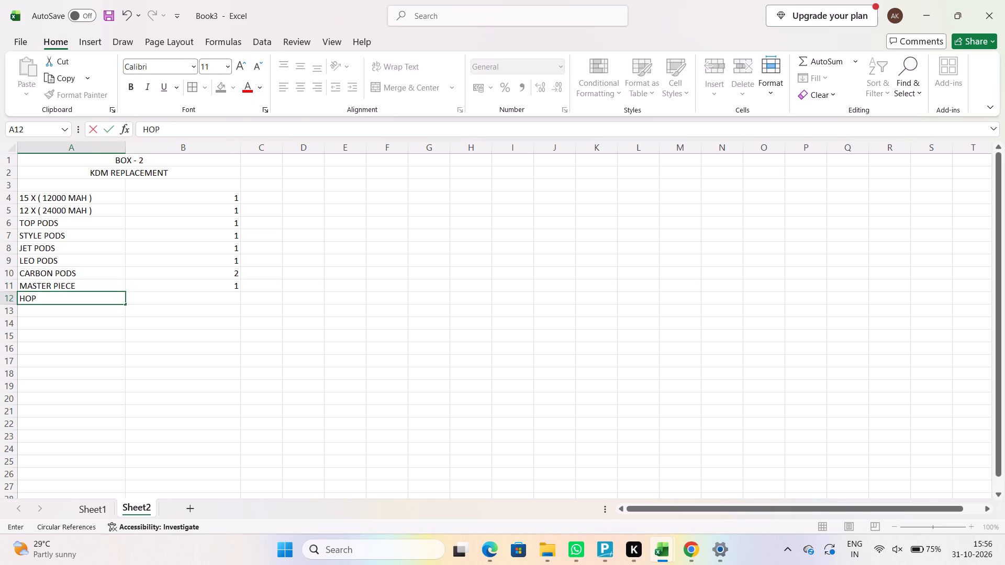
type("PODS")
key("Right")
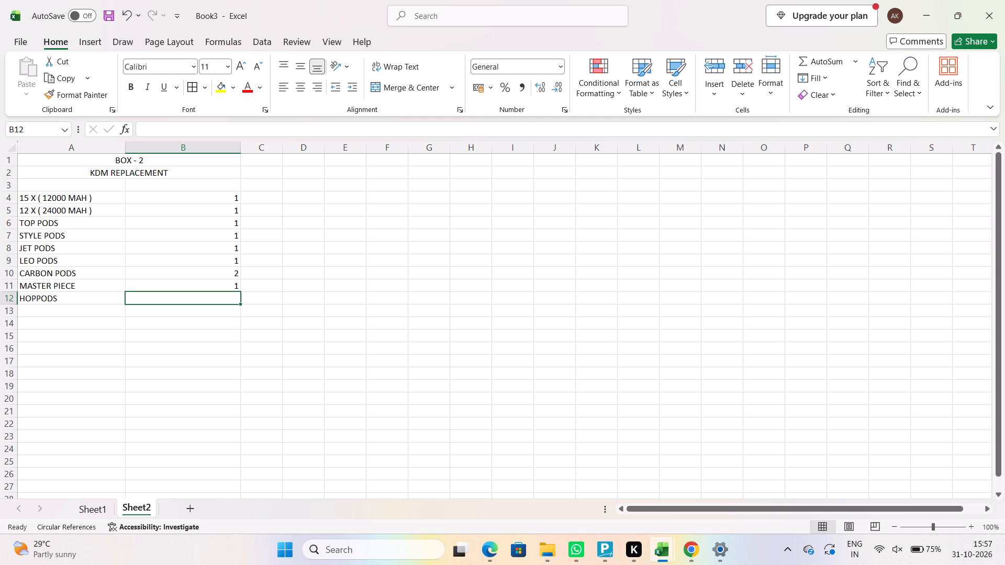
type("14")
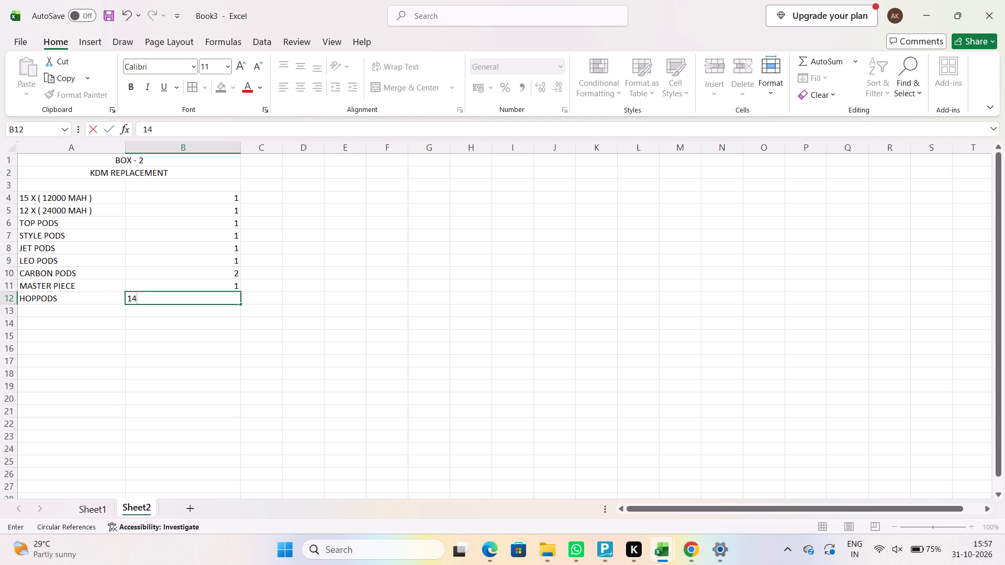
key("Left")
key("Down")
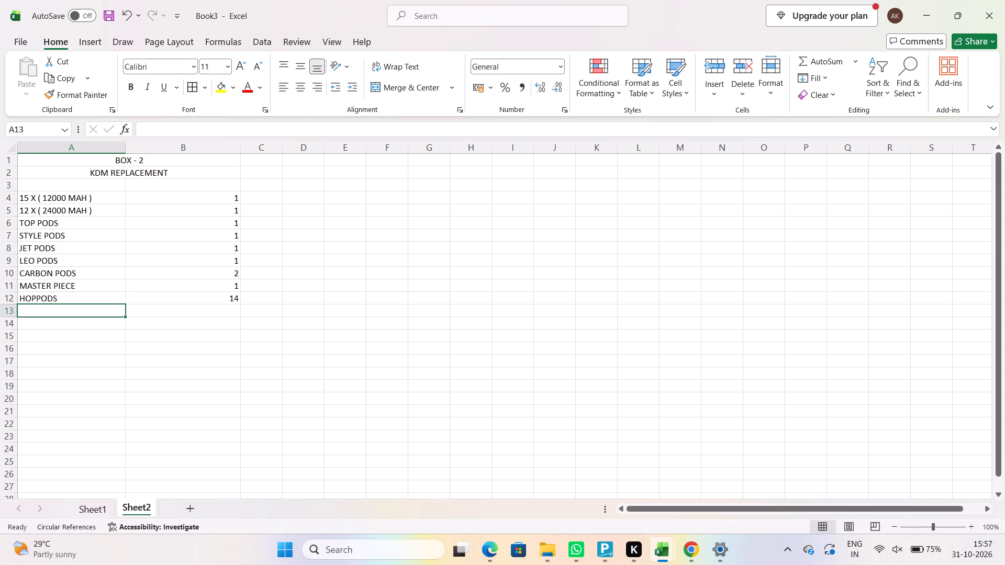
Add the item JACK PODS in cell A13 with quantity 30 in cell B13.
type("JACK PODS")
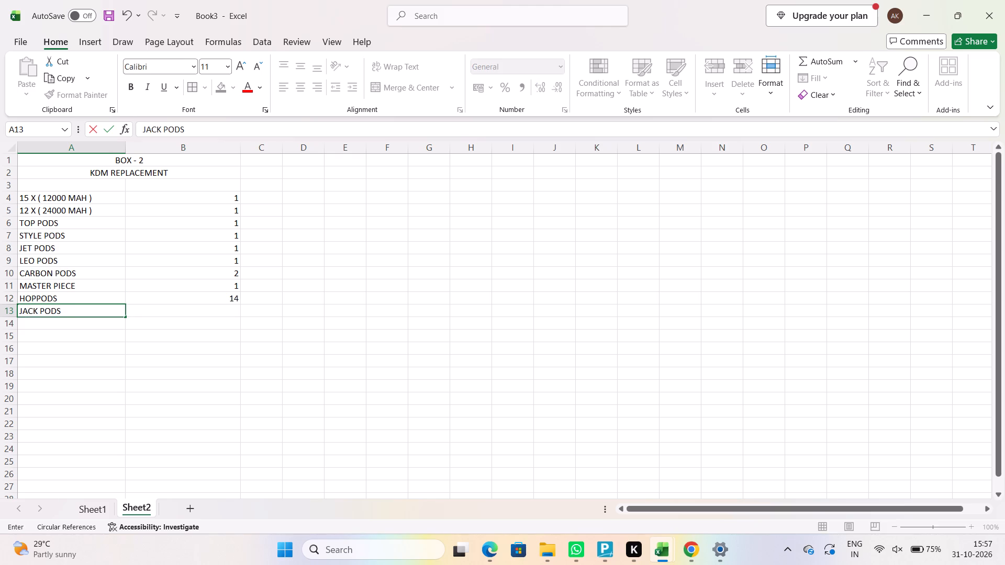
key("Right")
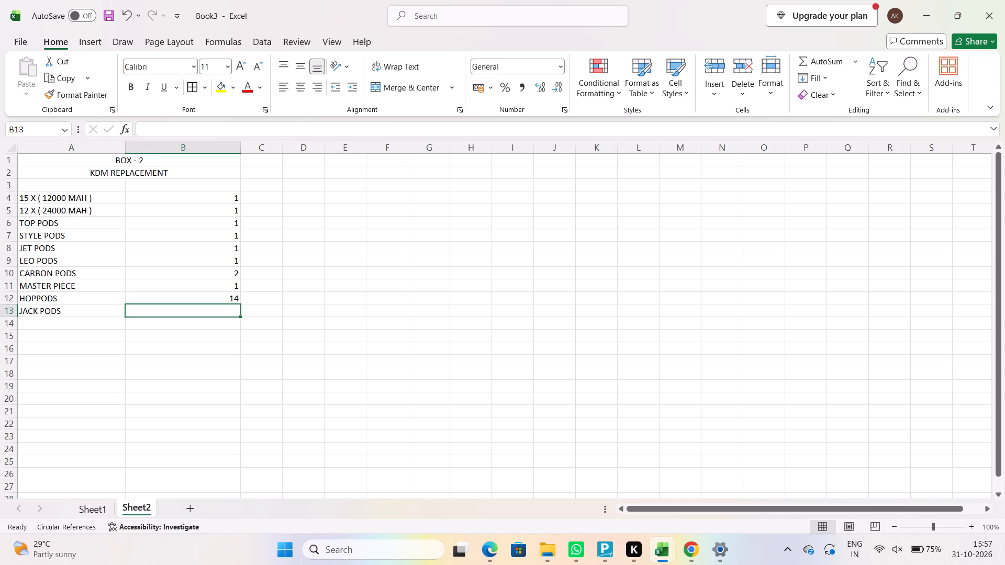
type("30")
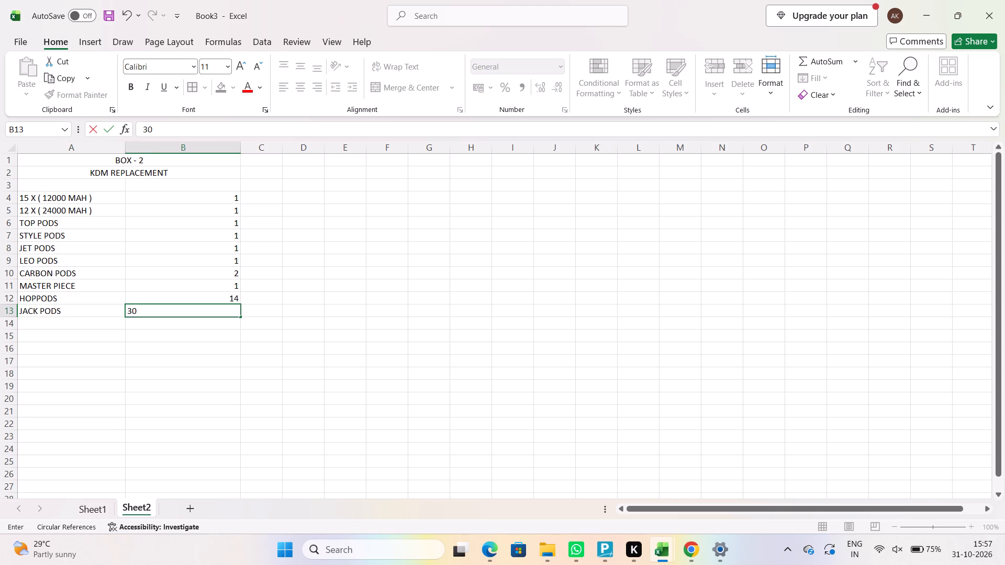
key("Left")
key("Down")
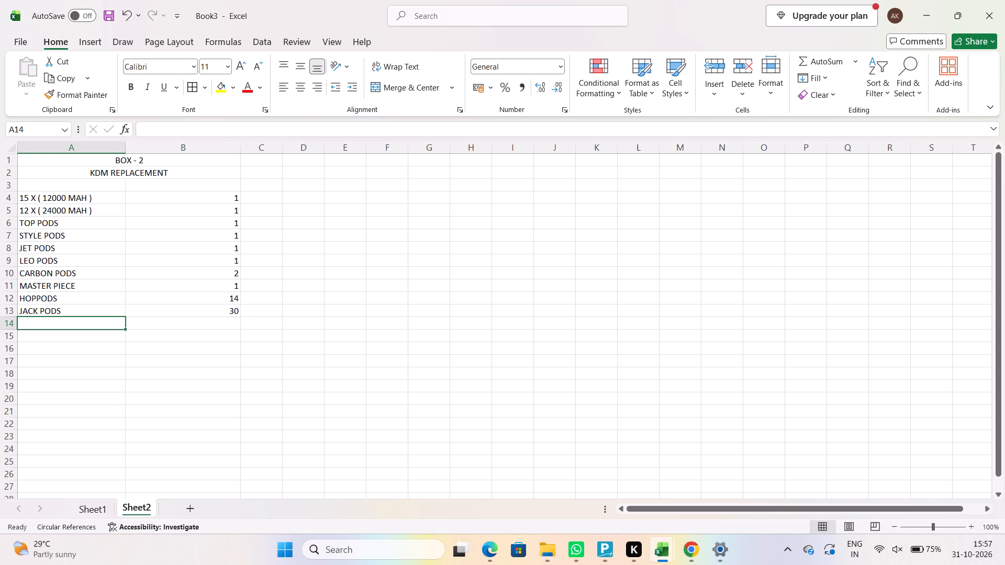
Add the item WIN PODS in cell A14 with quantity 16 in cell B14.
type("WIN PODS")
key("Right")
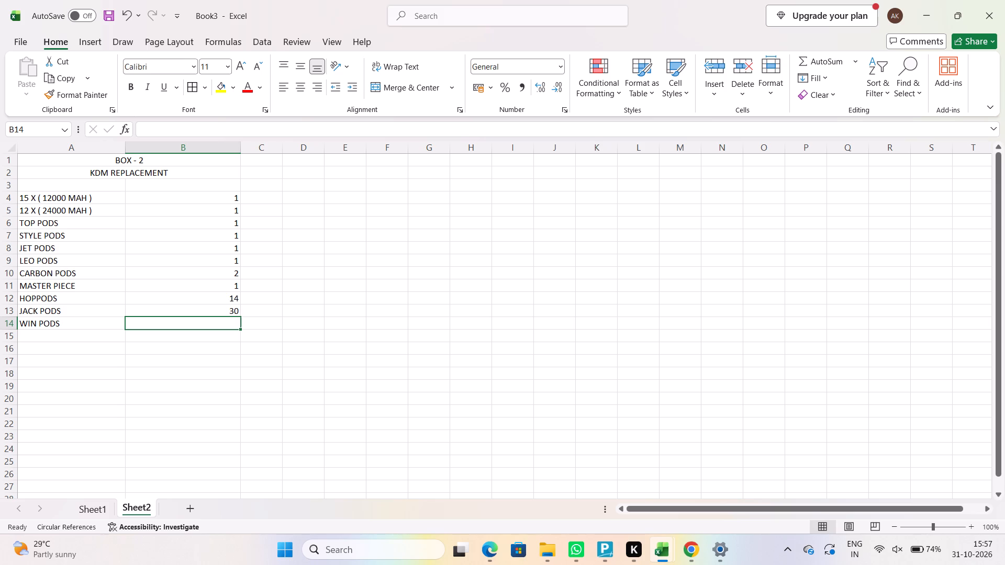
type("16")
key("Left")
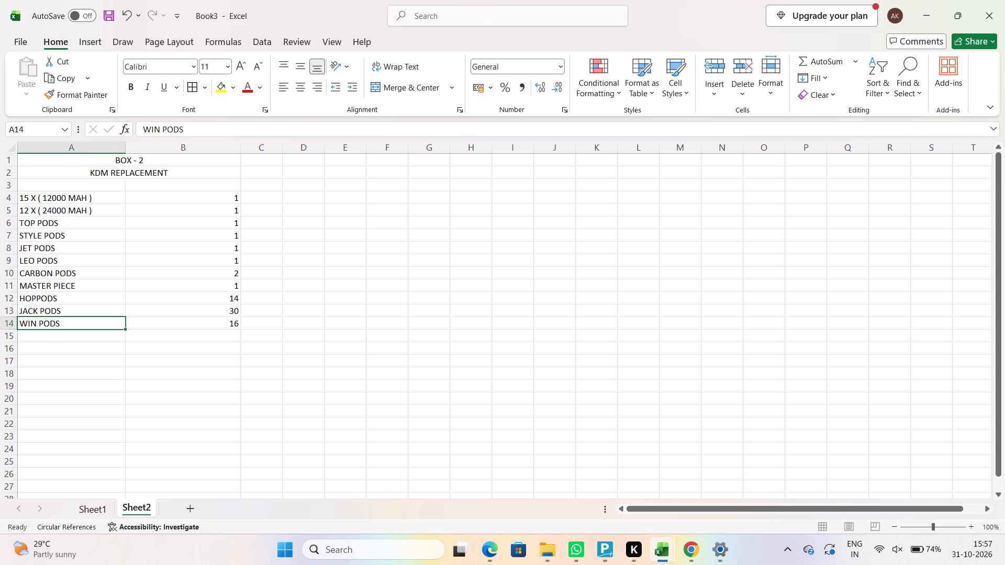
key("Down")
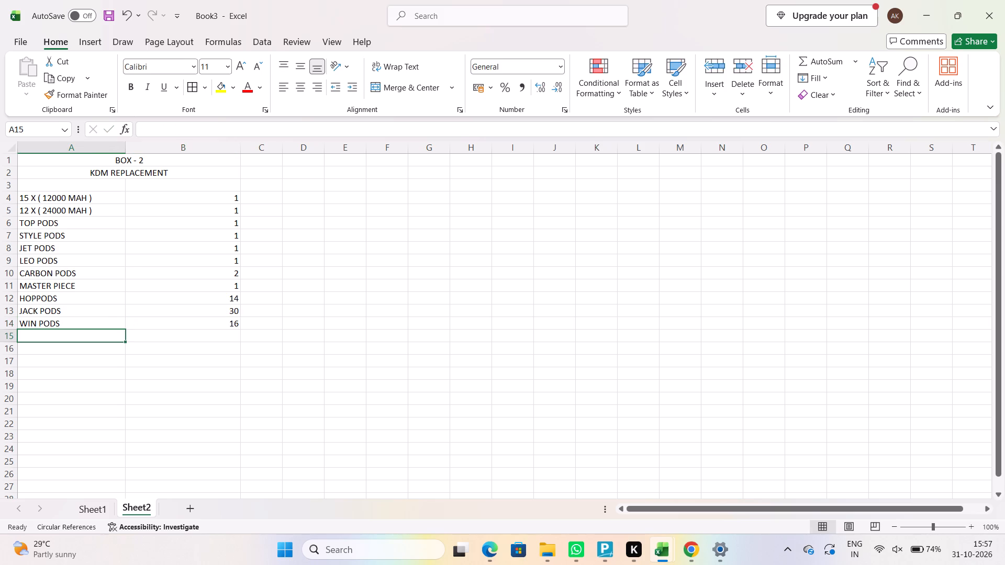
Add the item IN AIRPODS in cell A15 with quantity 8 in cell B15.
type("IN")
type("AIR")
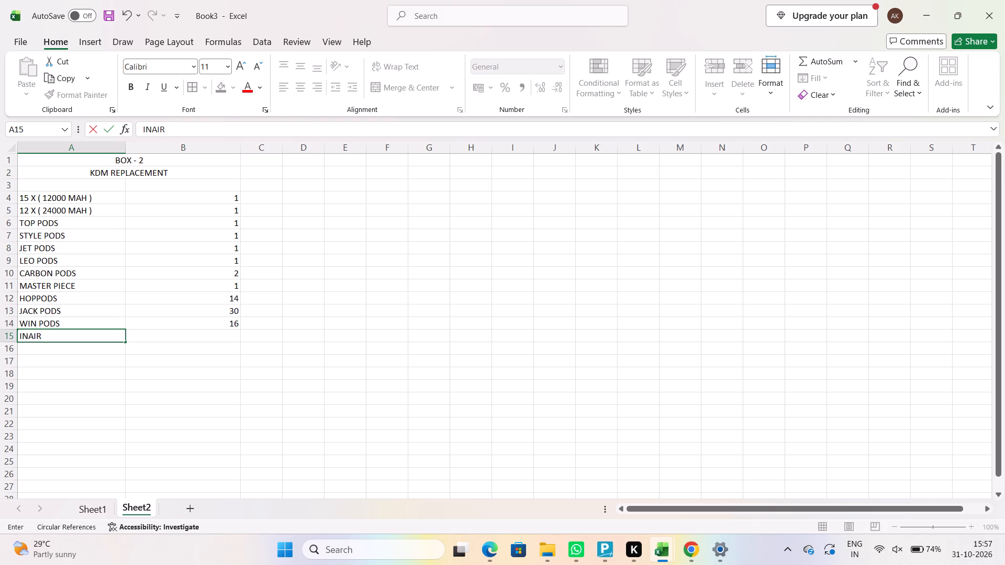
key("BackSpace")
key("BackSpace")
key("BackSpace")
key("space")
type("AIR")
type("PODS")
key("Right")
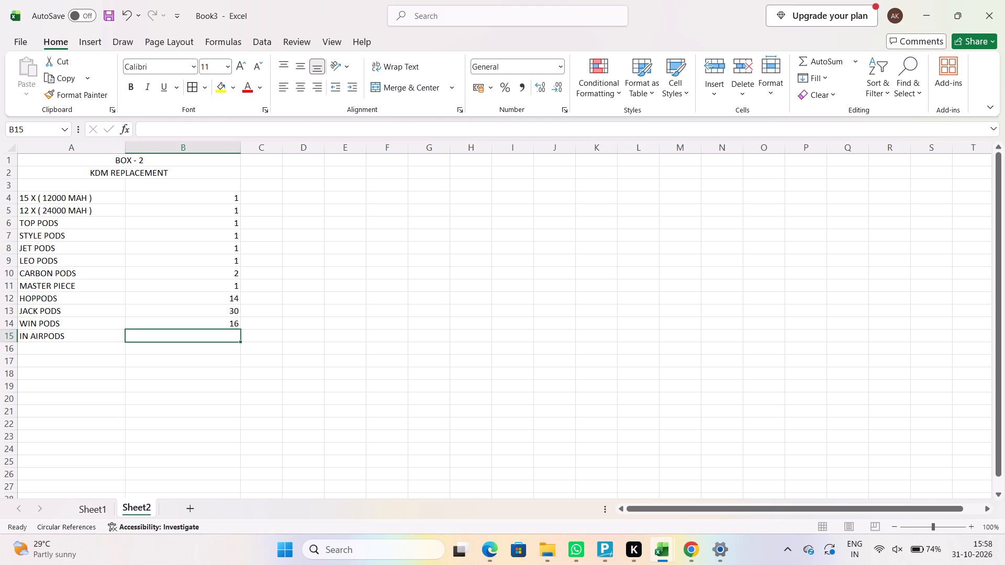
key("8")
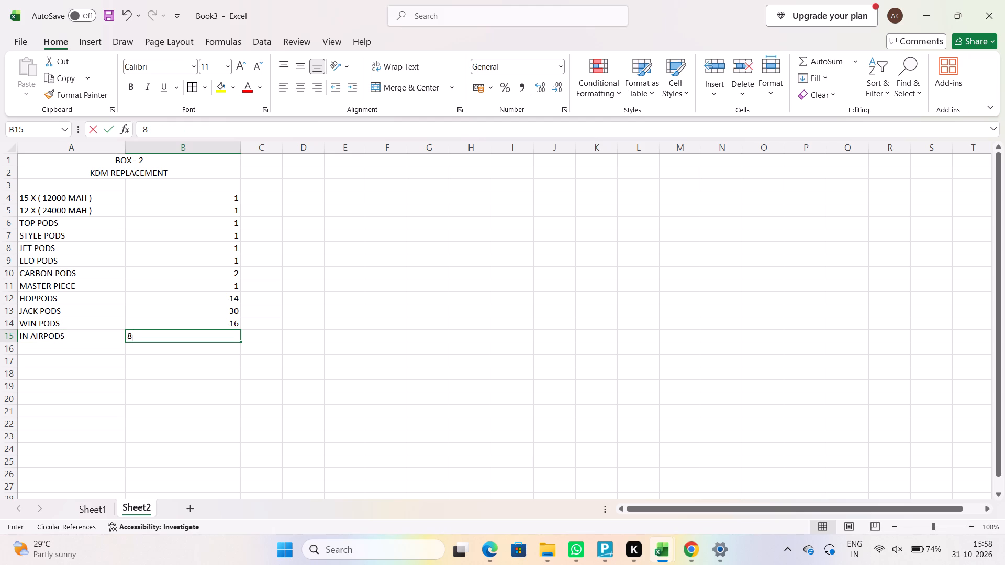
key("Left")
key("Down")
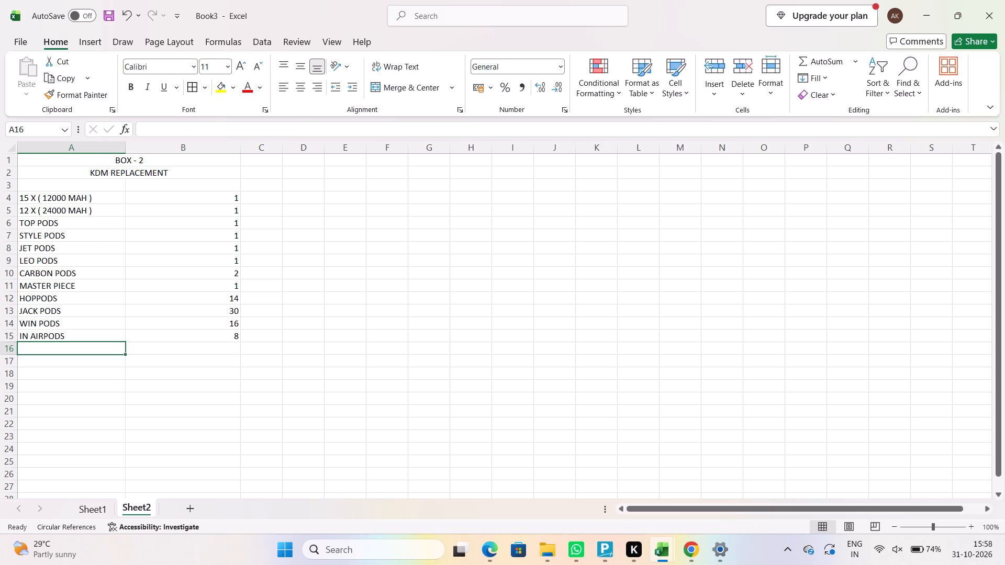
Add the item HEART PODS in cell A16 with quantity 20 in cell B16.
type("HE")
type("ART")
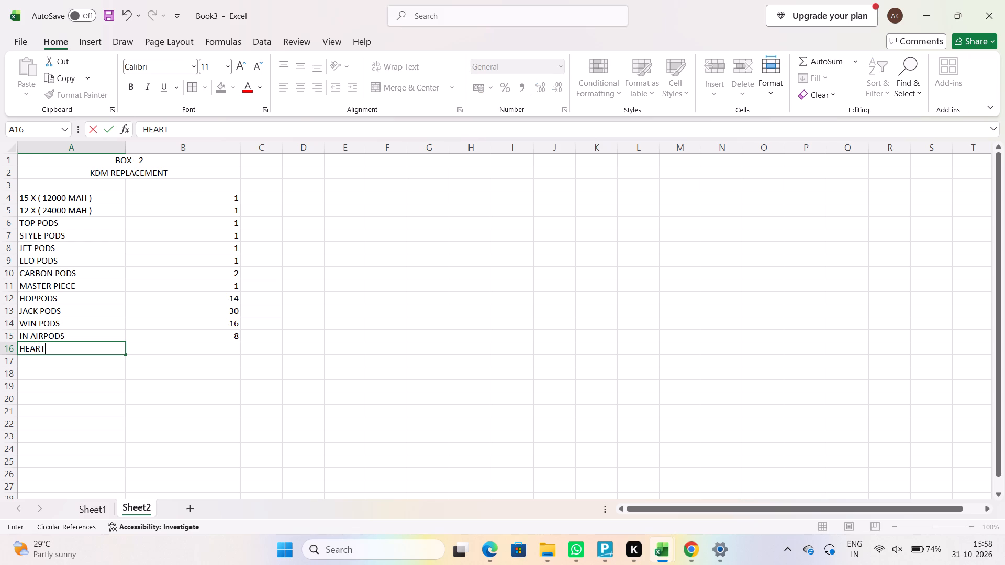
key("space")
type("PODS")
key("Right")
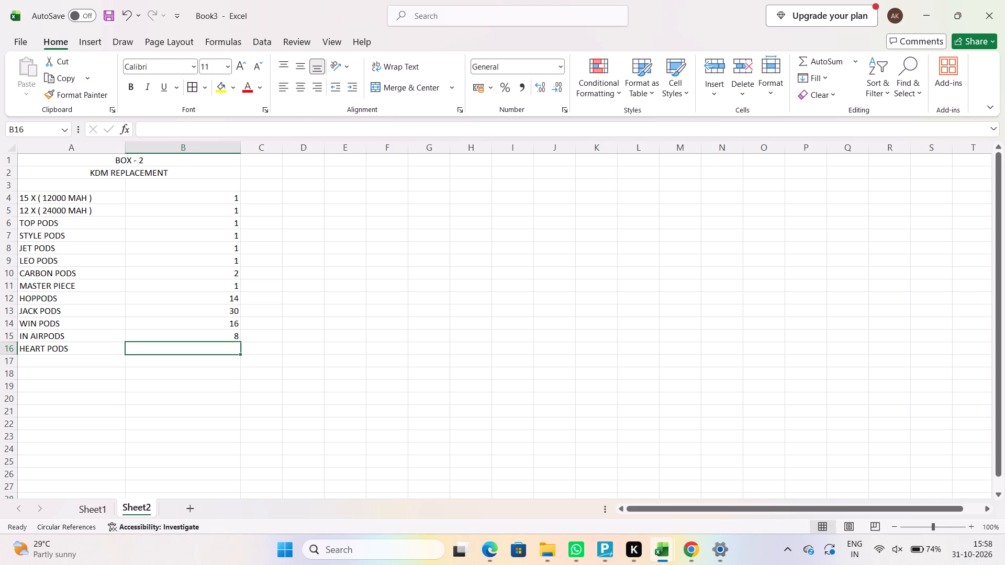
type("20")
key("Left")
key("Down")
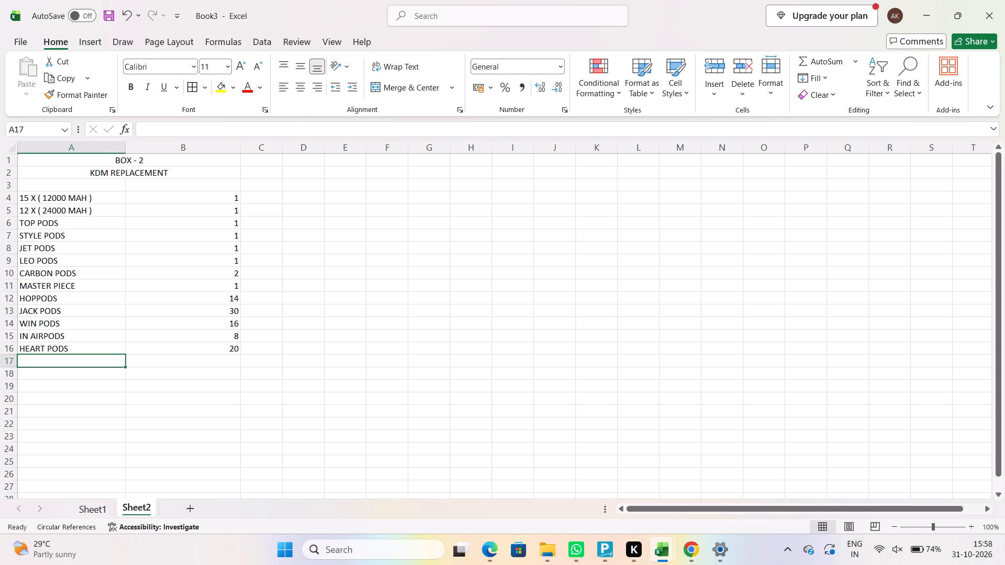
Add the item BLACK PODS in cell A17 with quantity 11 in cell B17.
key("b")
type("LACK")
key("space")
type("PODS")
key("Right")
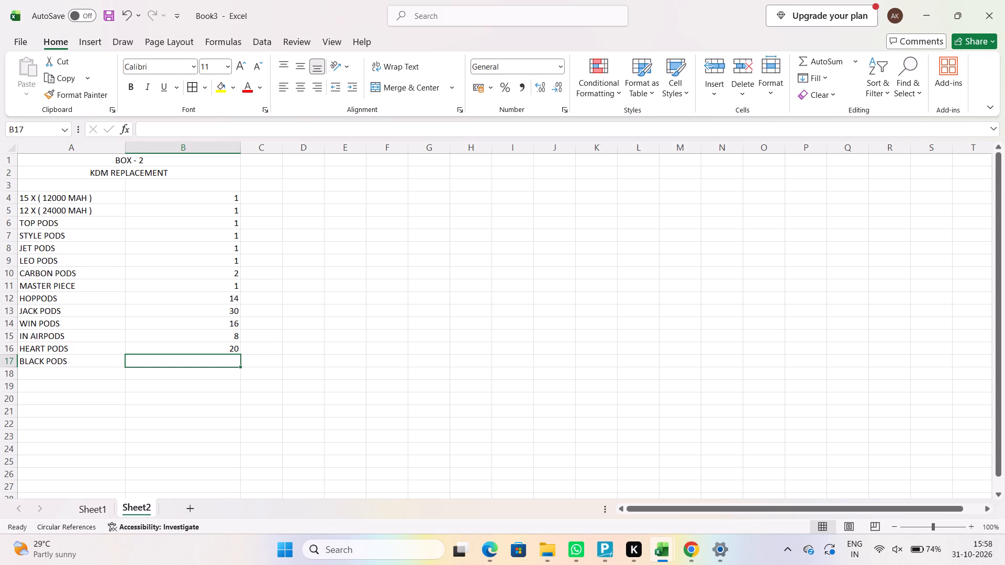
type("11")
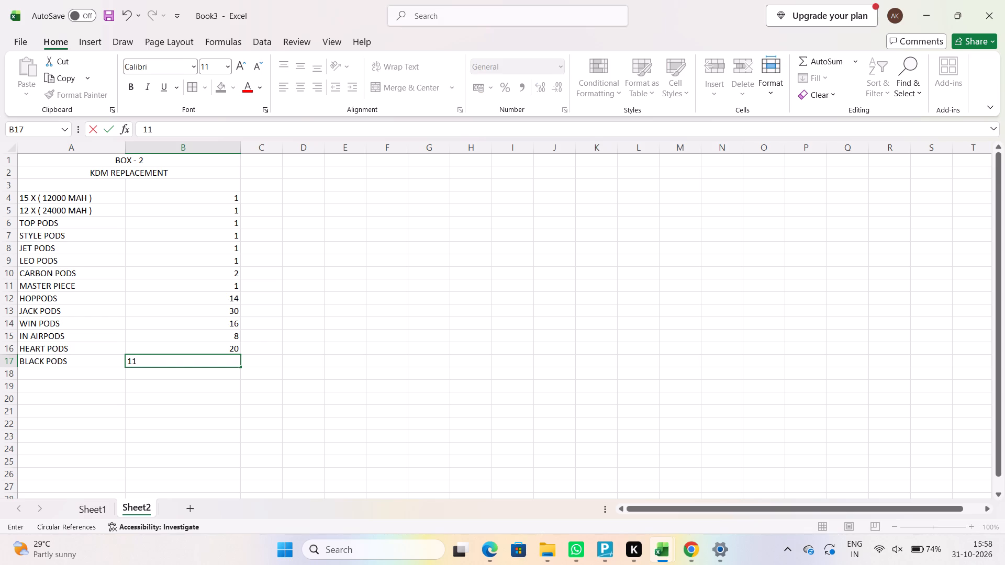
key("Left")
key("Down")
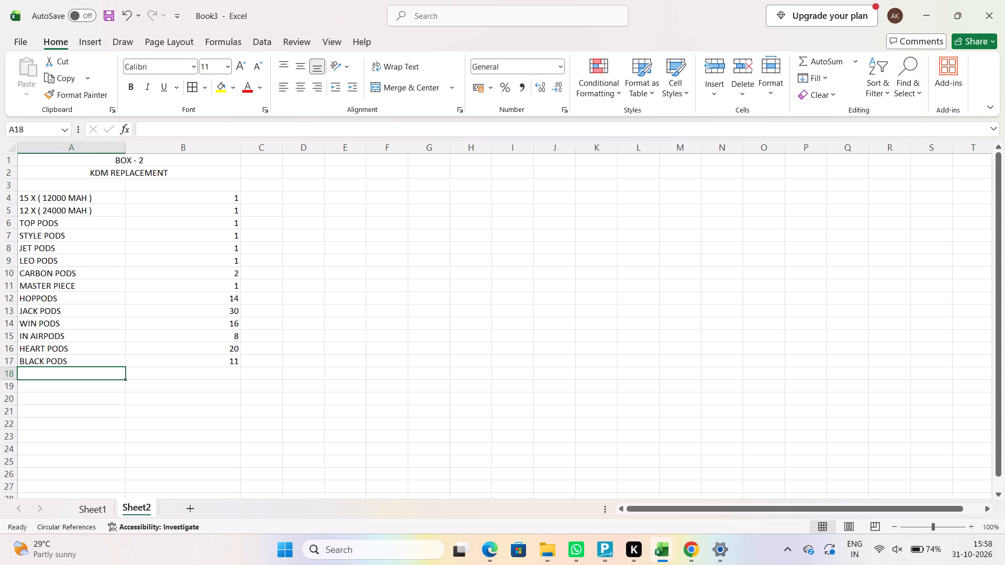
Add the item ZEN PODS in cell A18 with quantity 10 in cell B18.
type("ZEN")
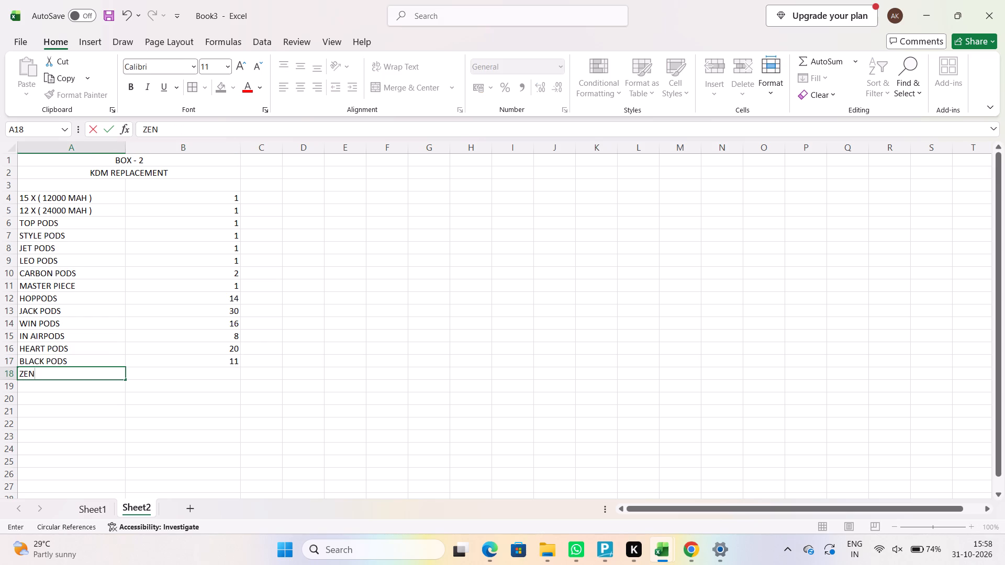
key("space")
type("PODS")
key("Right")
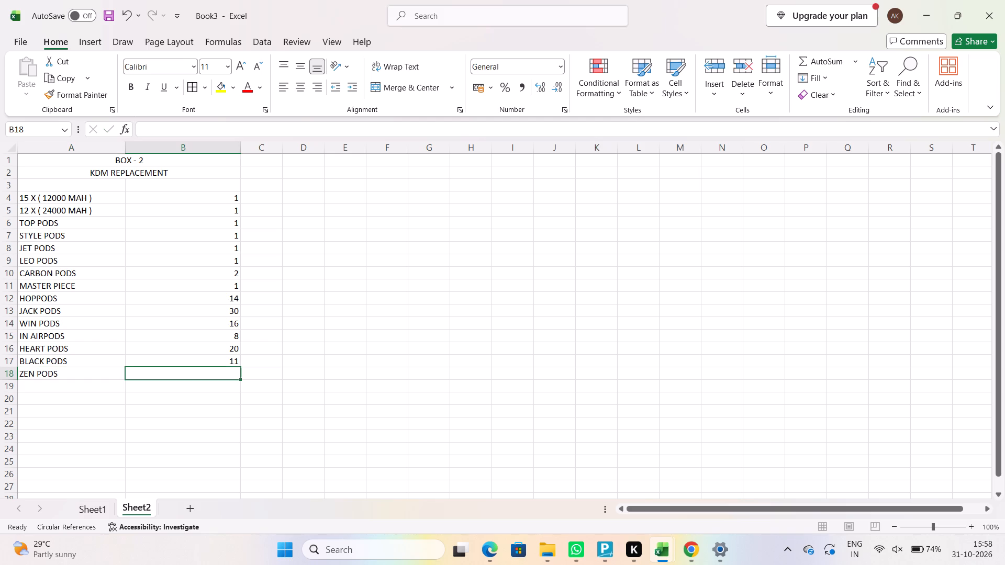
type("10")
key("Left")
key("Down")
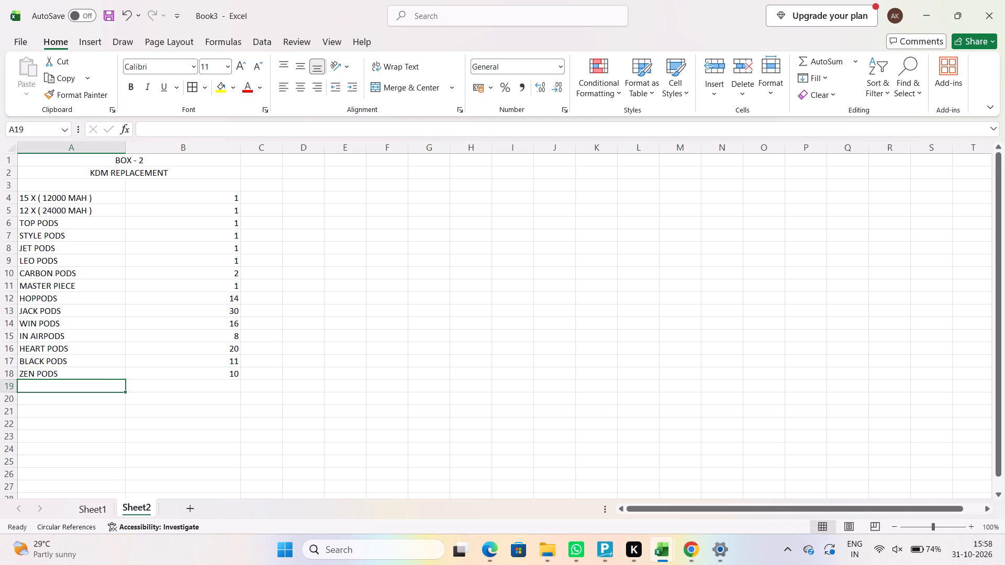
Add the item BULLET BAR in cell A19 with quantity 1 in cell B19.
type("BULLET")
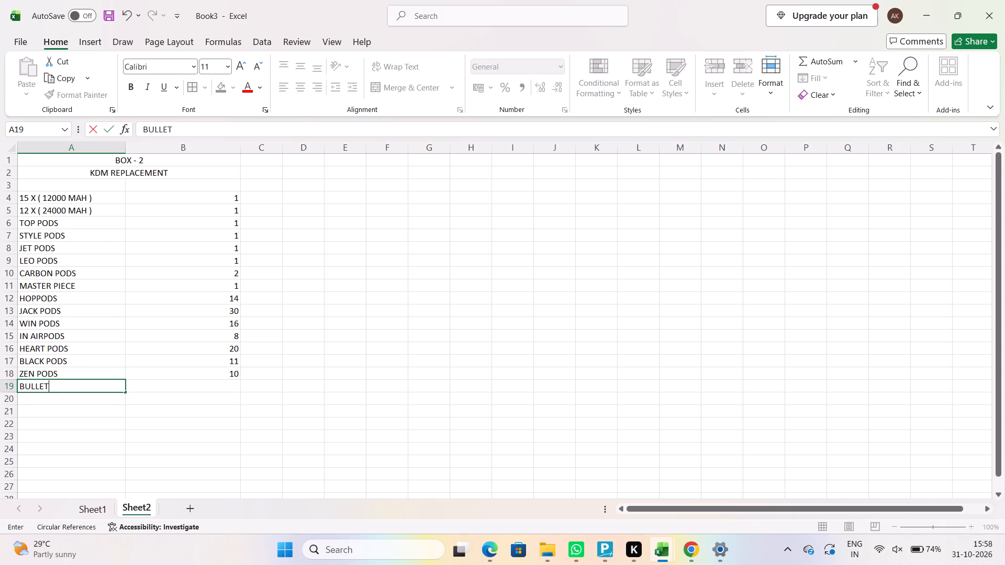
key("Right")
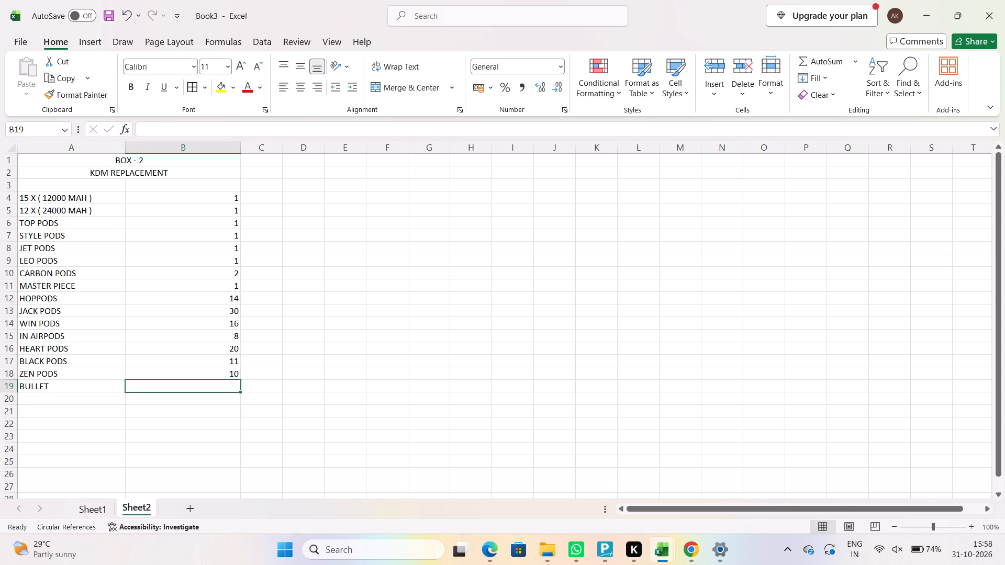
key("Left")
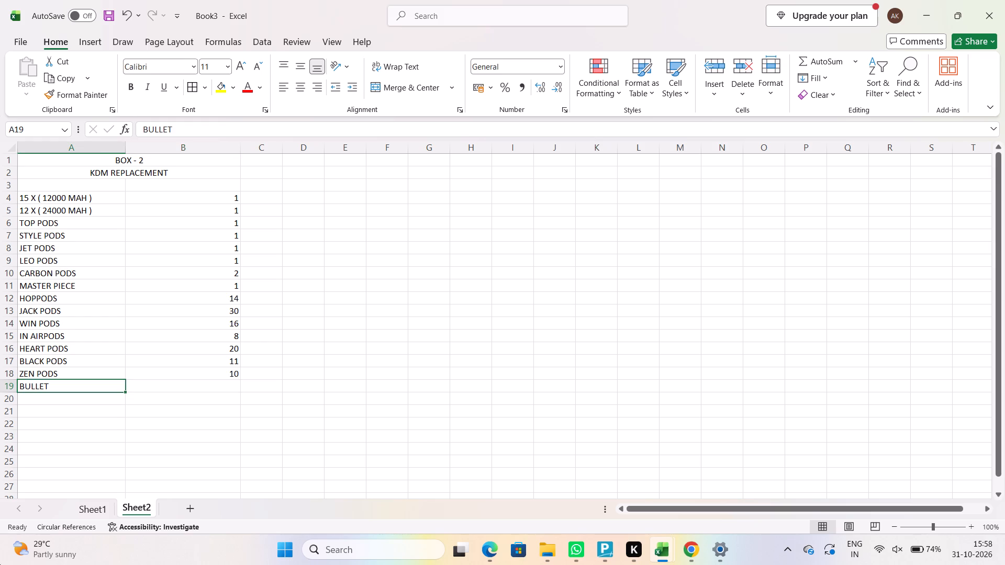
double_click(66, 382)
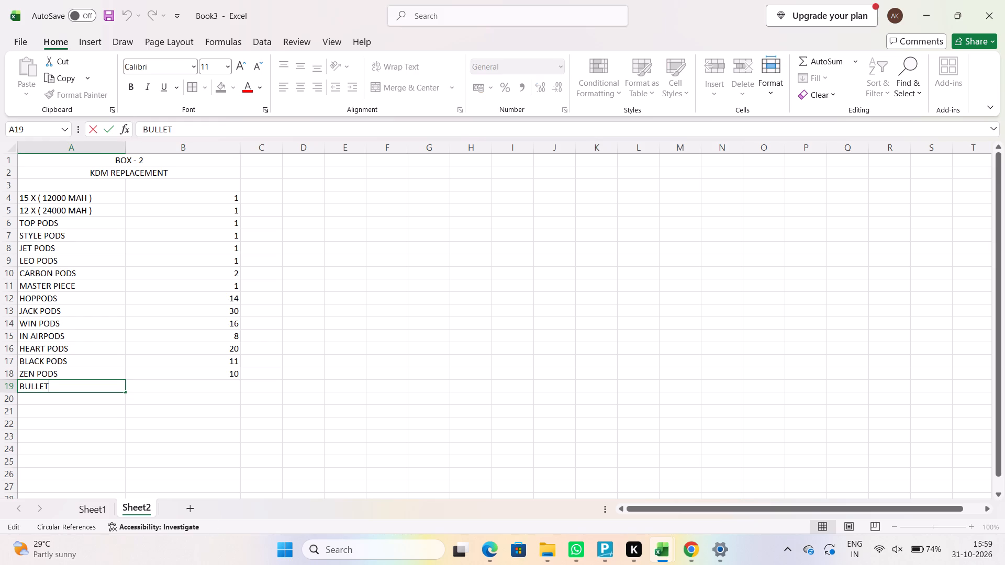
key("space")
type("BAR")
key("Right")
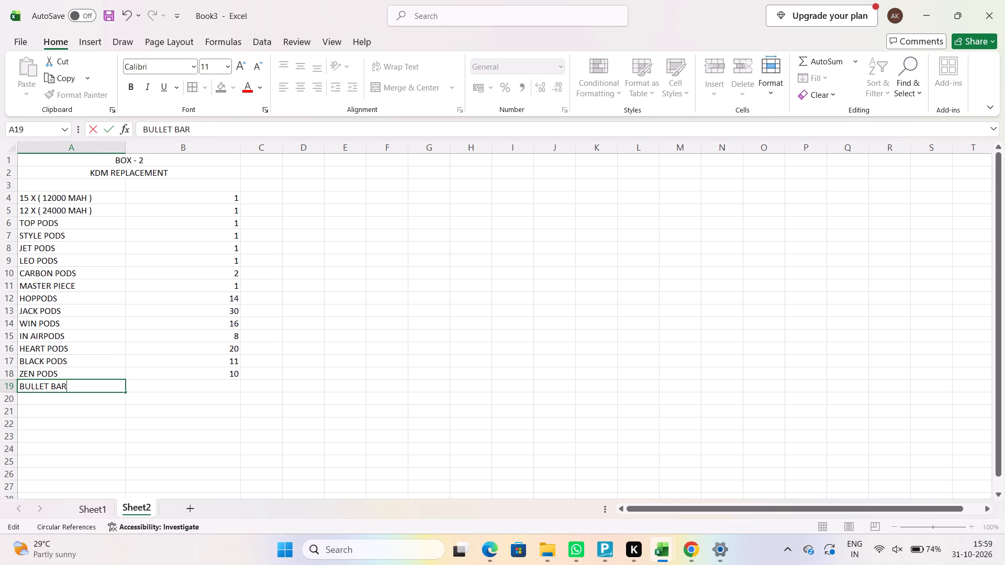
left_click(139, 388)
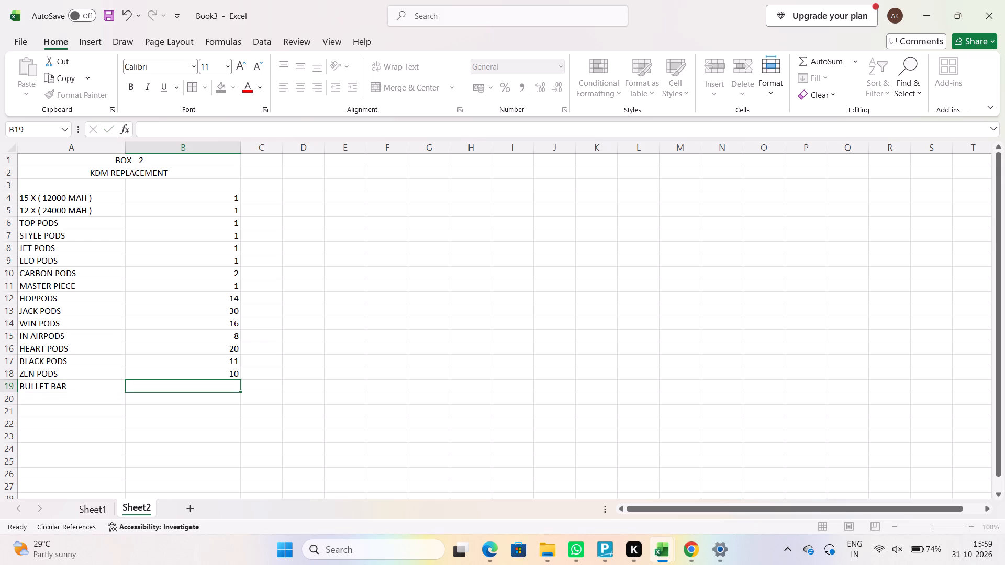
key("1")
key("Left")
key("Down")
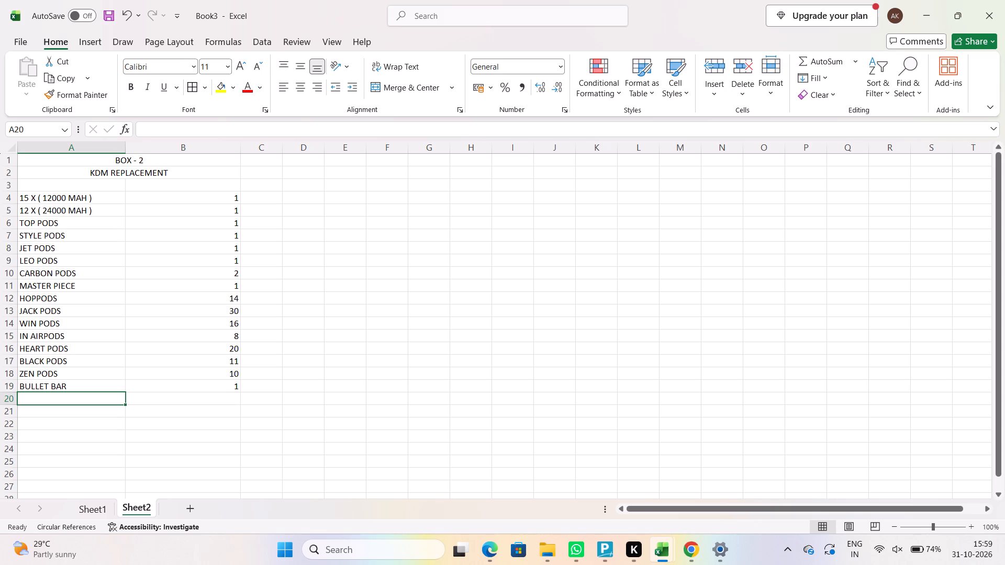
Add the item TUBER in cell A20 with quantity 1 in cell B20.
key("t")
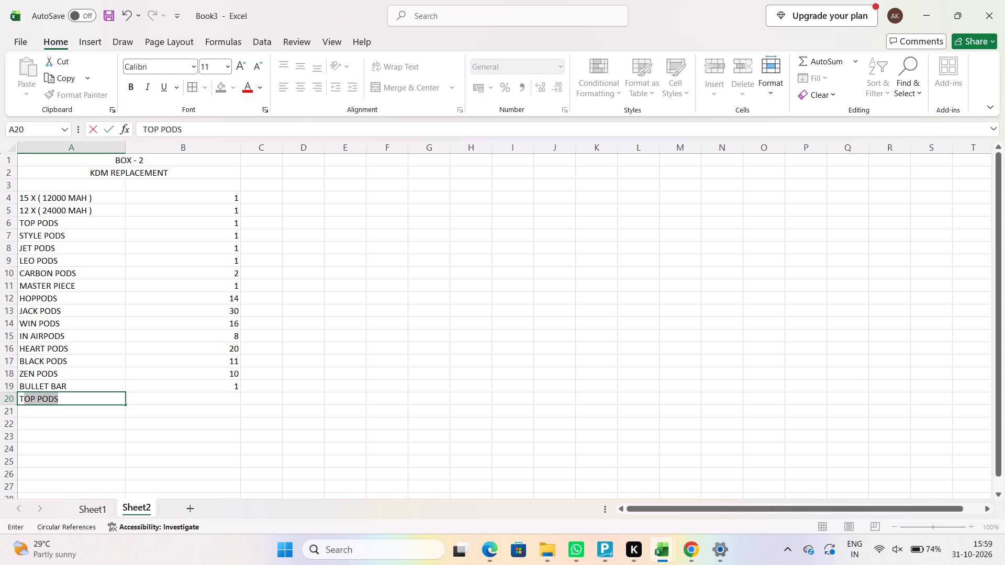
type("UBER")
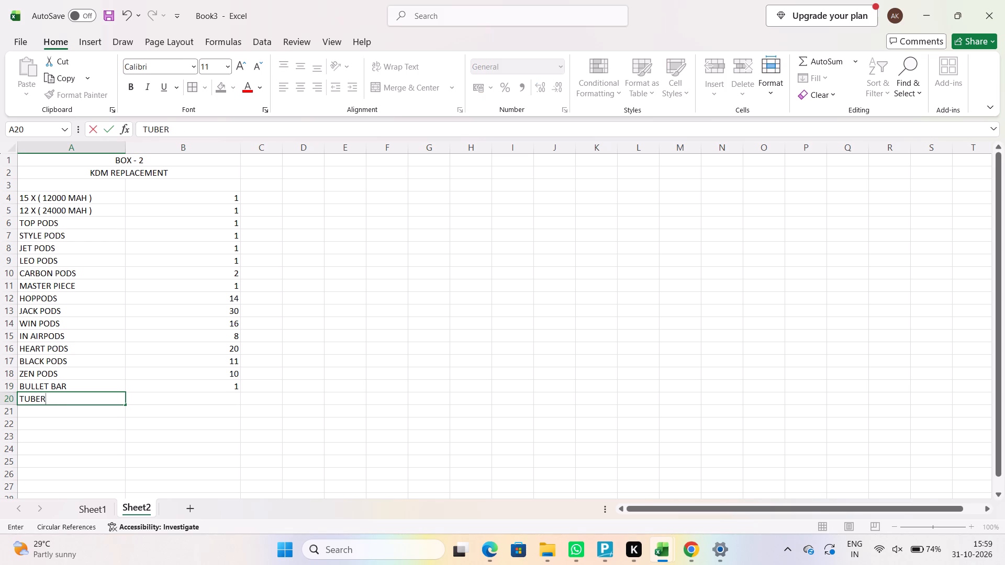
key("Right")
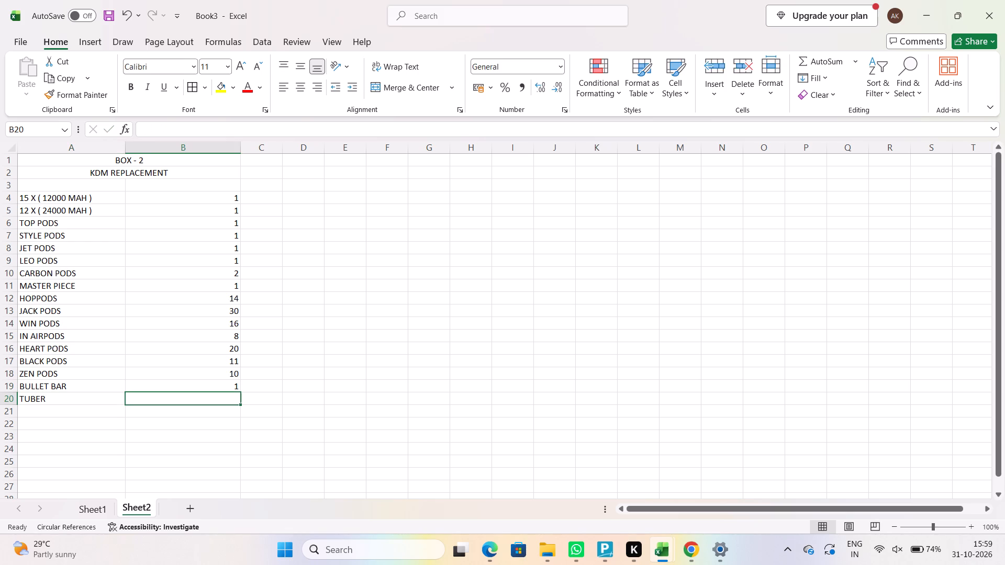
key("1")
key("Right")
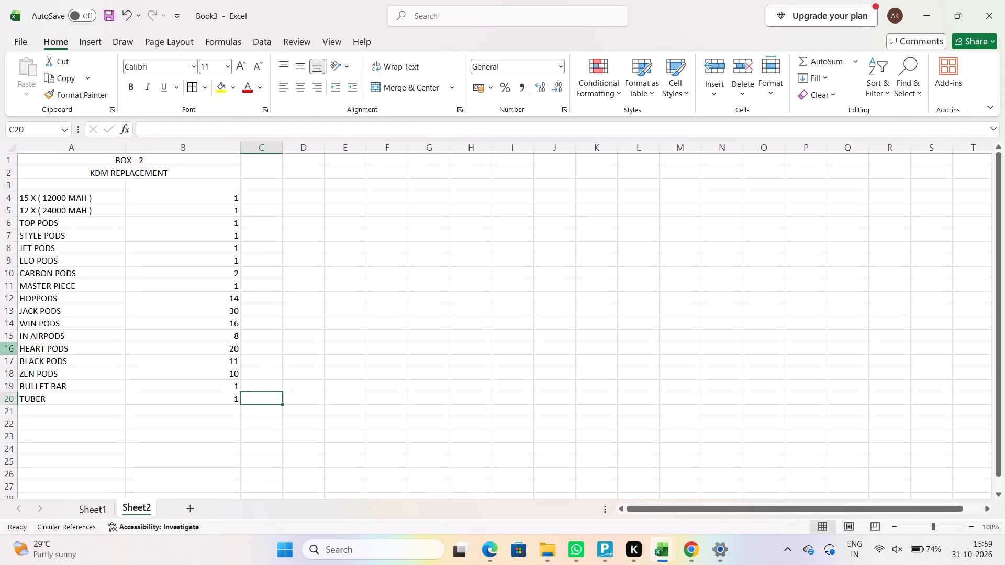
Format the headings and list in A1:B21 as 14-point bold text, centred horizontally.
scroll(180, 342, "up", 3)
left_click_drag(57, 157, 148, 182)
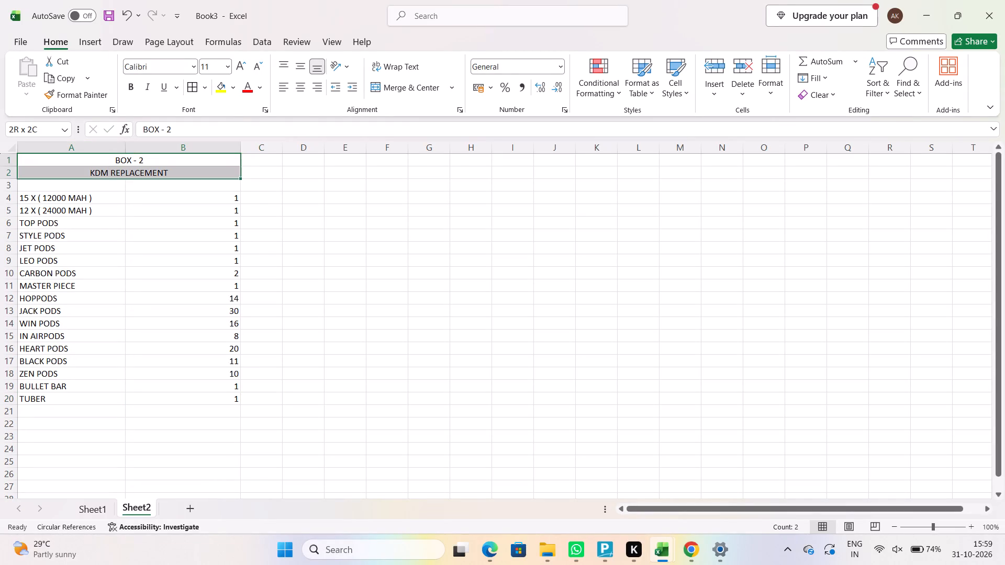
left_click_drag(148, 182, 236, 407)
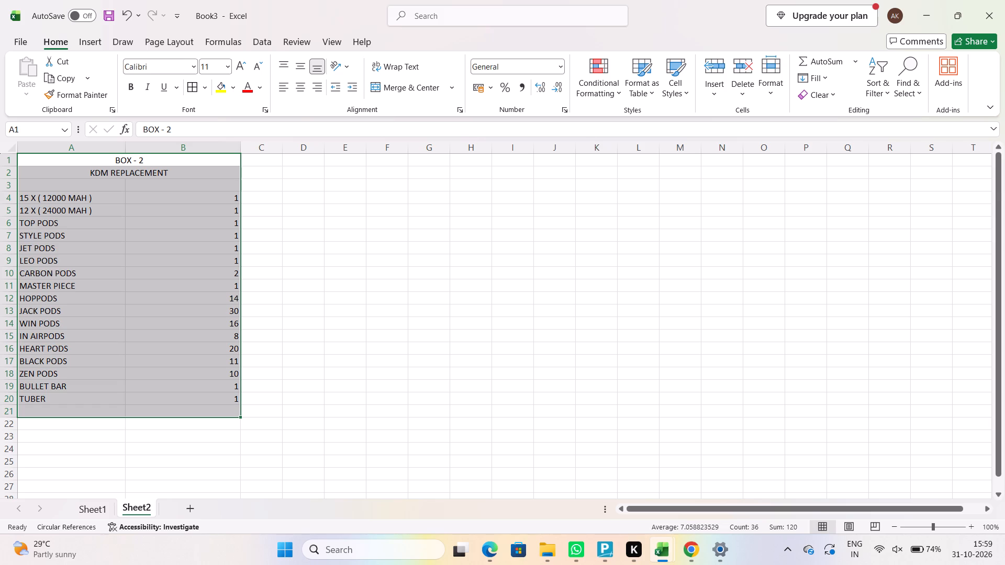
double_click(247, 60)
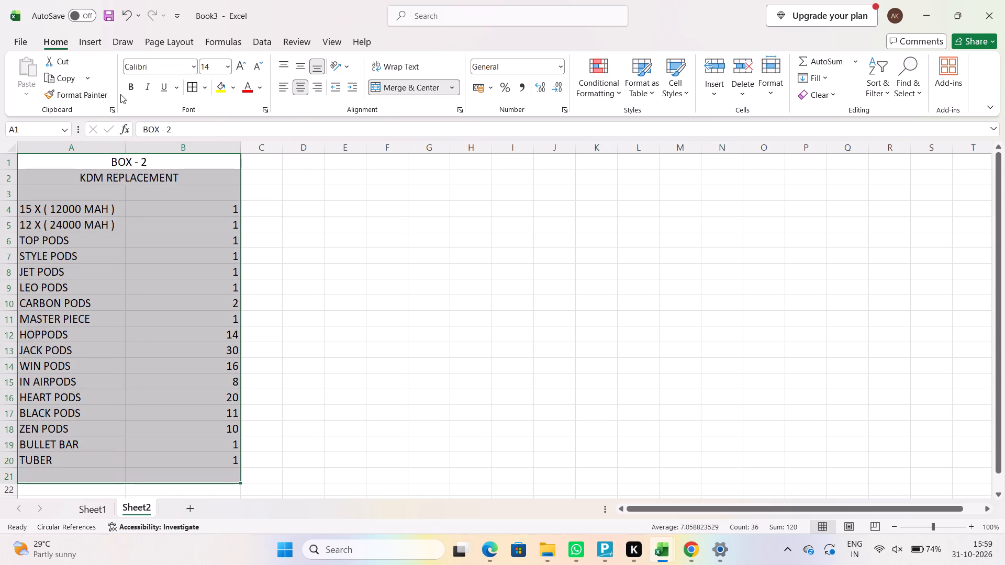
left_click(132, 88)
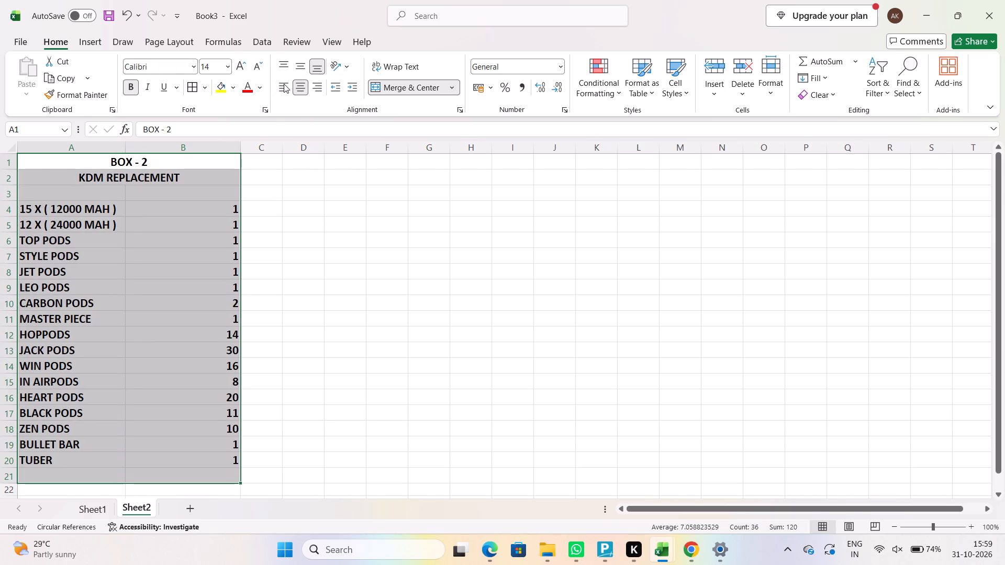
left_click(284, 84)
left_click(308, 88)
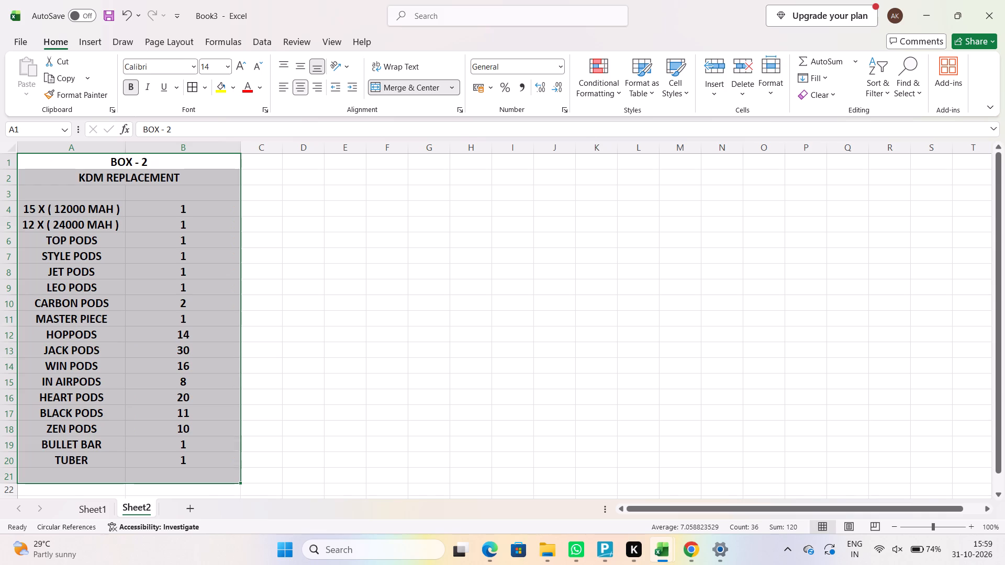
left_click(361, 269)
Add a TOTAL label in cell A22 and enter the sum of the quantities, 120, in cell B22.
left_click_drag(188, 194, 191, 284)
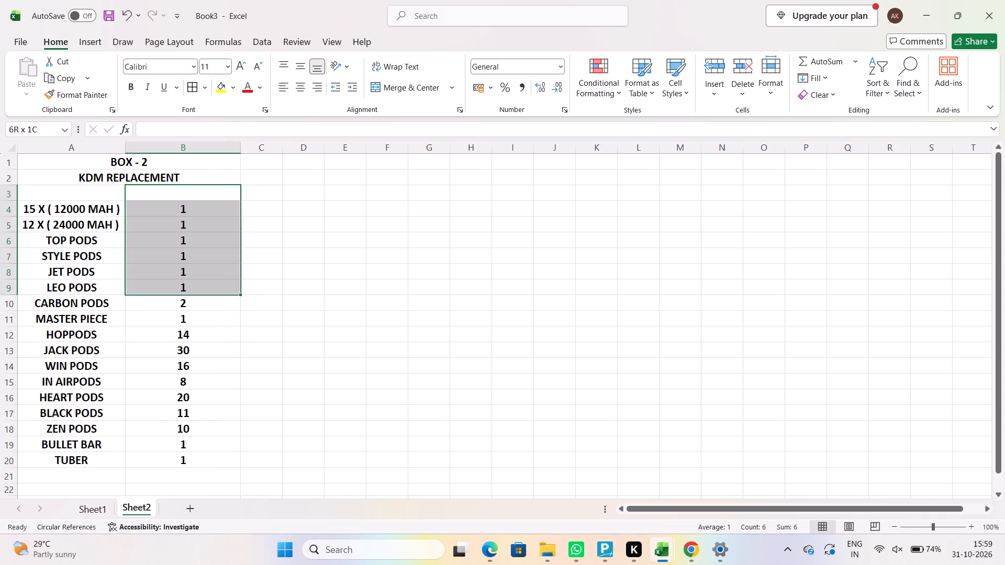
left_click_drag(191, 284, 207, 464)
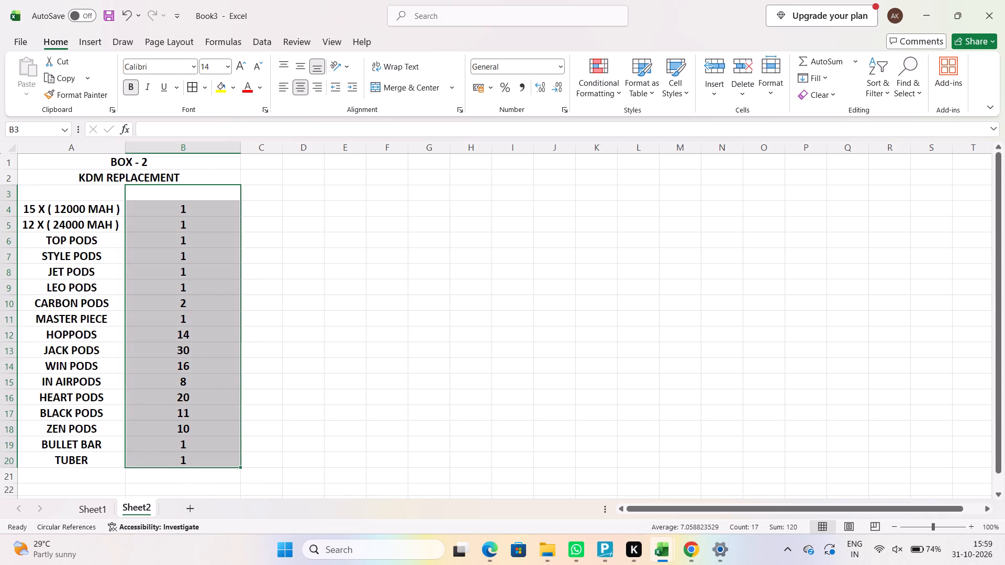
scroll(410, 434, "down", 2)
left_click(57, 398)
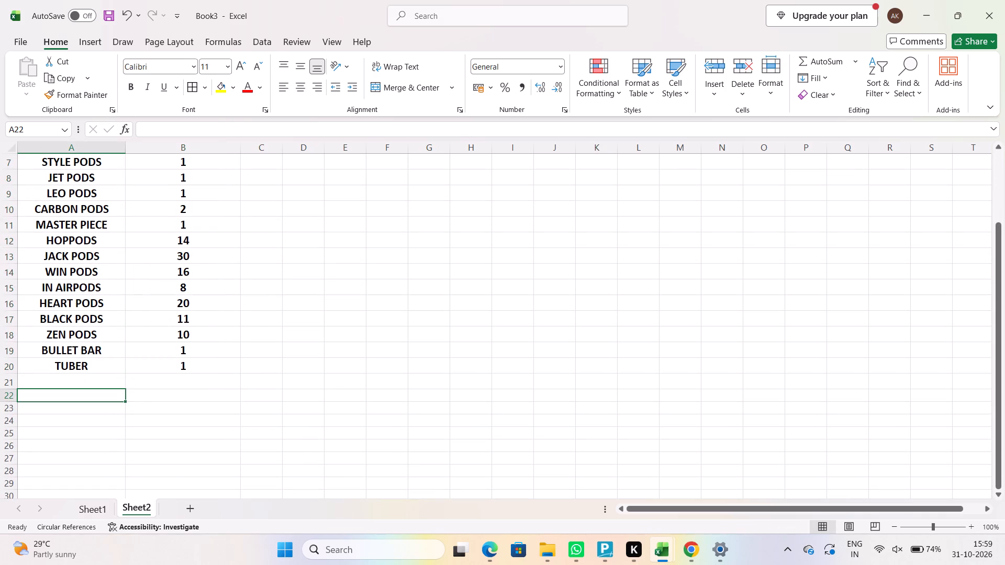
key("t")
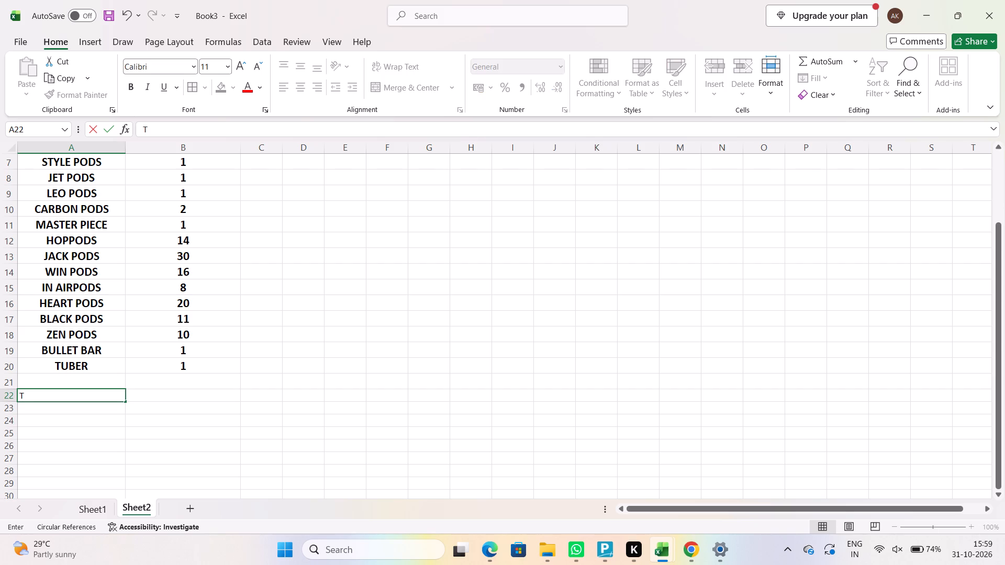
type("OTAL")
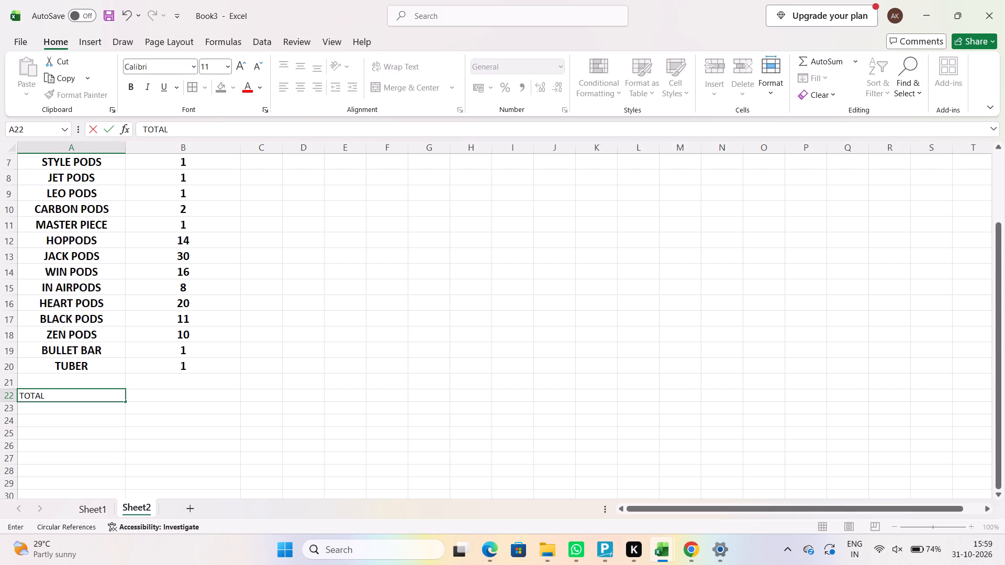
key("Right")
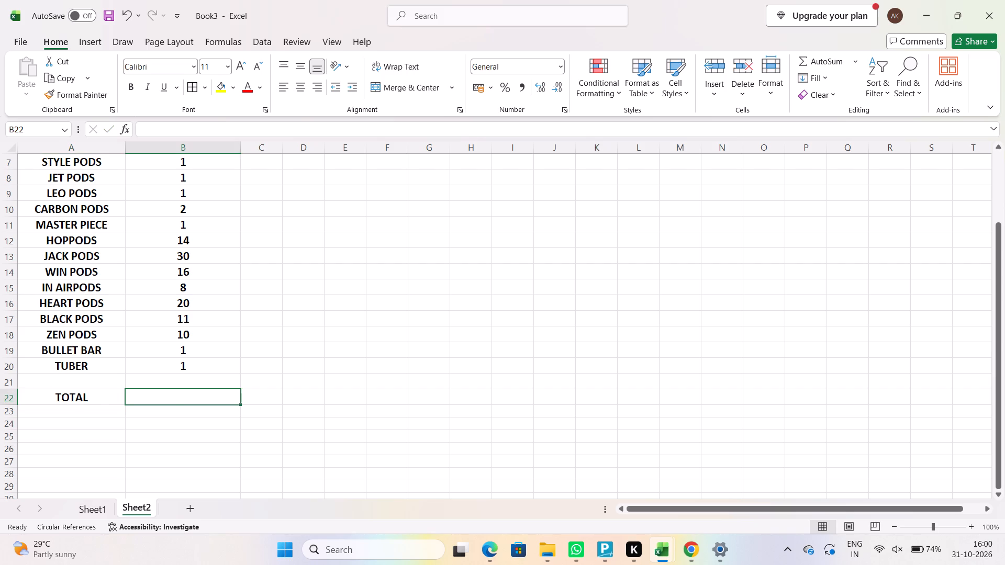
scroll(111, 290, "up", 3)
left_click_drag(183, 192, 204, 322)
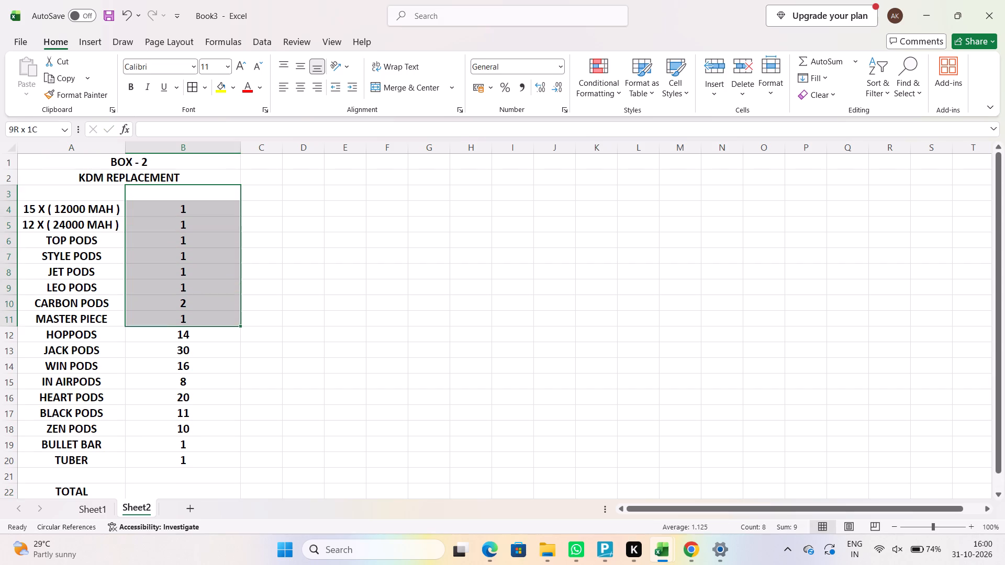
left_click_drag(204, 322, 225, 459)
scroll(374, 425, "down", 2)
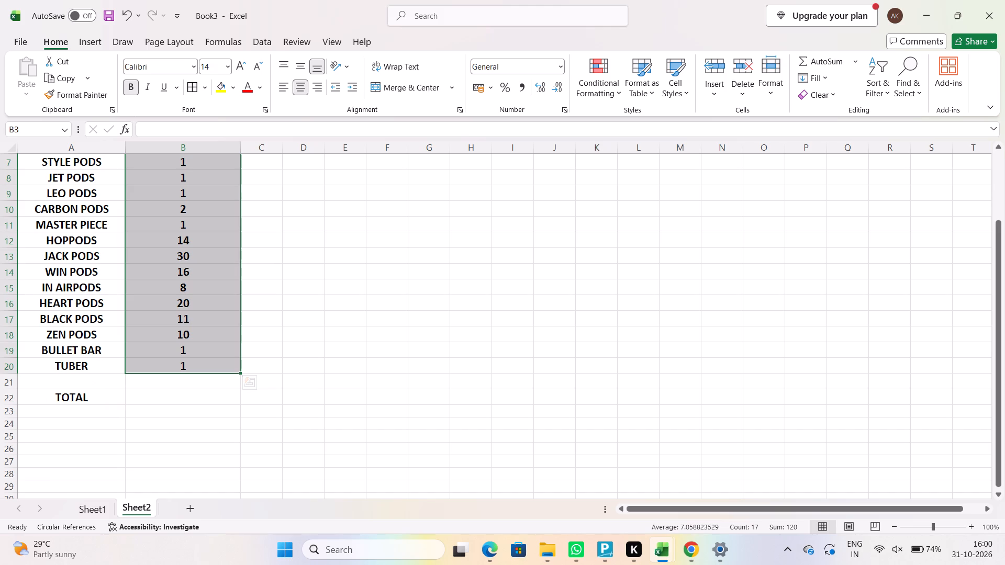
left_click(178, 398)
type("120")
key("Right")
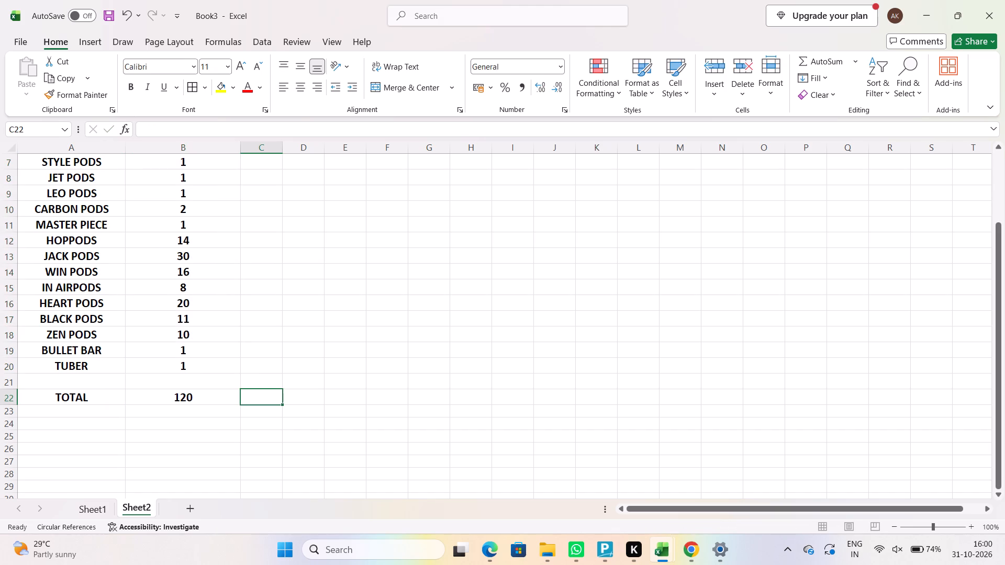
Apply all borders to the headings, item list and total in the range A1:B23.
scroll(150, 332, "up", 2)
left_click_drag(49, 162, 78, 171)
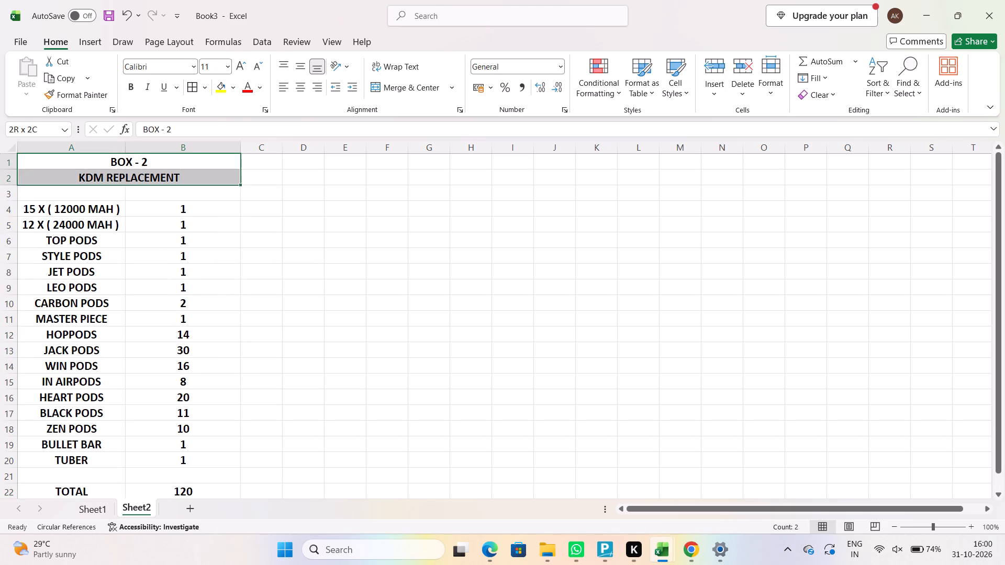
left_click_drag(78, 171, 203, 505)
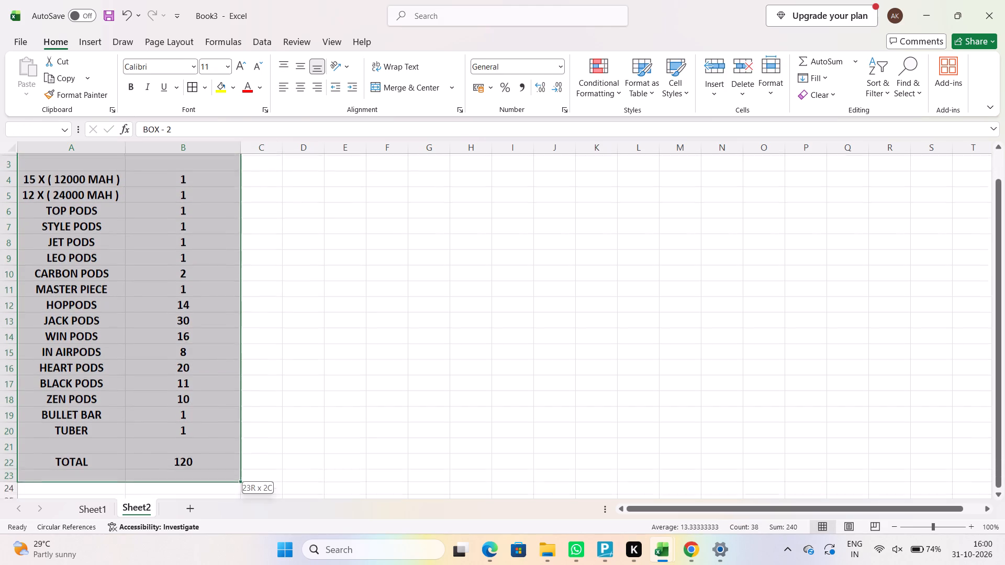
left_click_drag(203, 505, 198, 444)
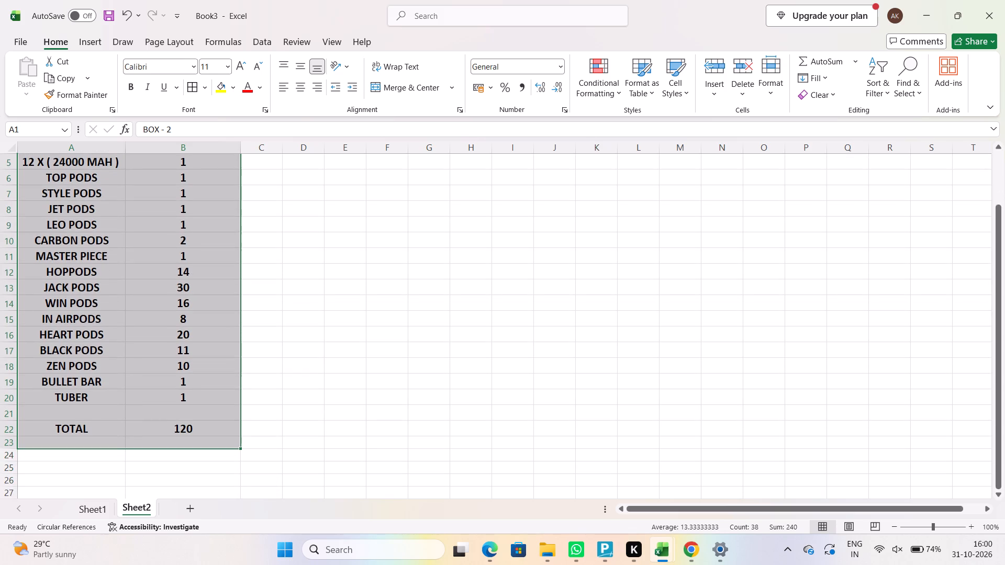
left_click(205, 90)
left_click(222, 219)
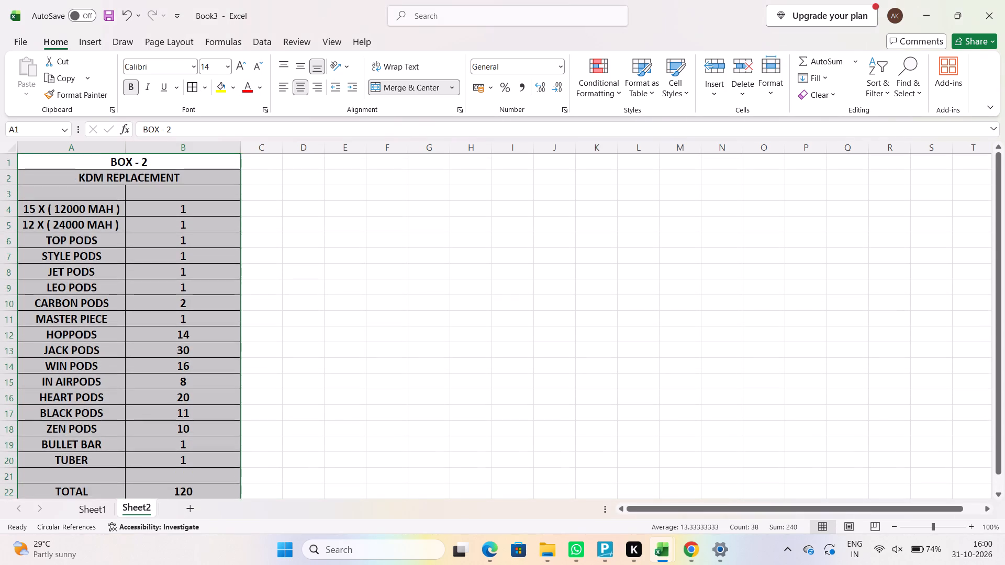
left_click(371, 324)
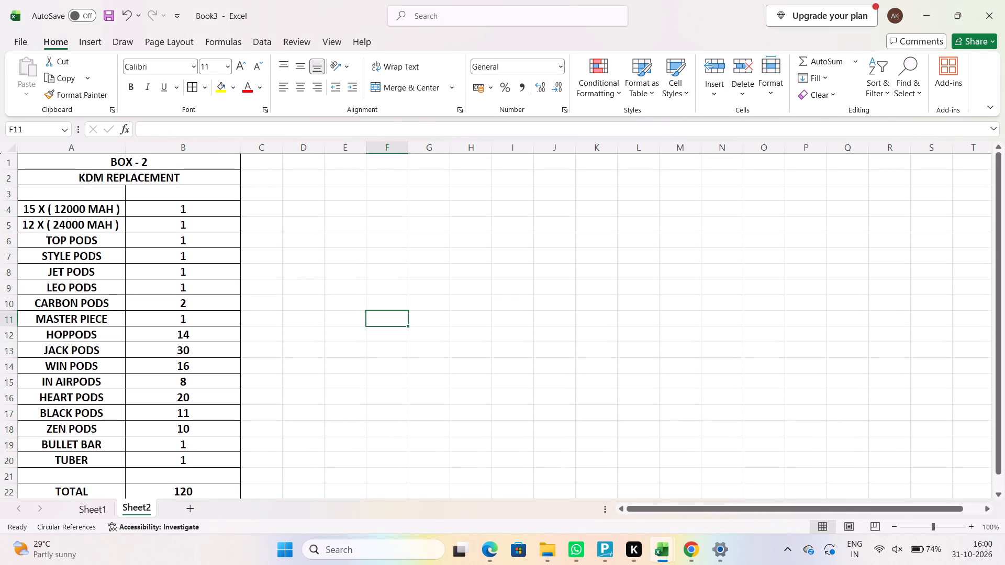
Widen column A so the item names have more room.
left_click_drag(129, 142, 137, 144)
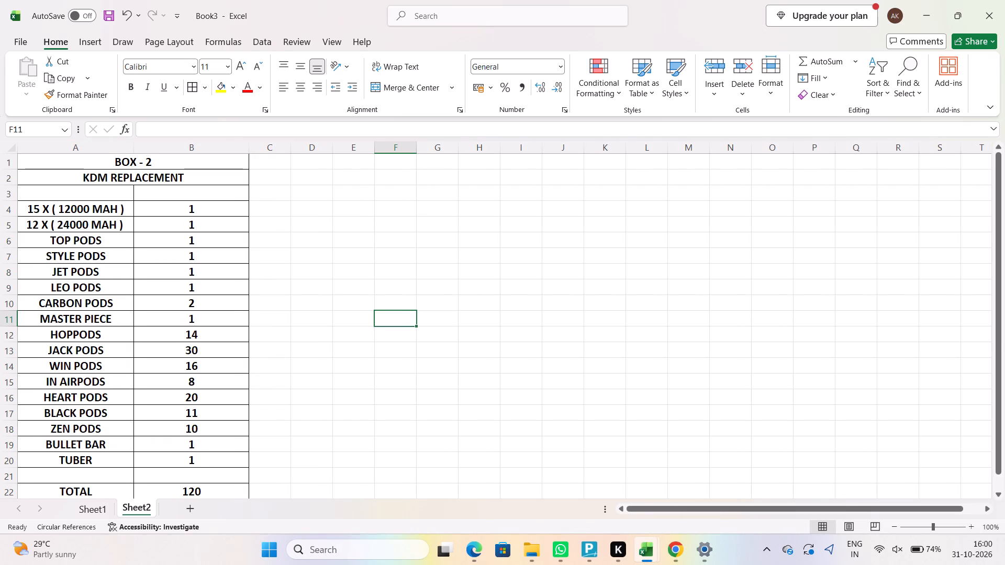
left_click_drag(135, 146, 150, 151)
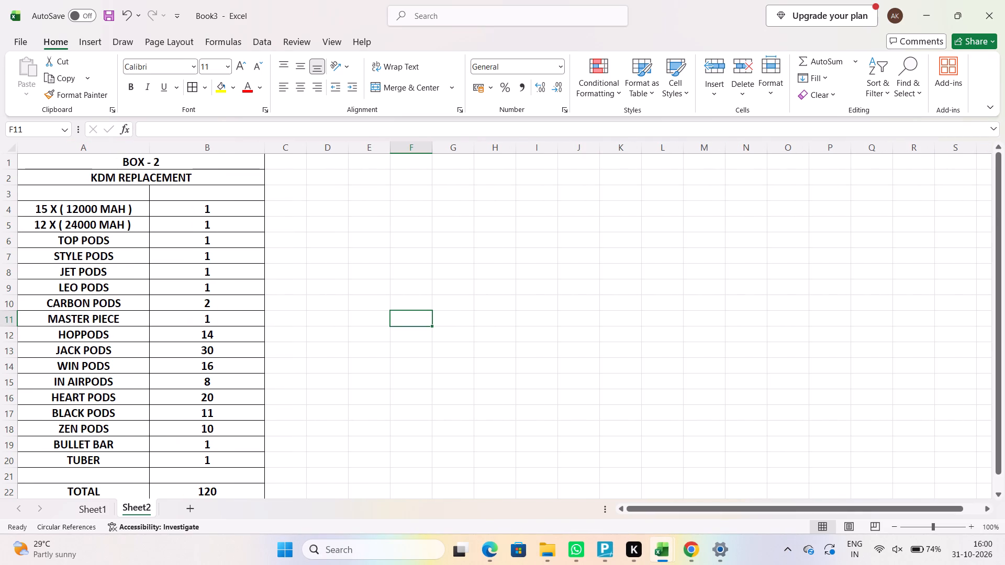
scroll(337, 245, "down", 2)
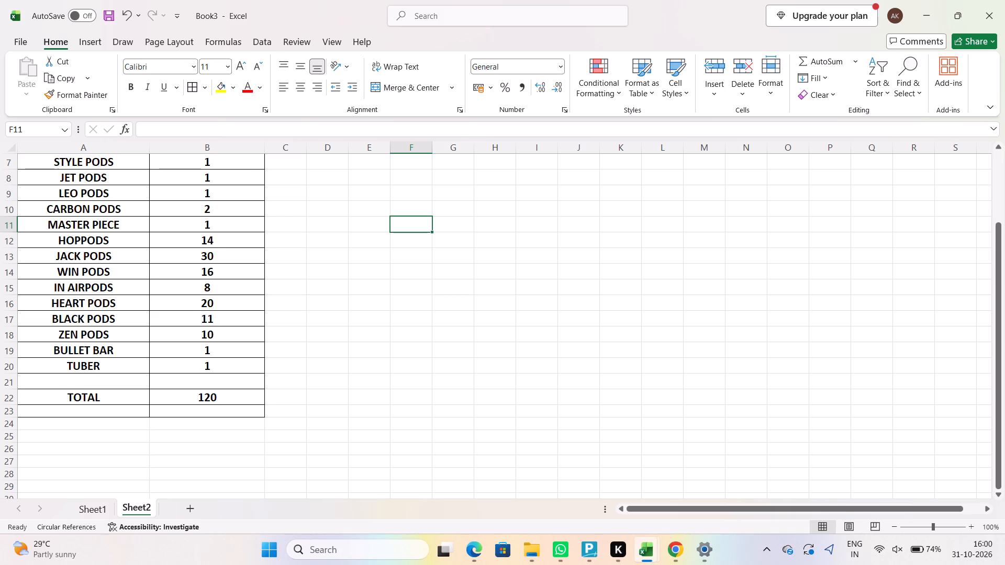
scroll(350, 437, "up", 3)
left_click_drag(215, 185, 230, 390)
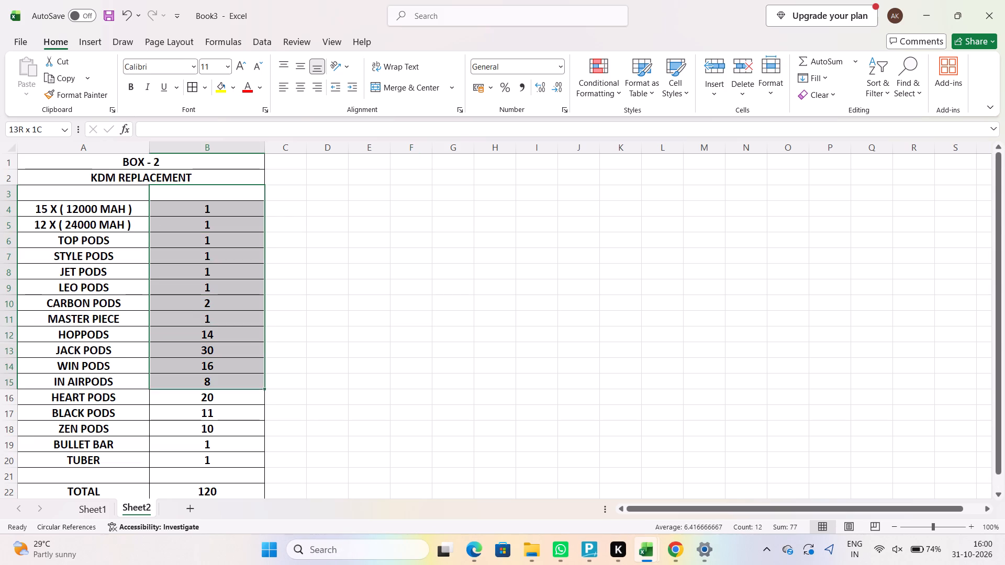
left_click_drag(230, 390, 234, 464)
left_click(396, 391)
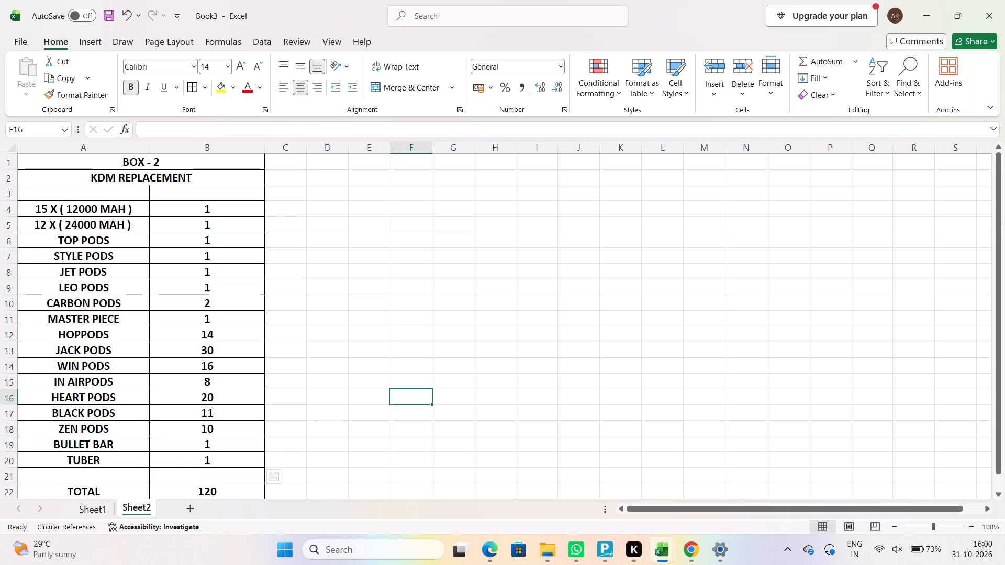
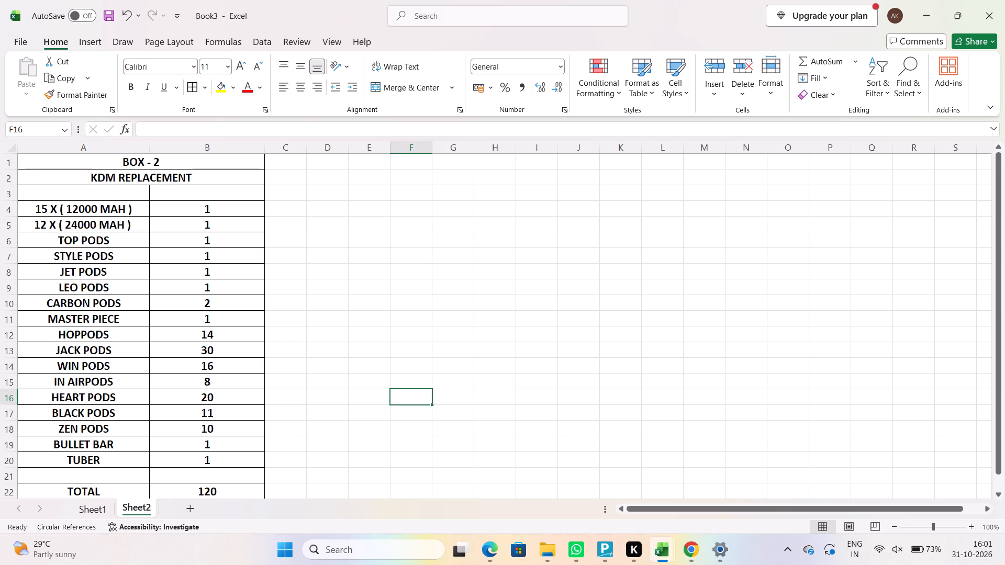
Check the BOX - 2 items one by one, from 15 X ( 12000 MAH ) through BULLET BAR, against their quantities.
left_click(177, 209)
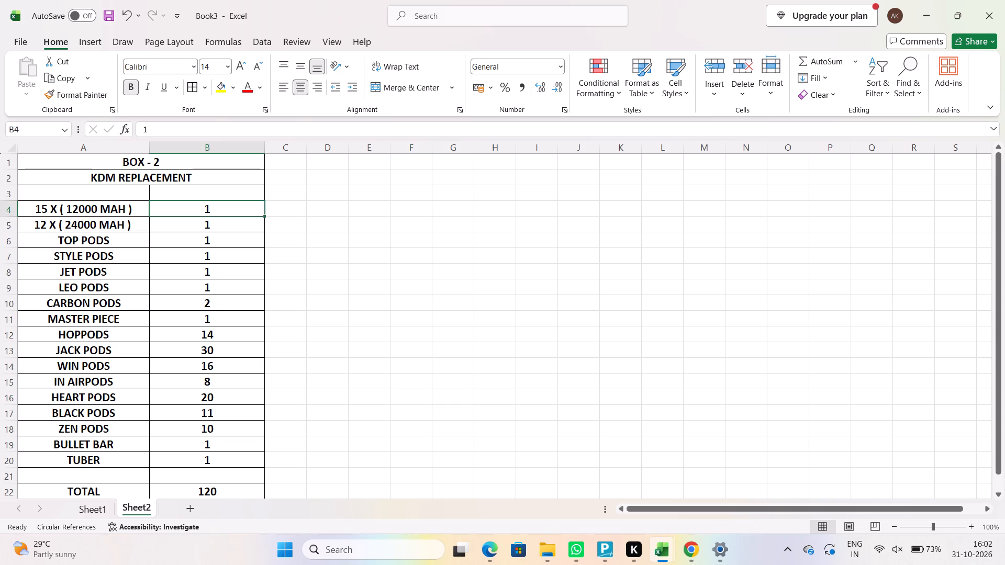
left_click(126, 229)
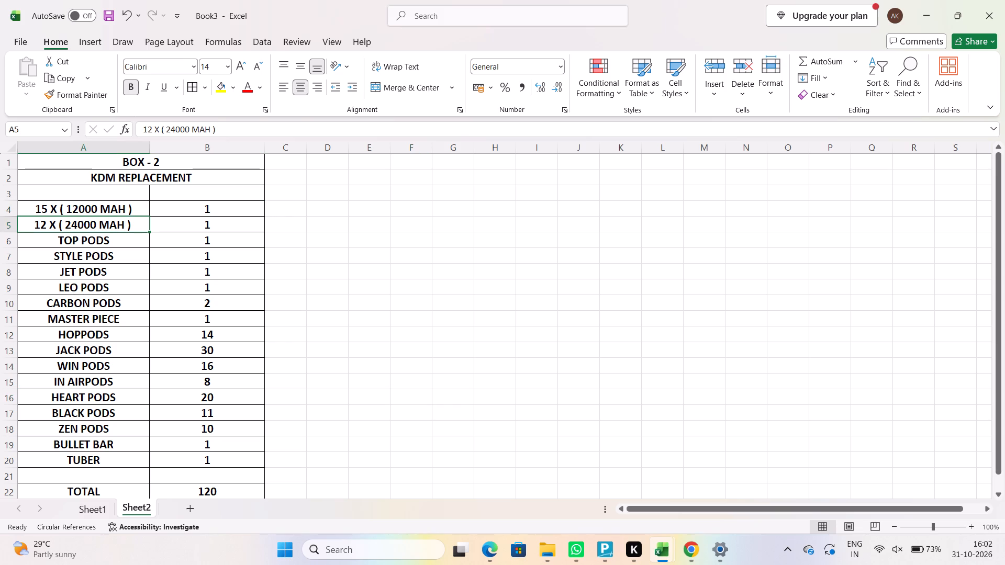
left_click(123, 242)
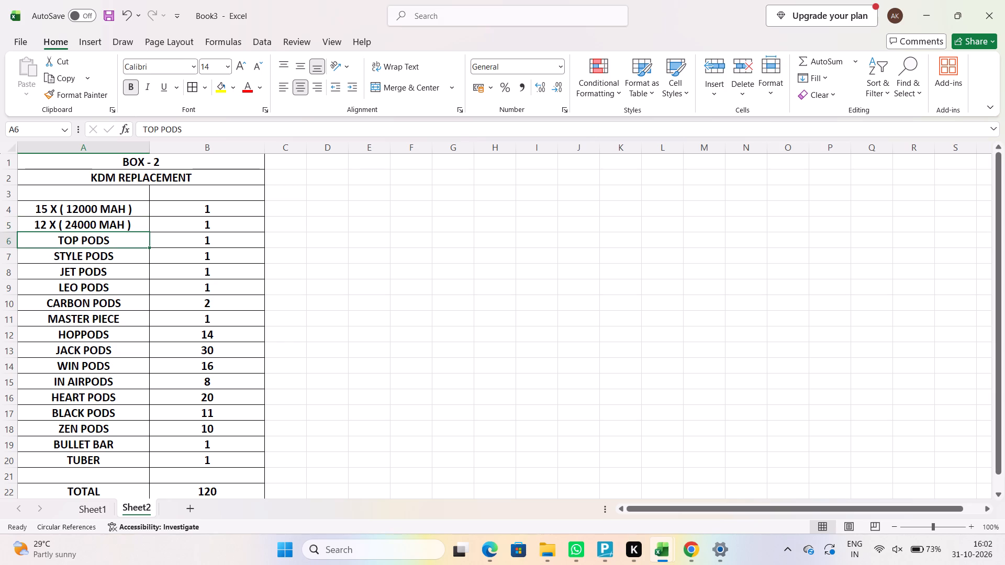
left_click(115, 253)
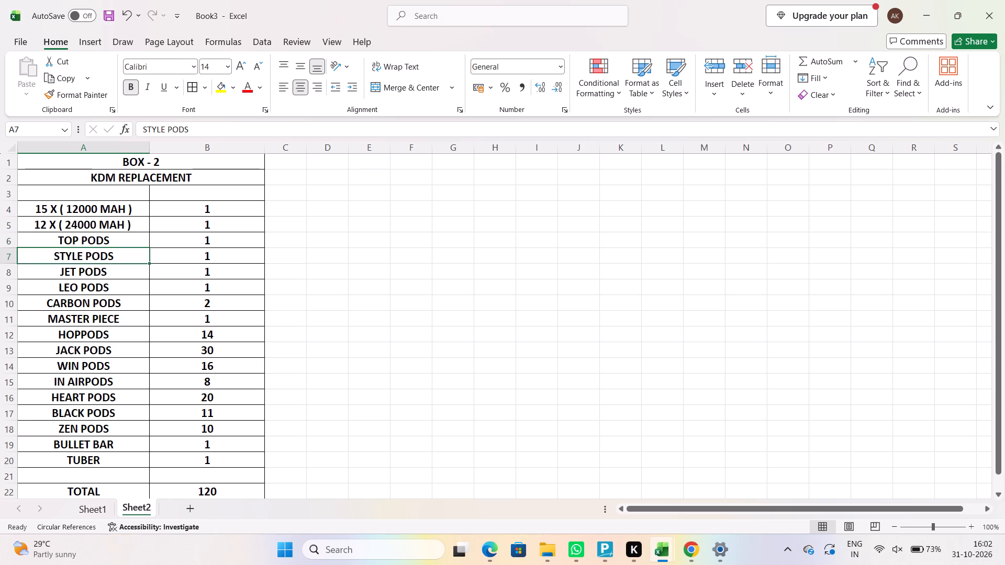
left_click(113, 275)
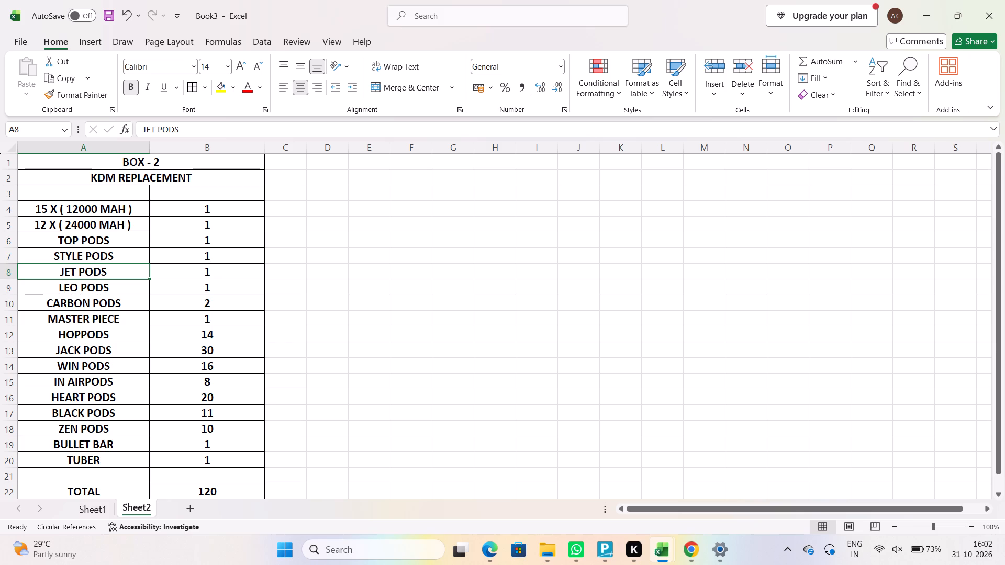
left_click(108, 286)
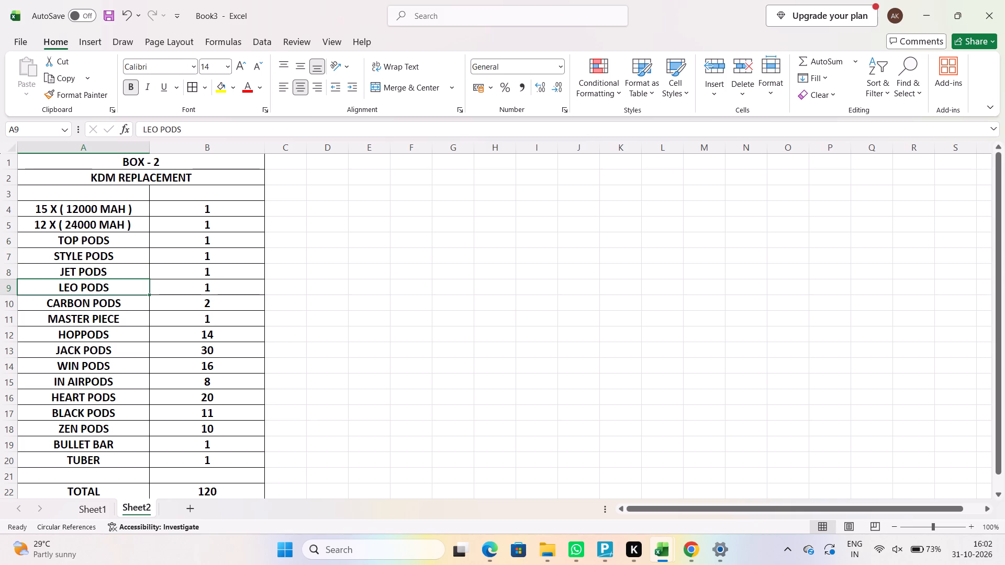
left_click(99, 304)
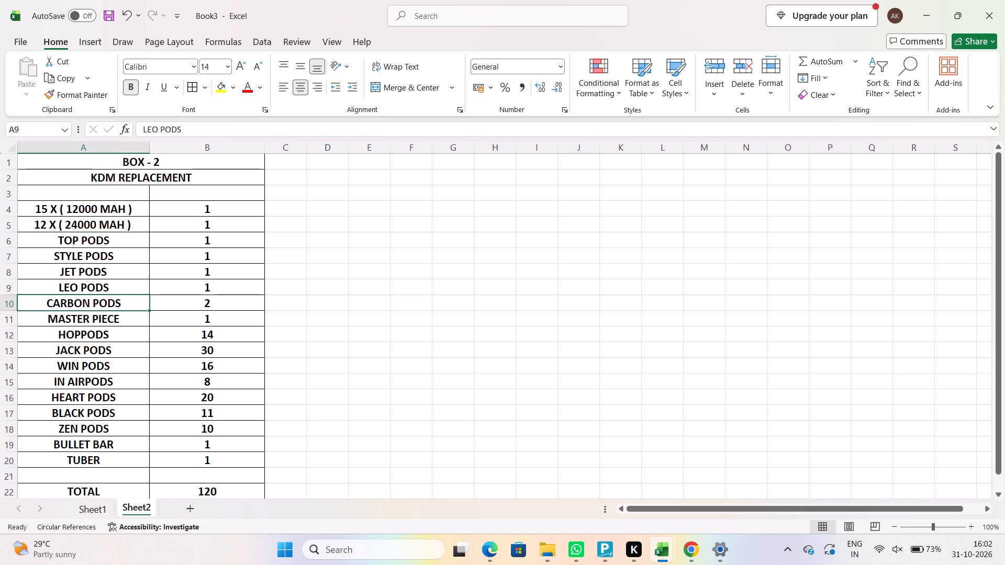
left_click(96, 322)
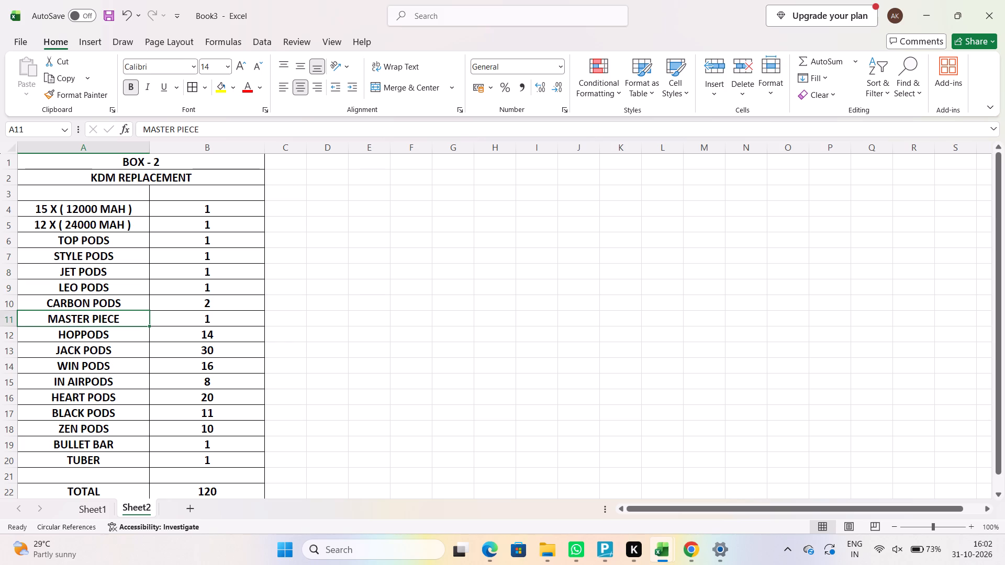
left_click(103, 334)
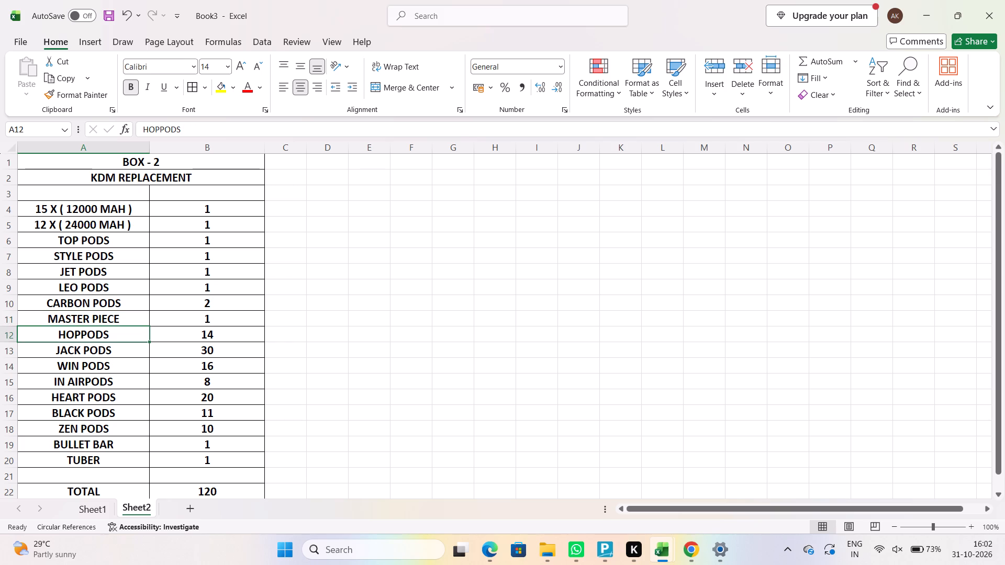
left_click(106, 351)
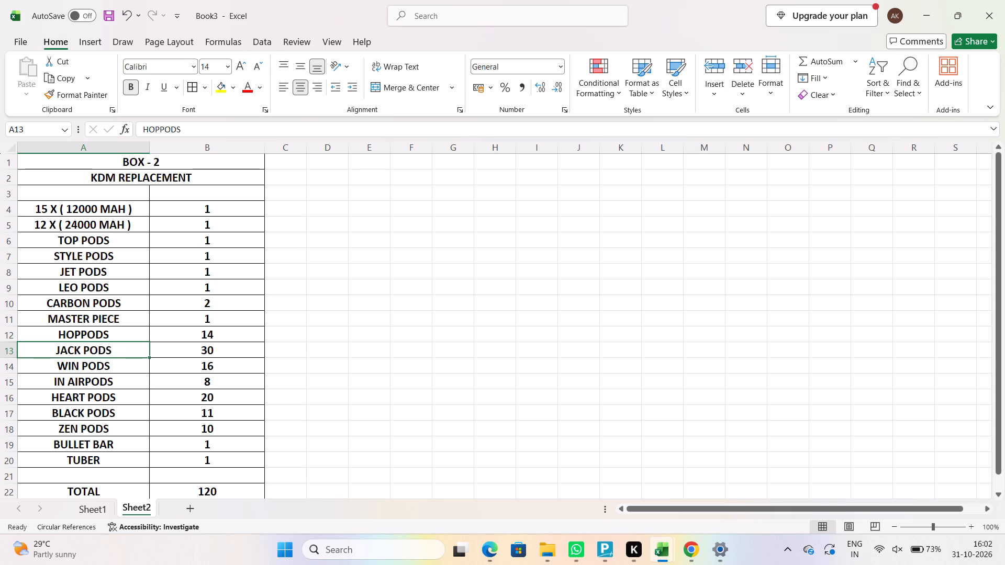
left_click(102, 365)
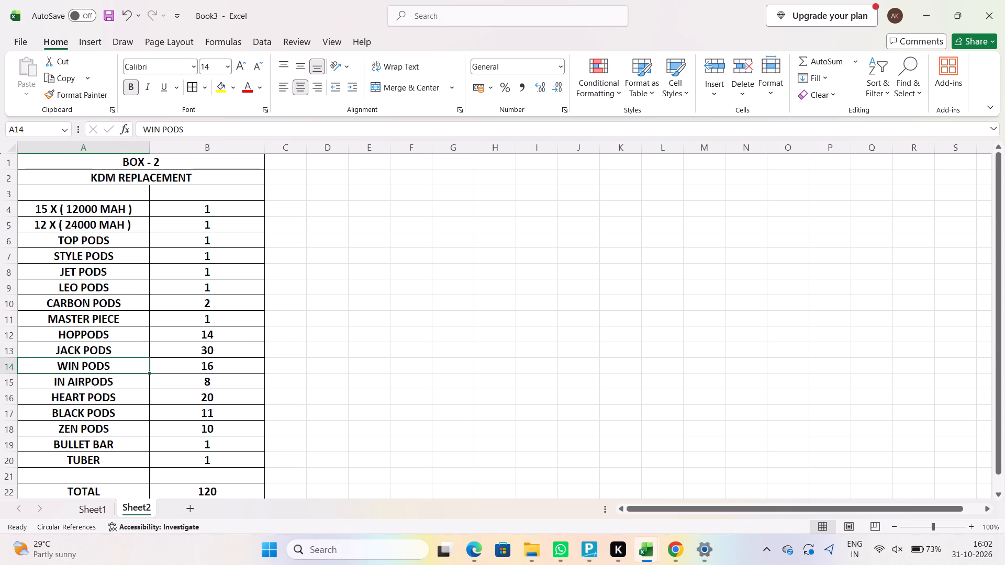
left_click(100, 380)
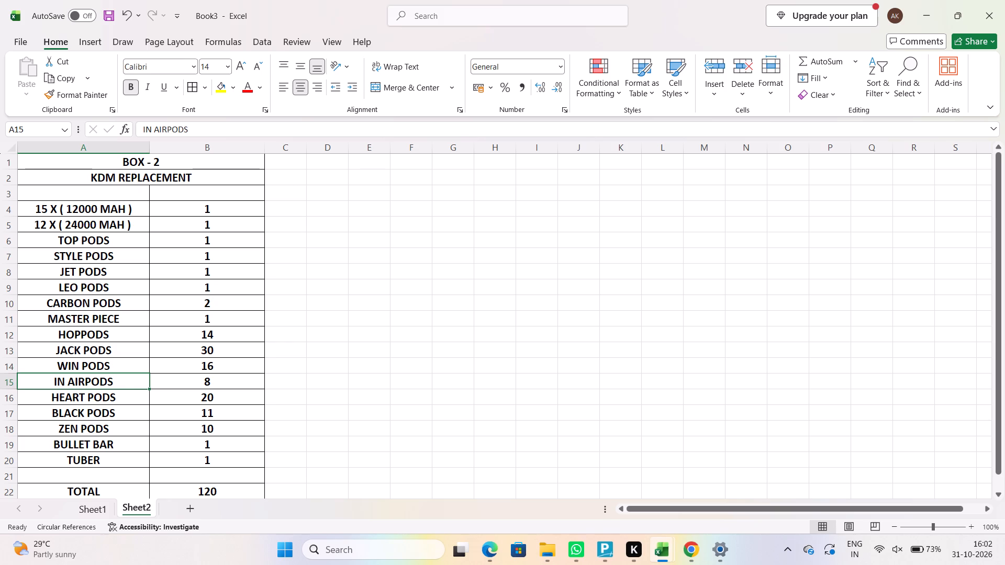
left_click(97, 398)
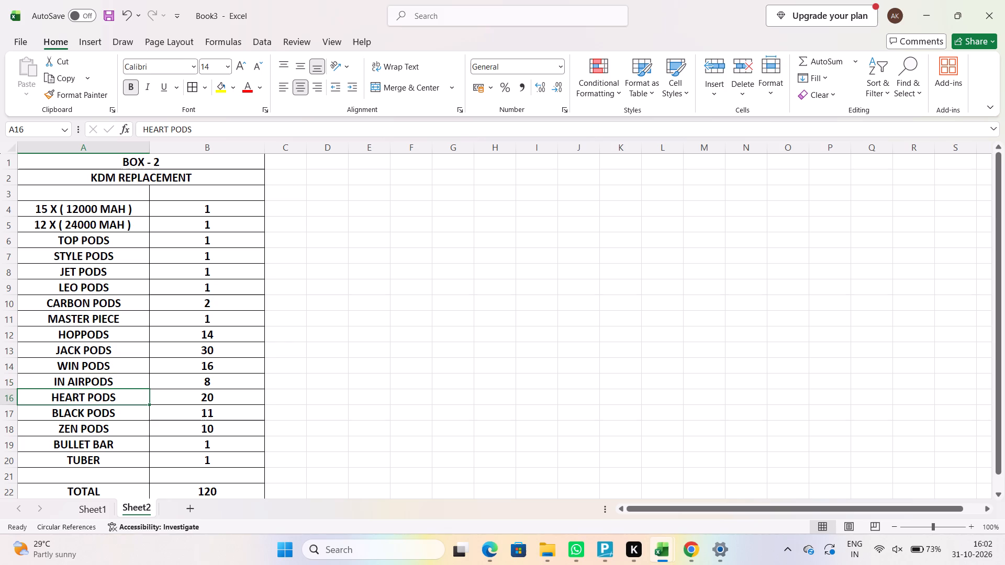
left_click(97, 412)
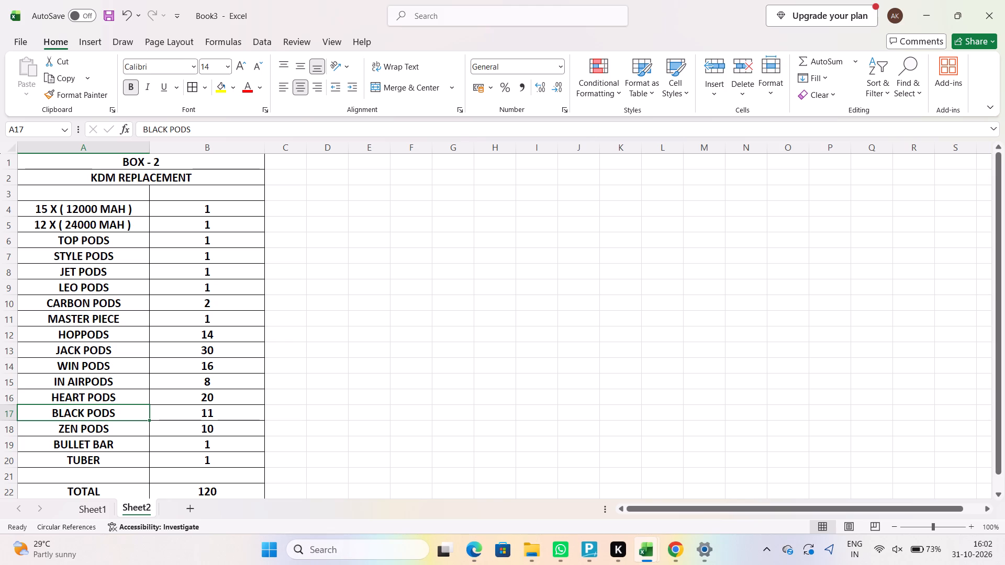
left_click(97, 431)
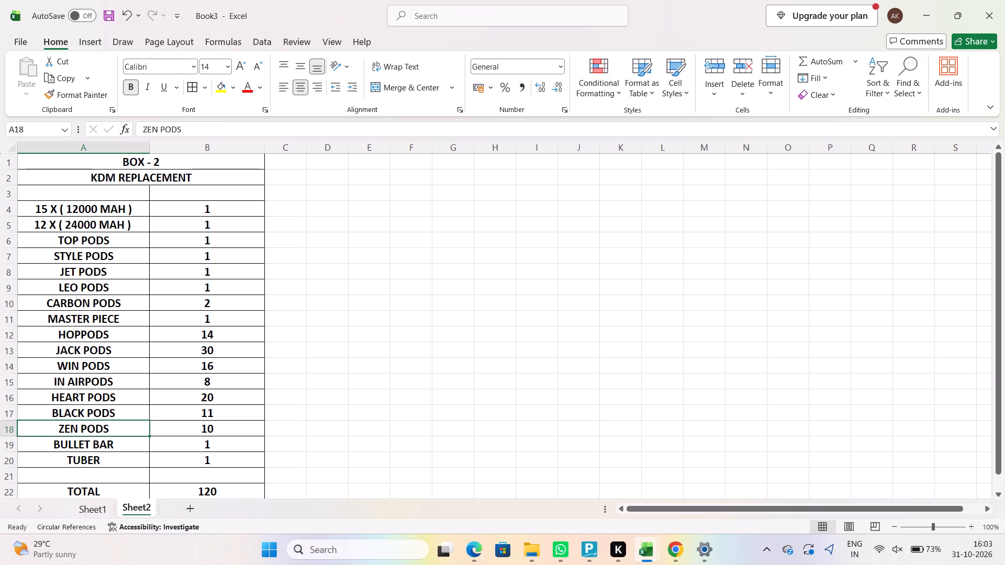
left_click(95, 446)
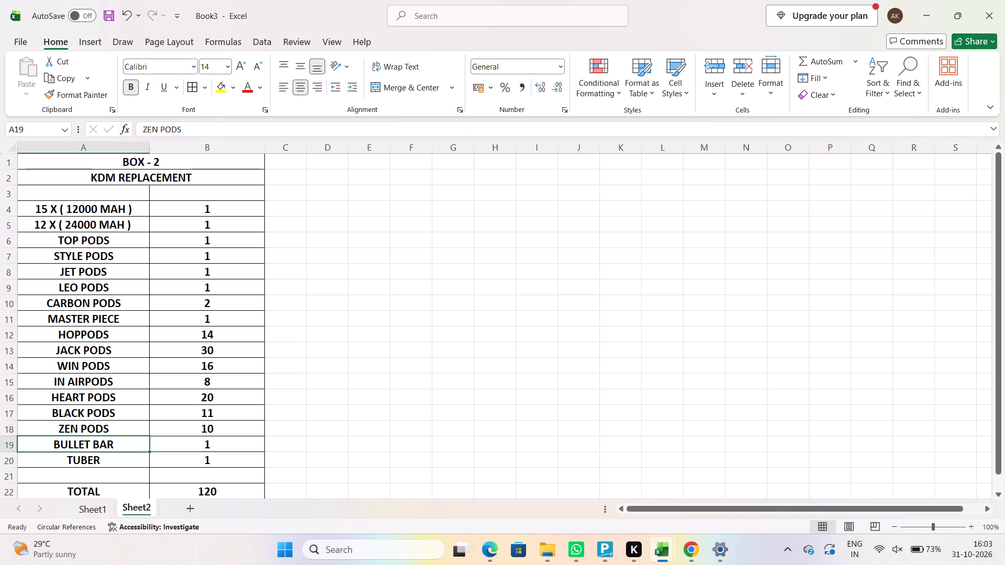
Check the sum of the BOX - 2 quantities over the range B3:B20.
left_click_drag(219, 190, 229, 458)
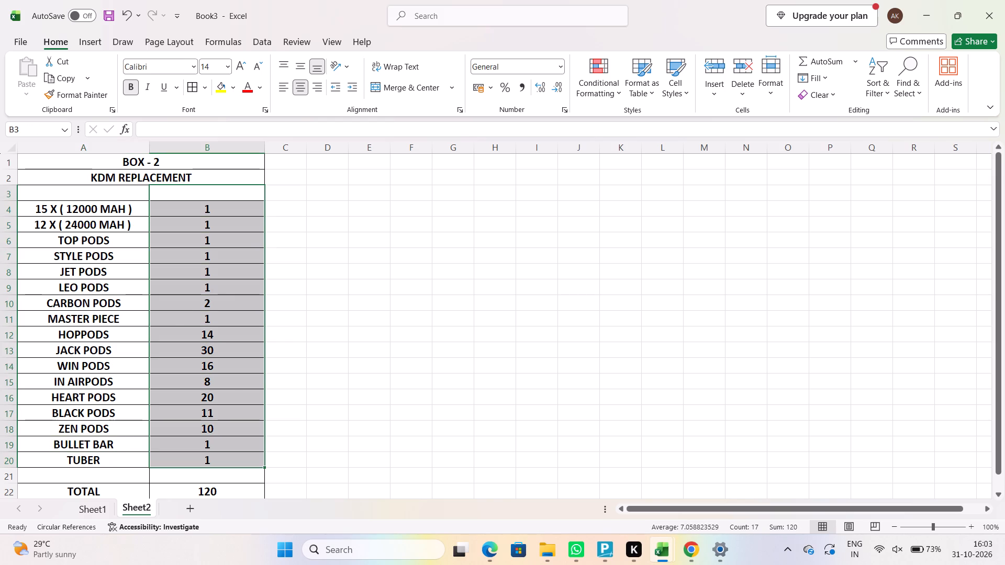
left_click(305, 387)
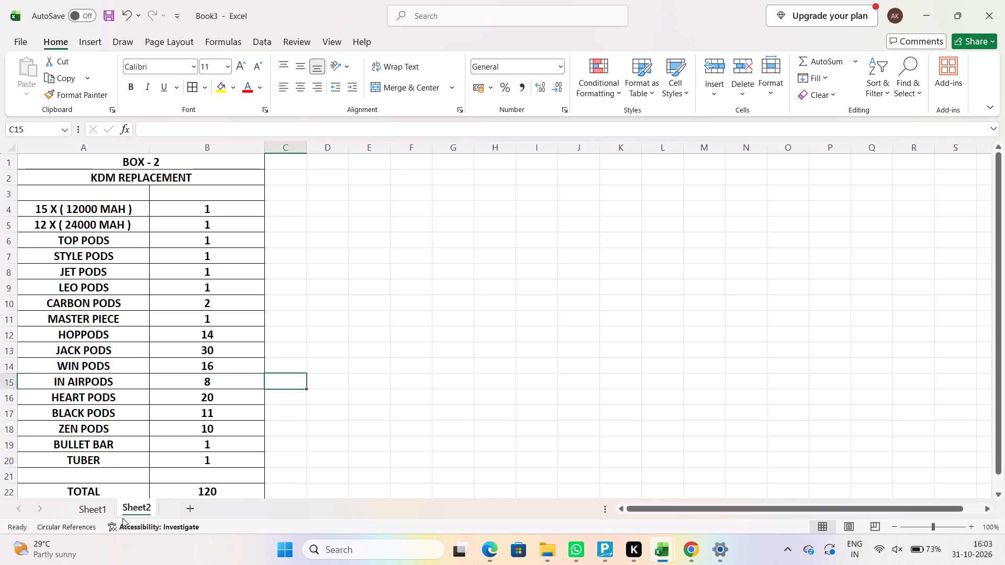
On Sheet1, restore the collapsed row 40 between the last ACOUSTIC entry and TOTAL to normal height.
left_click(102, 513)
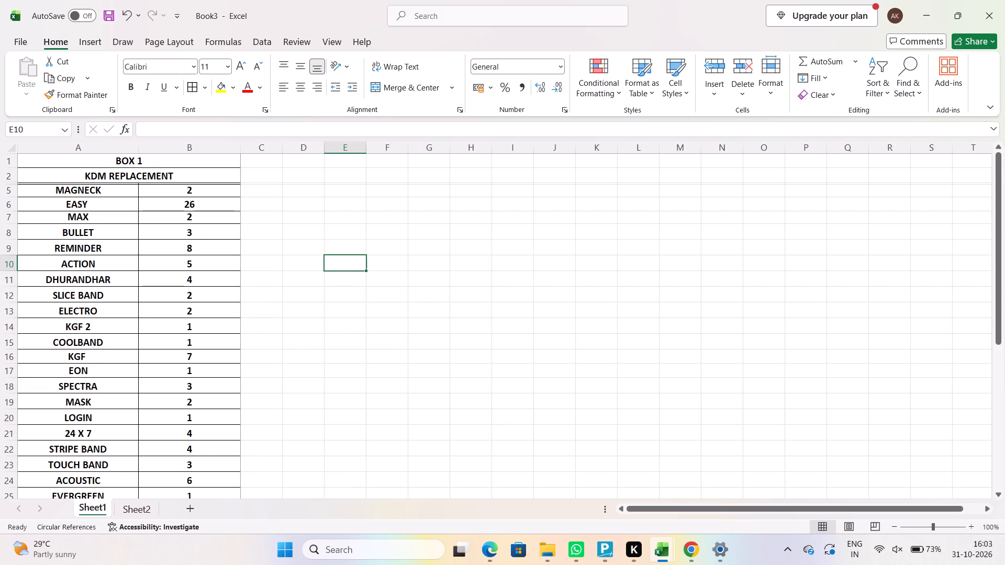
scroll(115, 369, "down", 7)
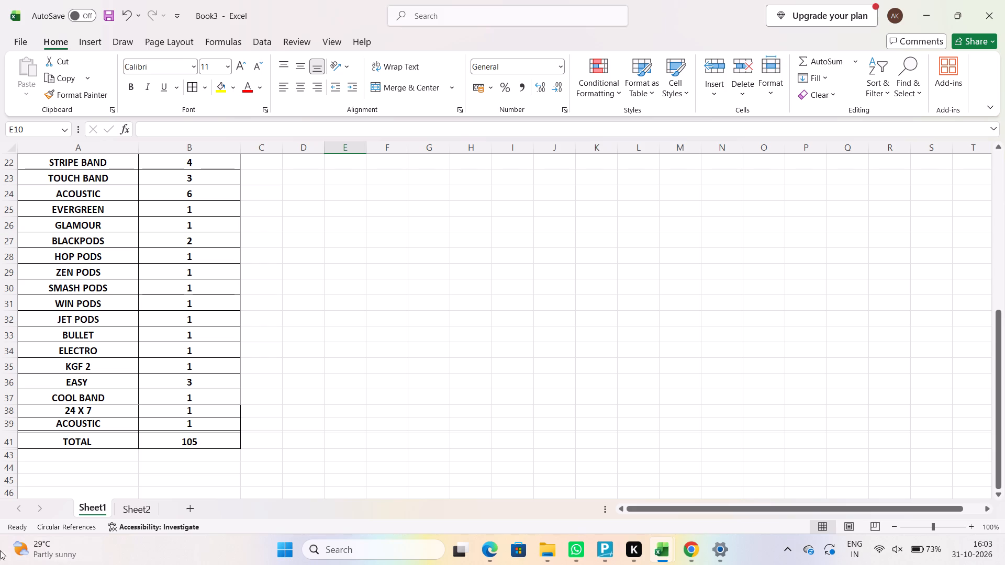
left_click_drag(7, 423, 6, 433)
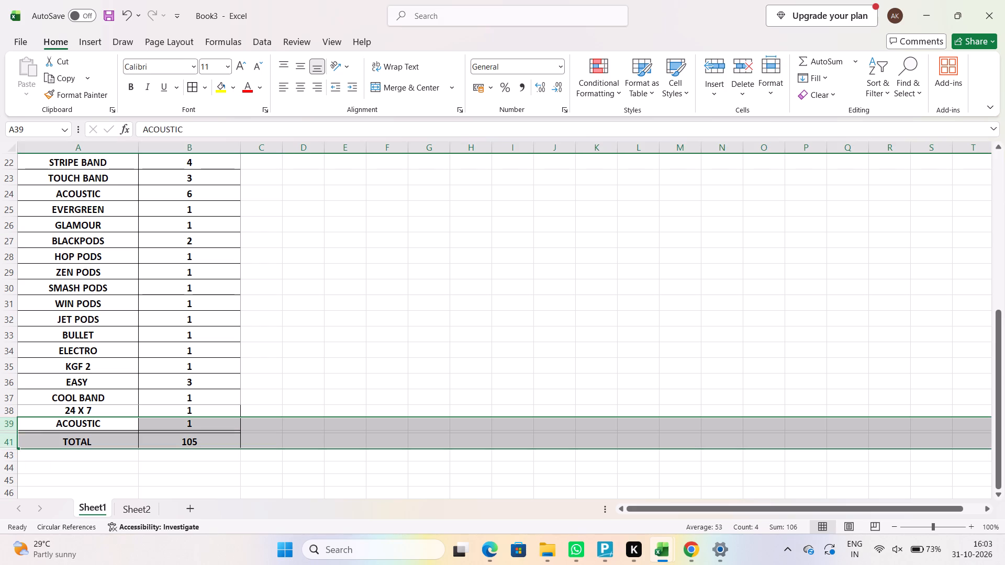
right_click(6, 437)
left_click(52, 427)
left_click_drag(10, 426, 10, 434)
right_click(9, 438)
left_click(47, 425)
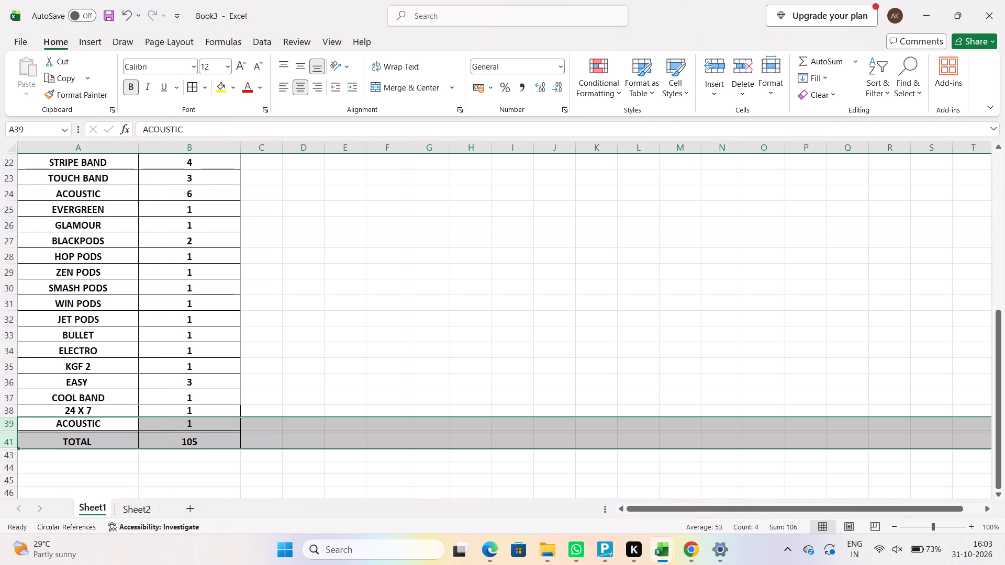
left_click(49, 446)
double_click(11, 433)
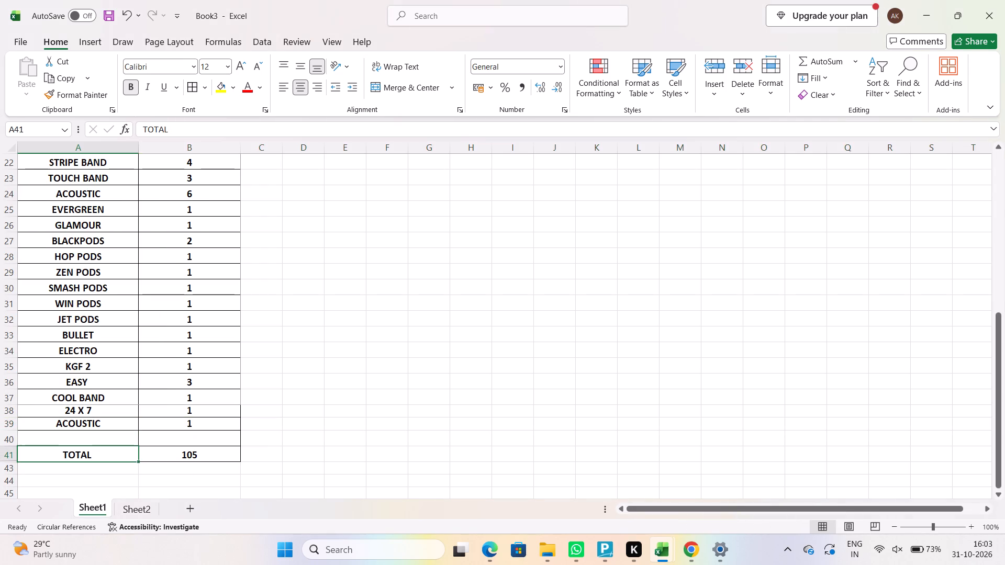
Delete the empty row 40 above TOTAL in the BOX 1 list.
left_click(36, 446)
left_click(7, 434)
right_click(7, 434)
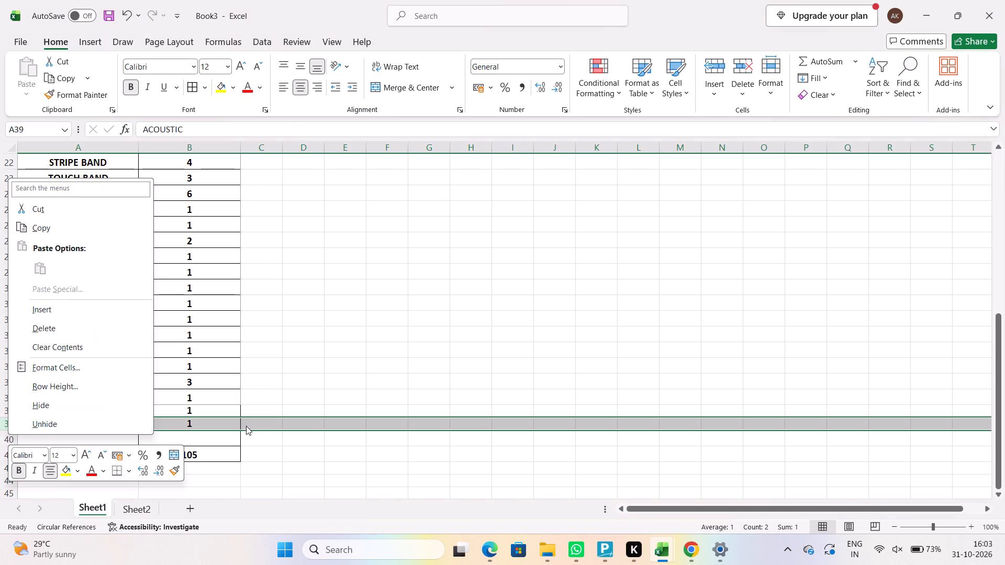
left_click(277, 408)
left_click_drag(122, 443, 105, 444)
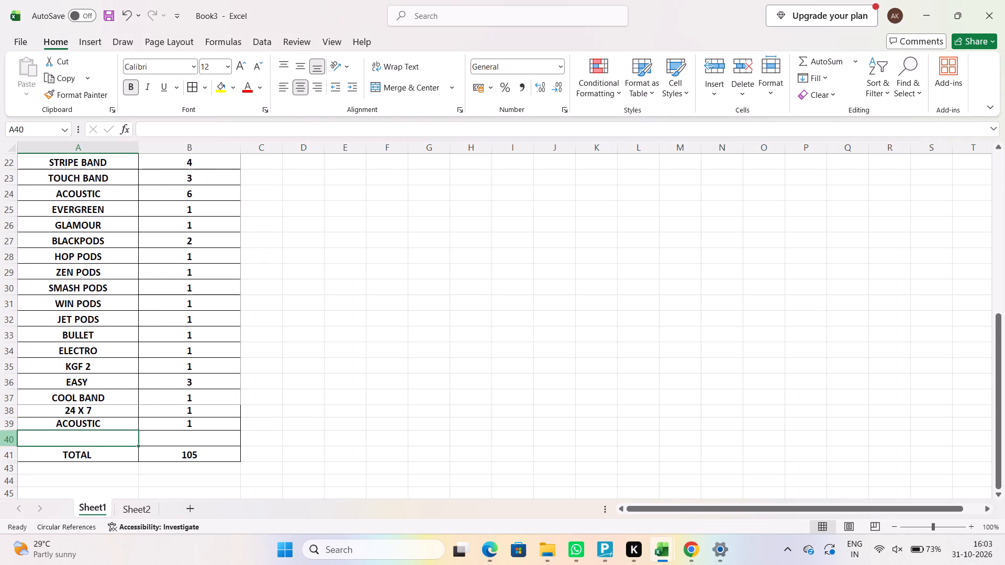
left_click(7, 437)
right_click(7, 437)
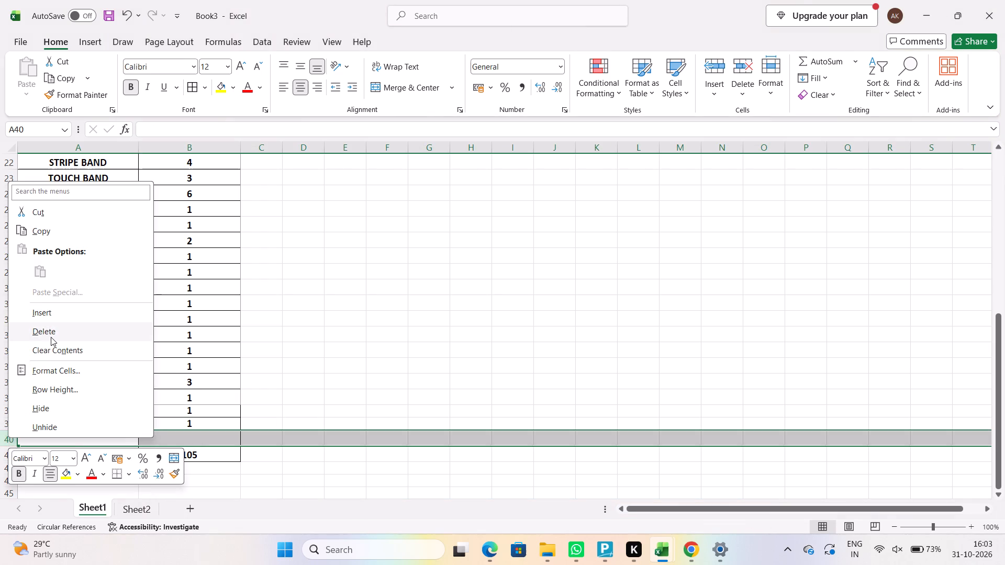
left_click(51, 336)
left_click(151, 346)
Reveal the collapsed empty row 4 between the KDM REPLACEMENT heading and MAGNECK, and delete it.
scroll(149, 346, "up", 6)
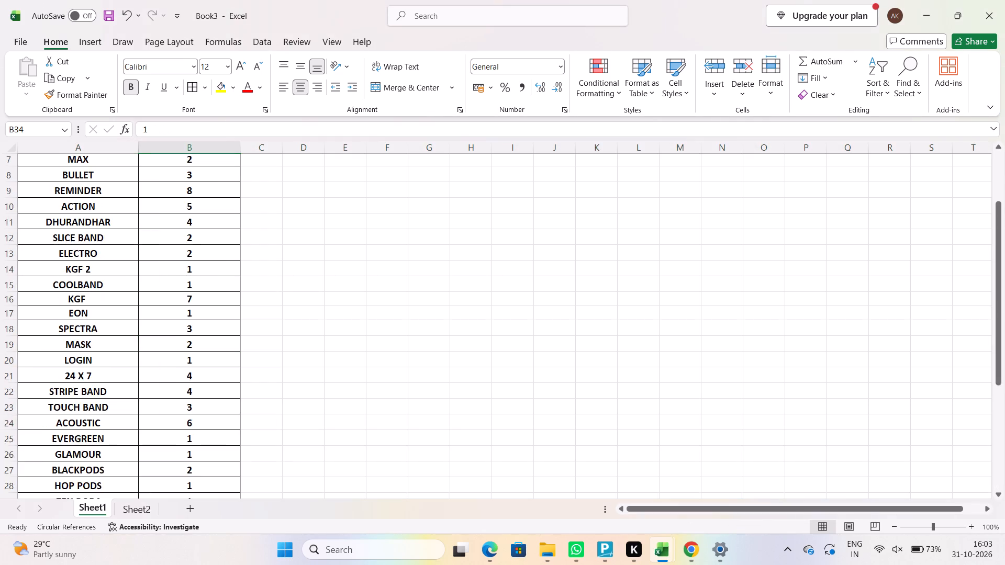
scroll(149, 346, "up", 2)
scroll(155, 346, "down", 3)
scroll(155, 346, "up", 8)
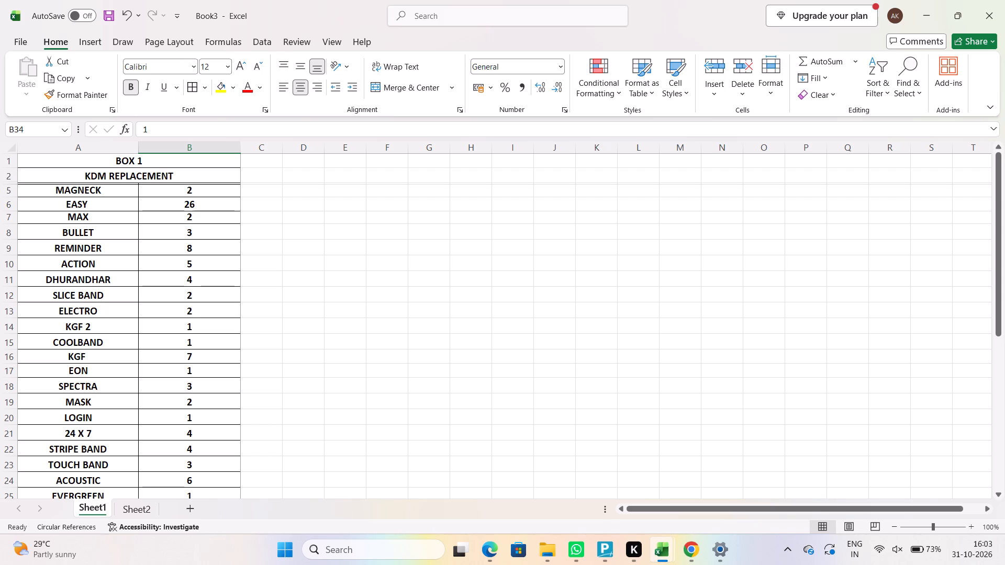
double_click(10, 185)
left_click(9, 190)
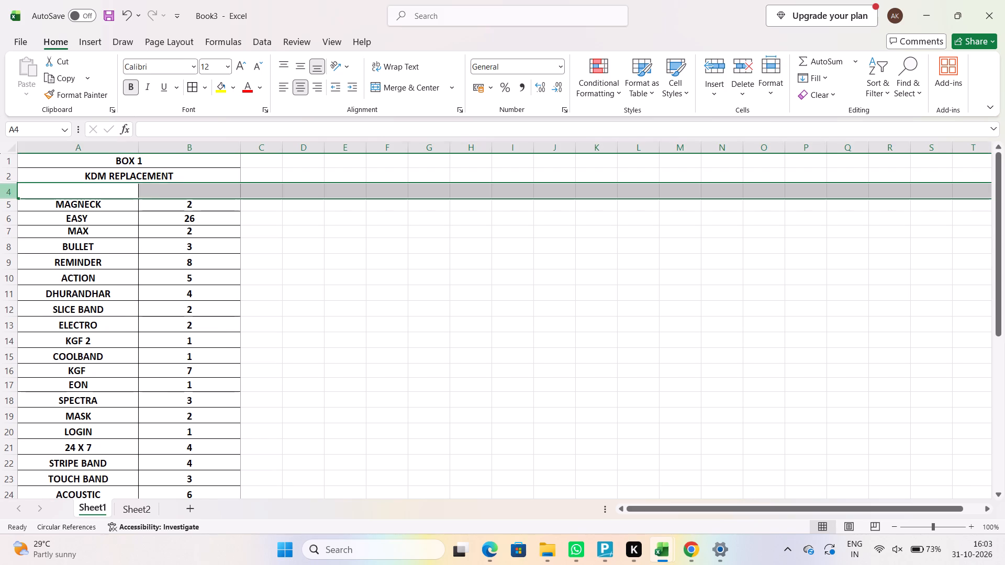
right_click(9, 189)
left_click(54, 340)
left_click(111, 310)
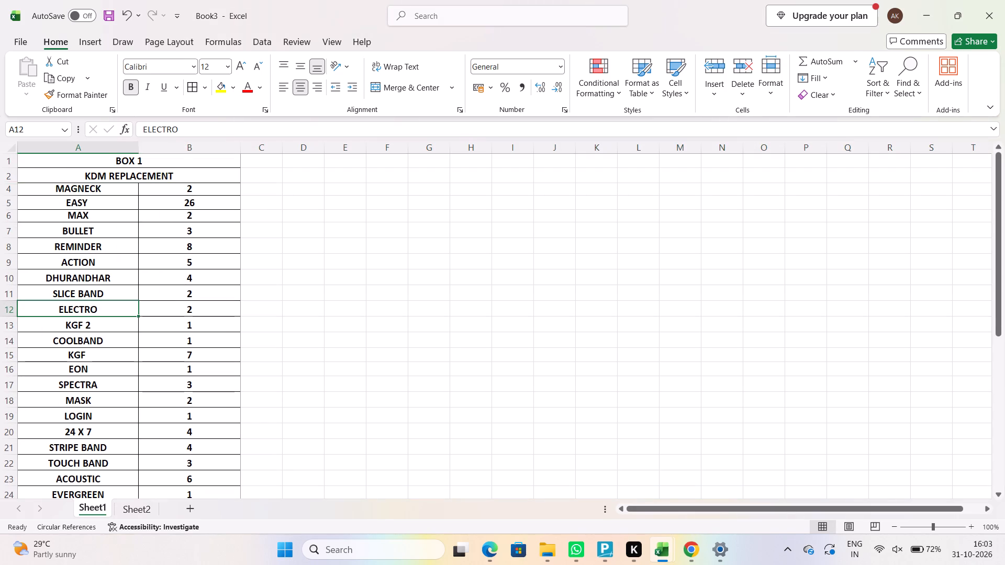
Review the print preview of the BOX 1 sheet, and return to the worksheet without saving or closing the workbook.
key("ctrl+p")
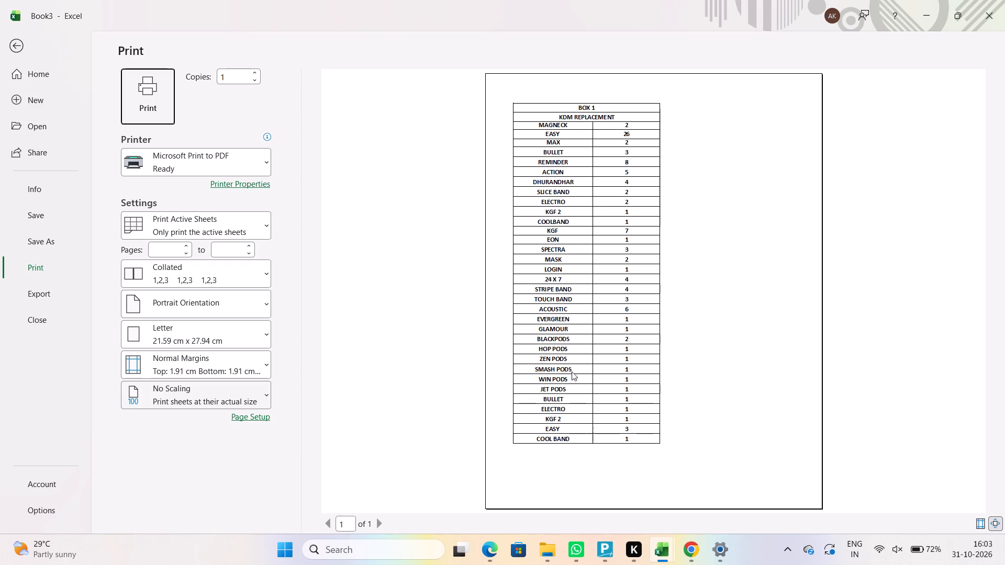
scroll(568, 353, "down", 4)
left_click(379, 522)
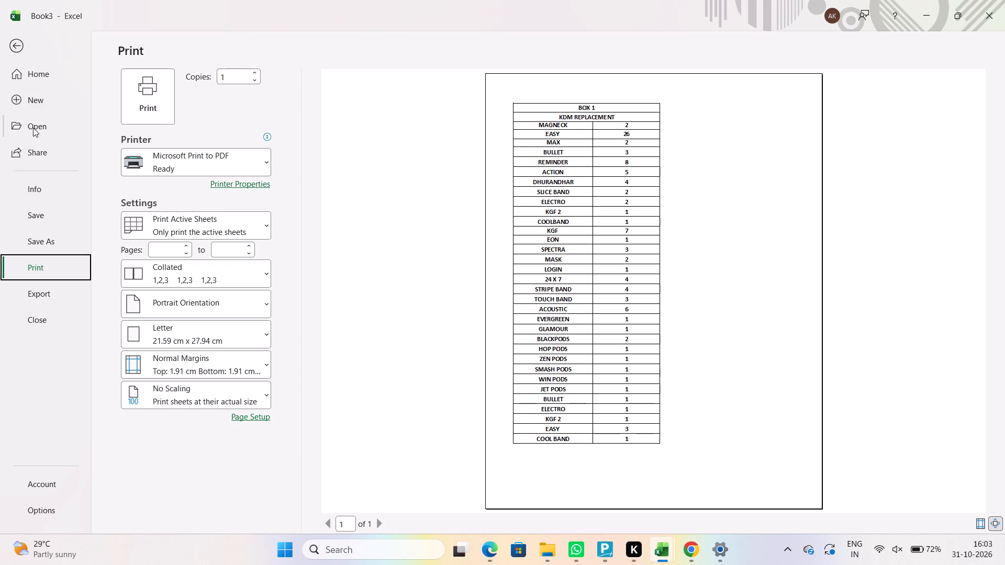
left_click(999, 8)
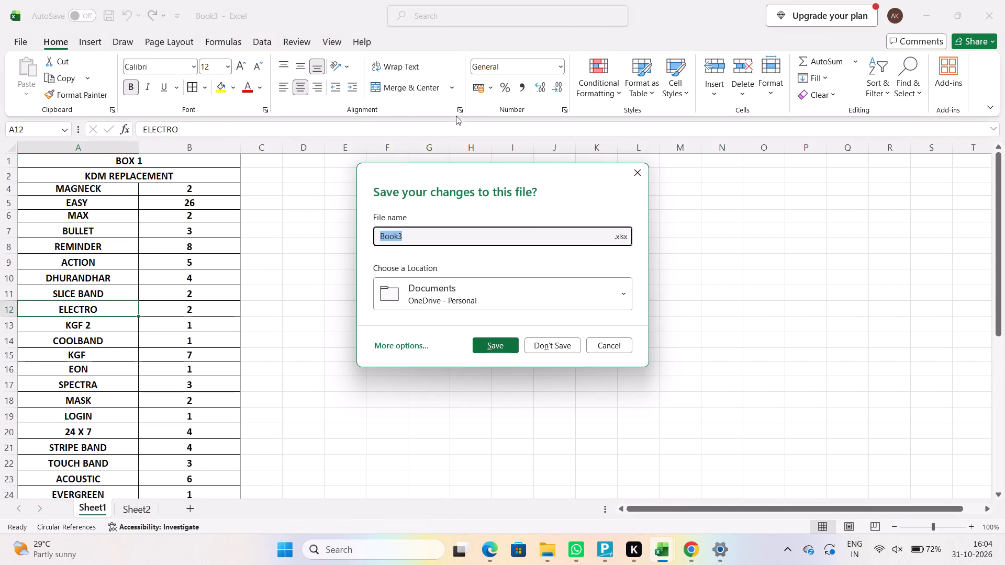
left_click(642, 171)
Check the extent of the BOX 1 list by selecting it from the heading through TOTAL, A1:B39, and clear the selection.
scroll(278, 248, "up", 5)
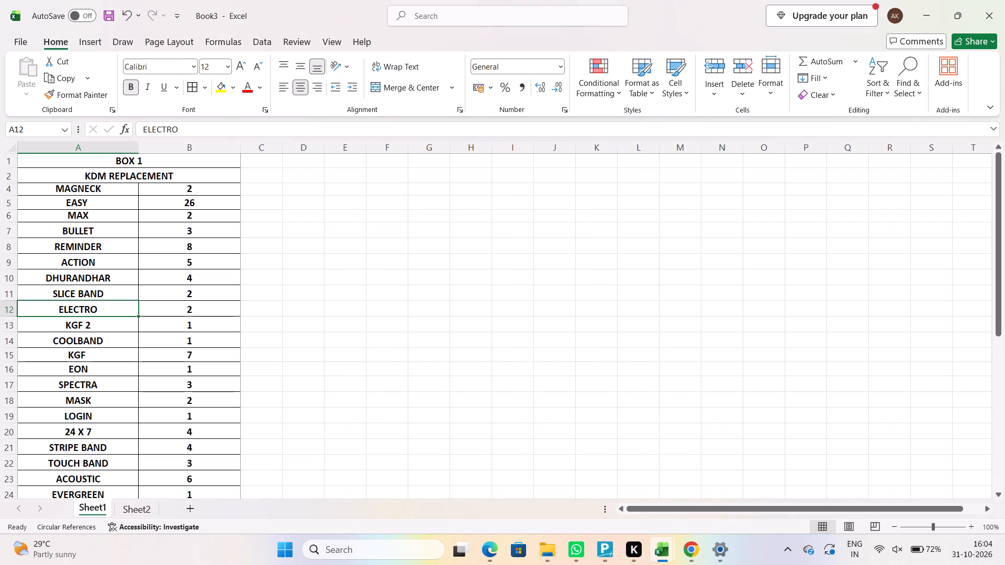
left_click_drag(152, 163, 165, 564)
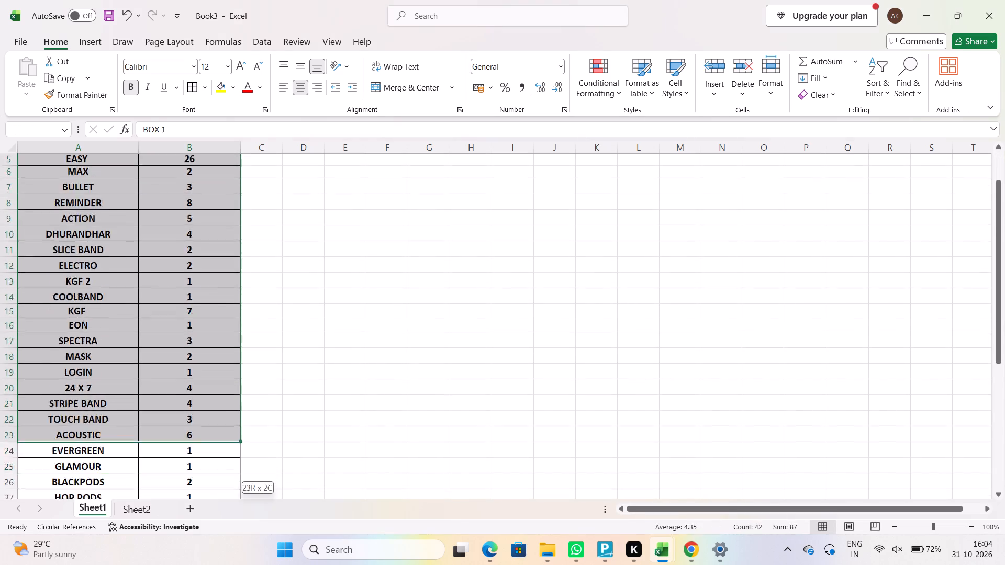
left_click_drag(165, 564, 154, 523)
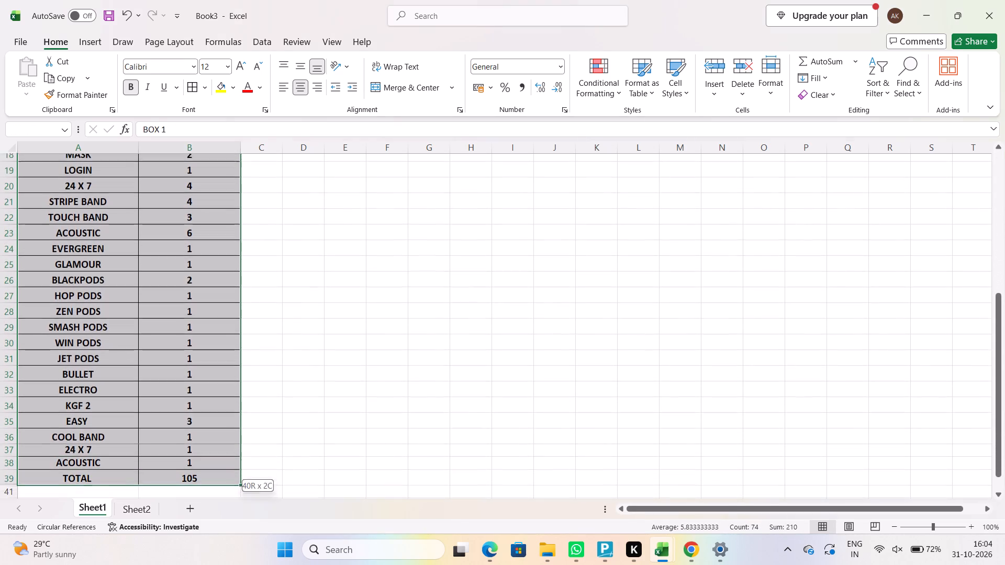
left_click_drag(154, 523, 171, 470)
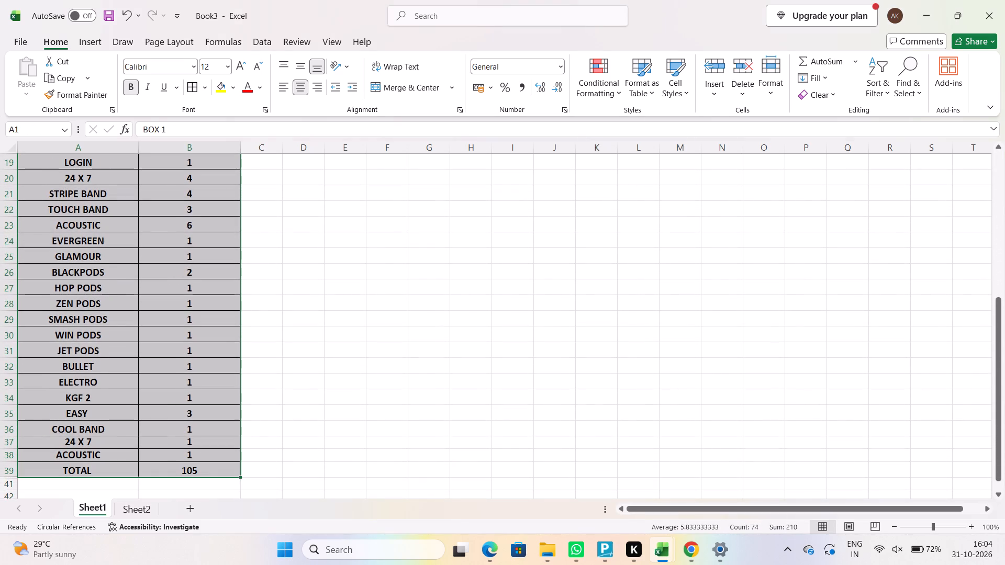
scroll(274, 263, "up", 15)
left_click(539, 263)
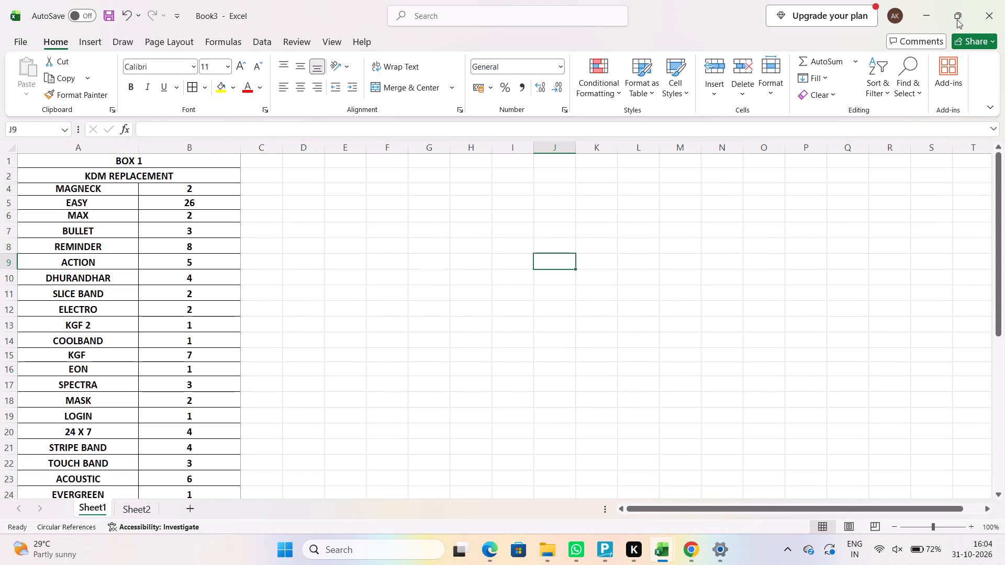
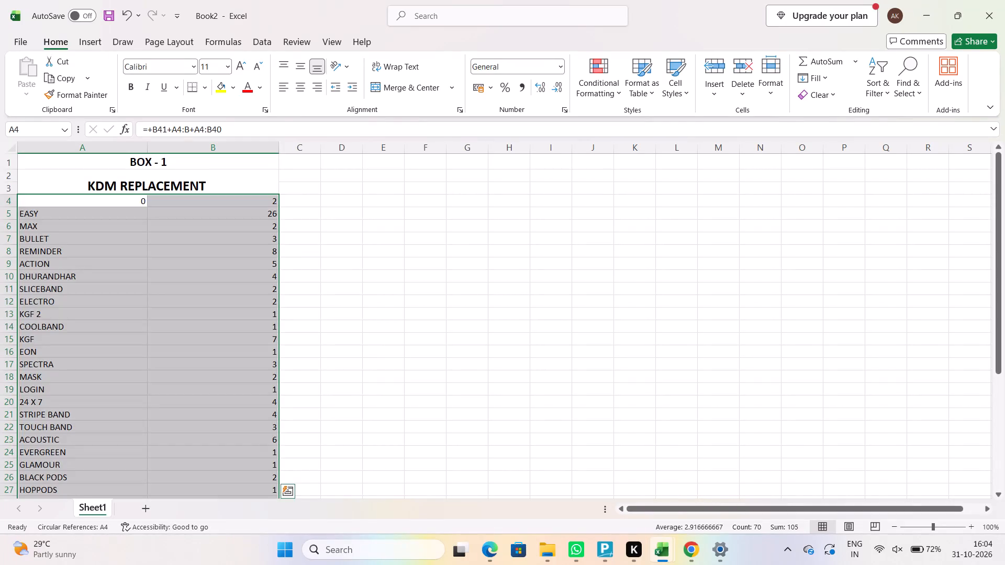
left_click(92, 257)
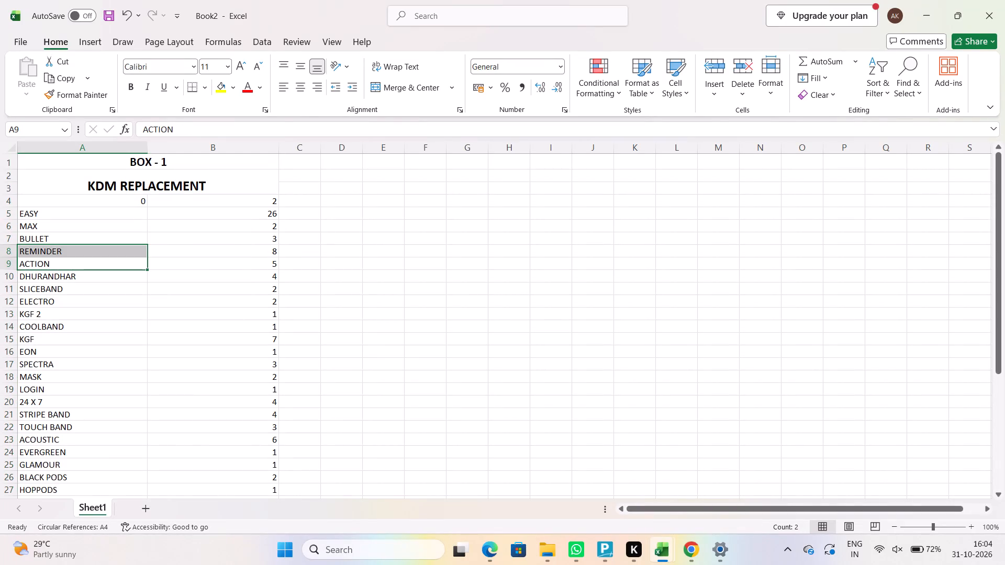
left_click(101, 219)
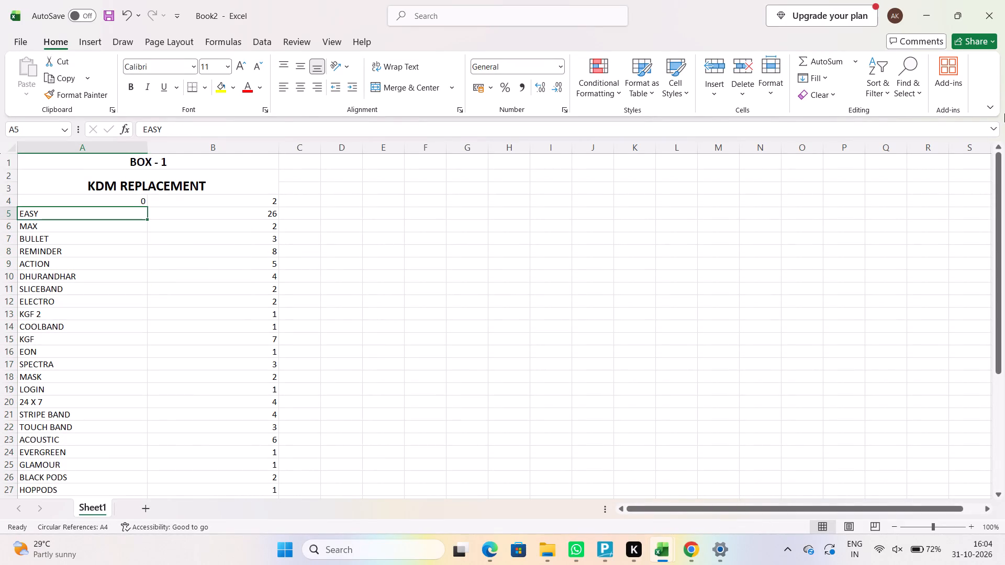
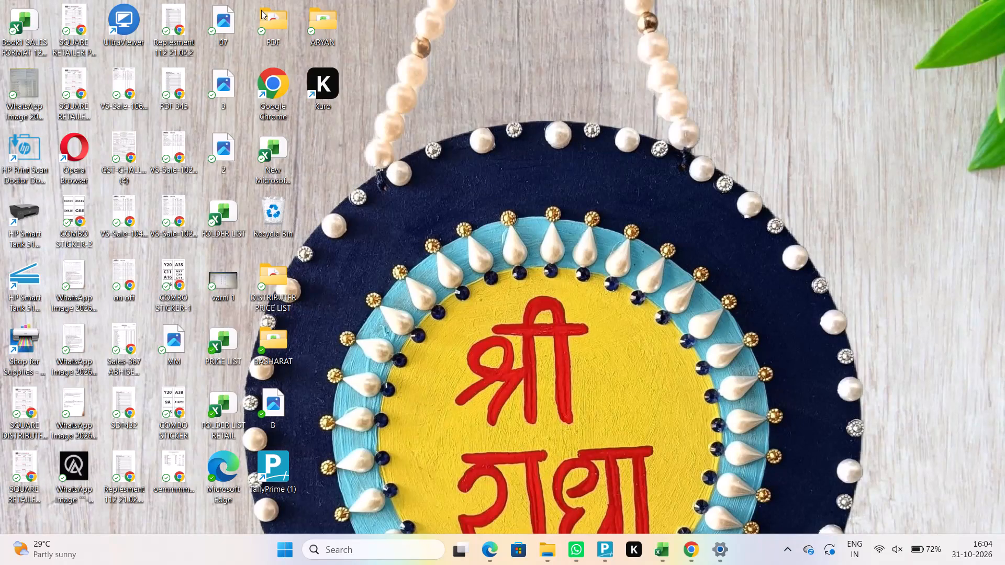
Create an Excel worksheet named ROUGH WORK in the desktop's ARYAN folder and open it.
left_click(324, 25)
left_click(327, 25)
double_click(325, 21)
left_click(188, 217)
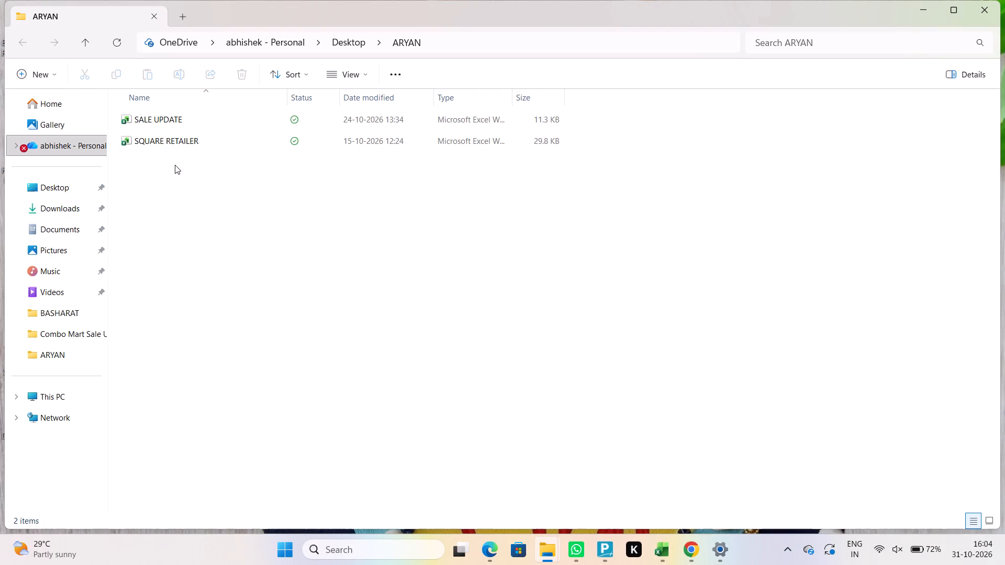
left_click(172, 182)
right_click(172, 182)
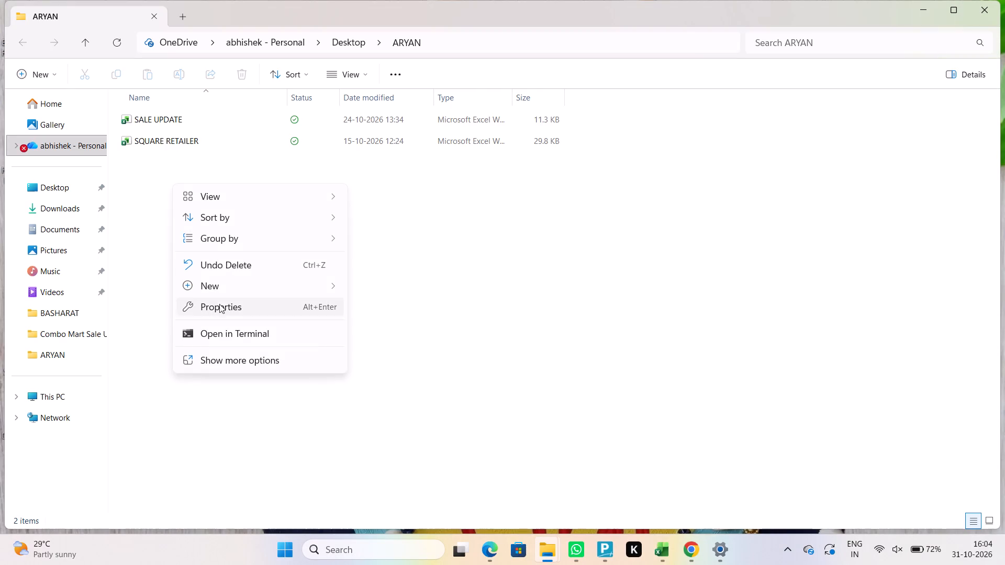
left_click(218, 282)
left_click(426, 415)
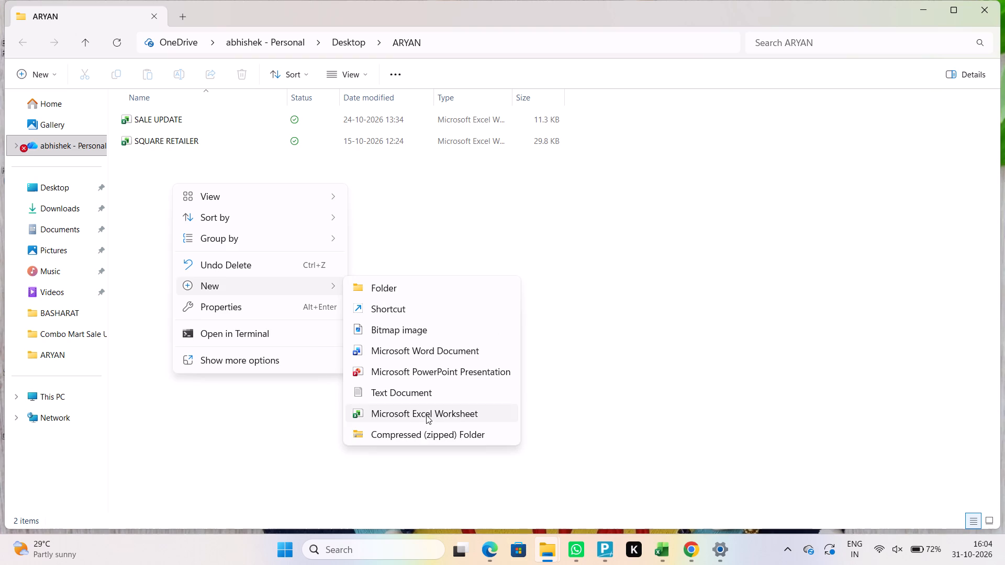
type("RO")
type("UGH WORK")
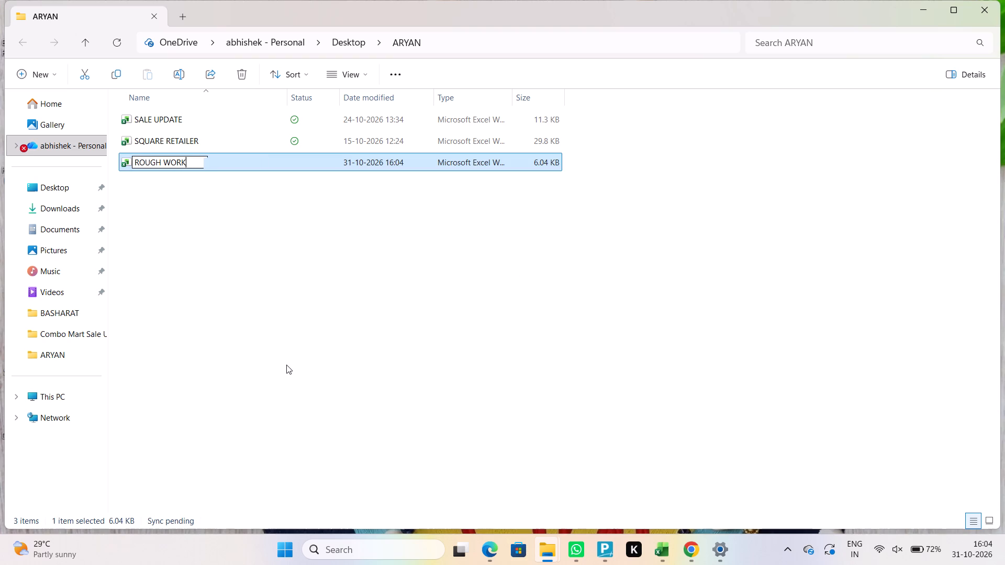
key("Return")
key("Return")
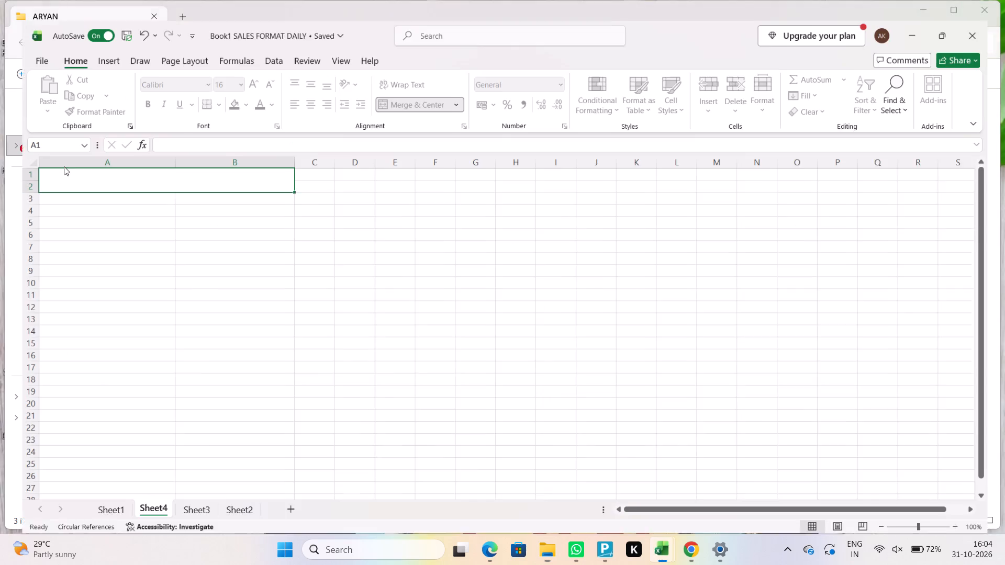
Copy the BOX 1 KDM REPLACEMENT list, heading through TOTAL row, from Book3's Sheet1 into ROUGH WORK starting at cell A1.
left_click(100, 232)
scroll(129, 362, "up", 7)
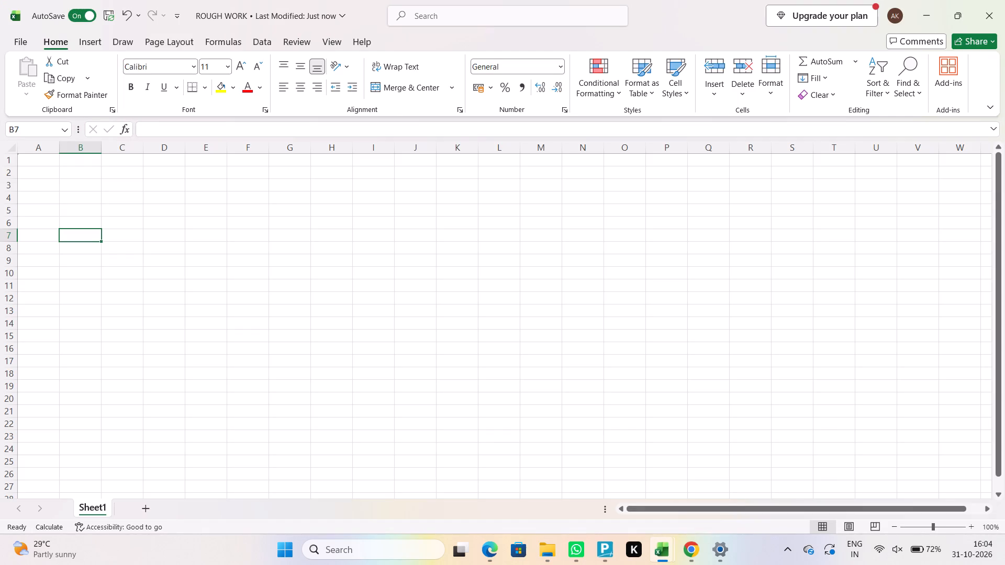
scroll(129, 362, "up", 1)
left_click(658, 557)
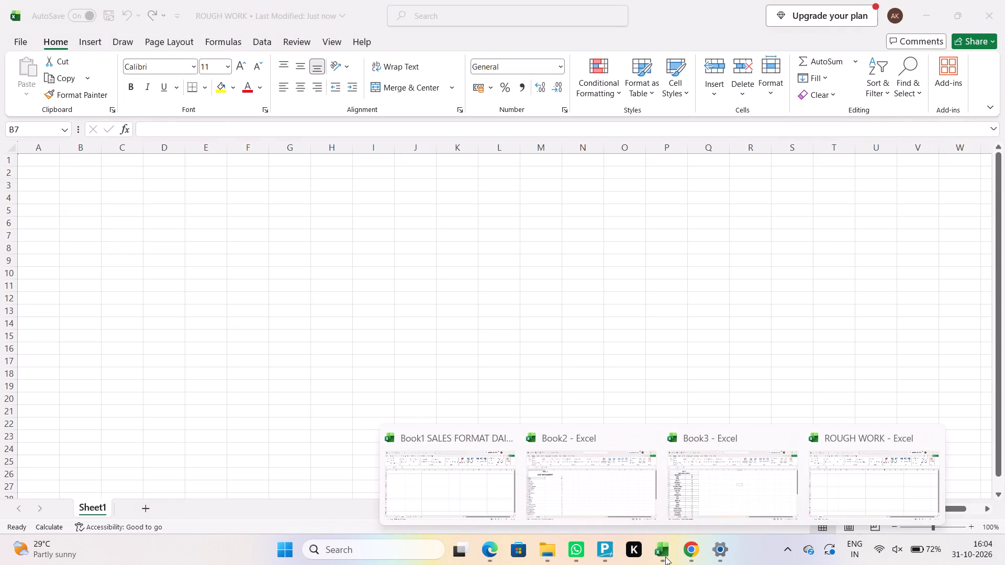
left_click(705, 500)
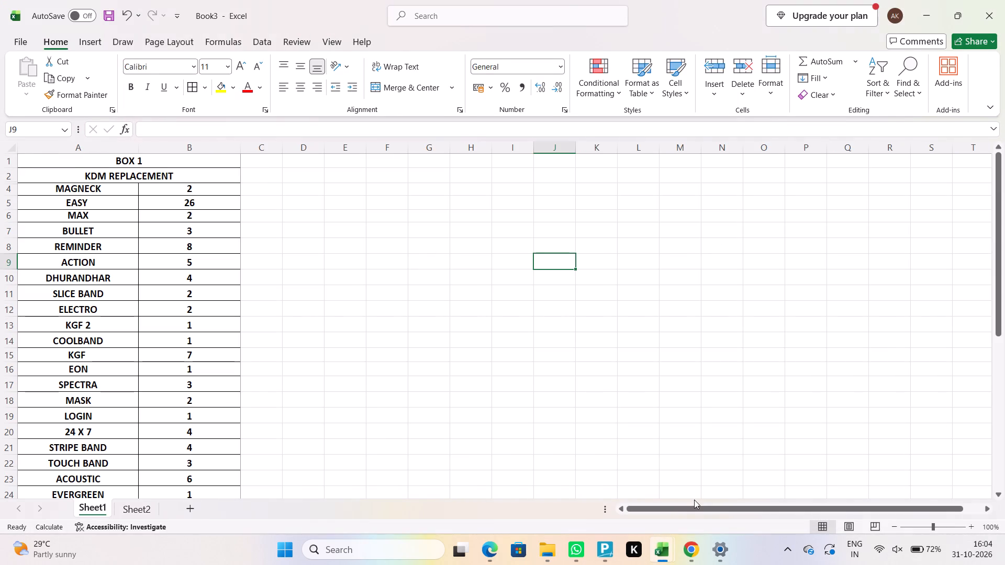
scroll(219, 222, "up", 5)
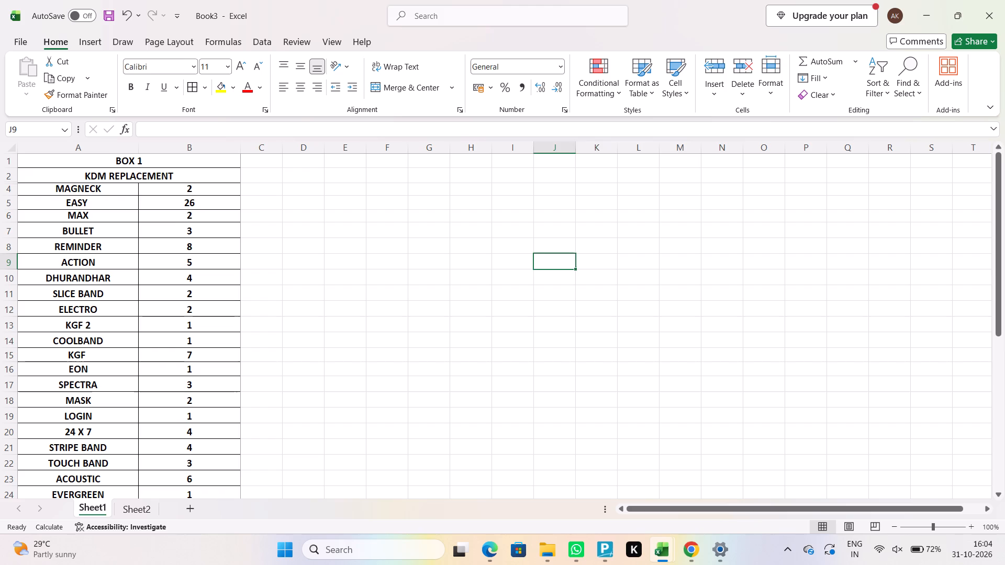
left_click_drag(107, 162, 155, 564)
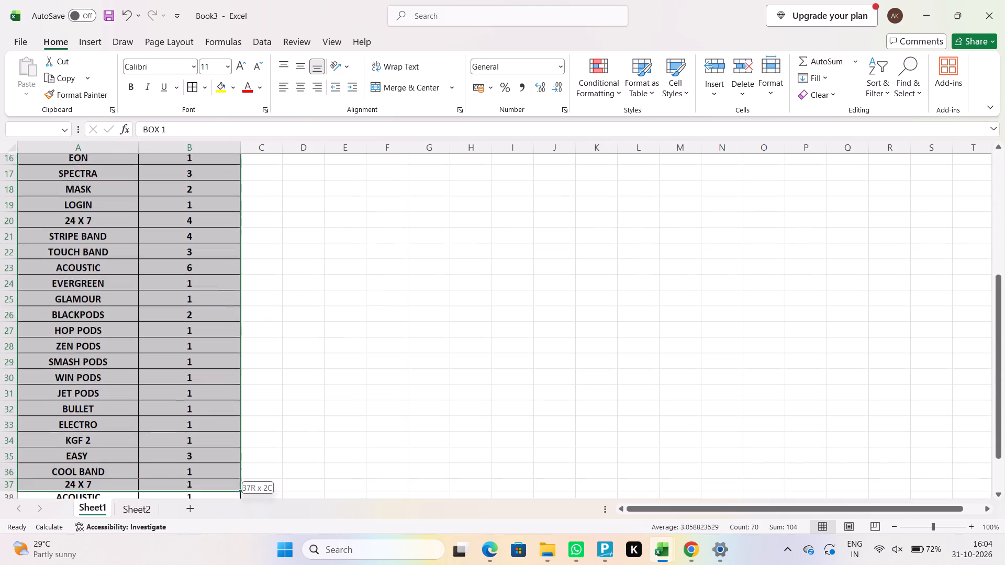
left_click_drag(155, 564, 168, 467)
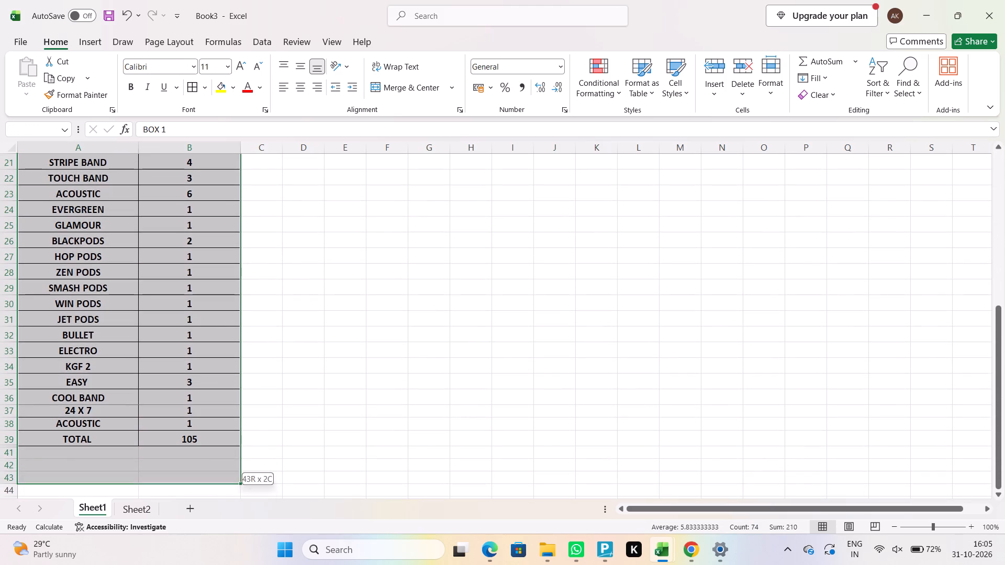
left_click_drag(168, 467, 169, 439)
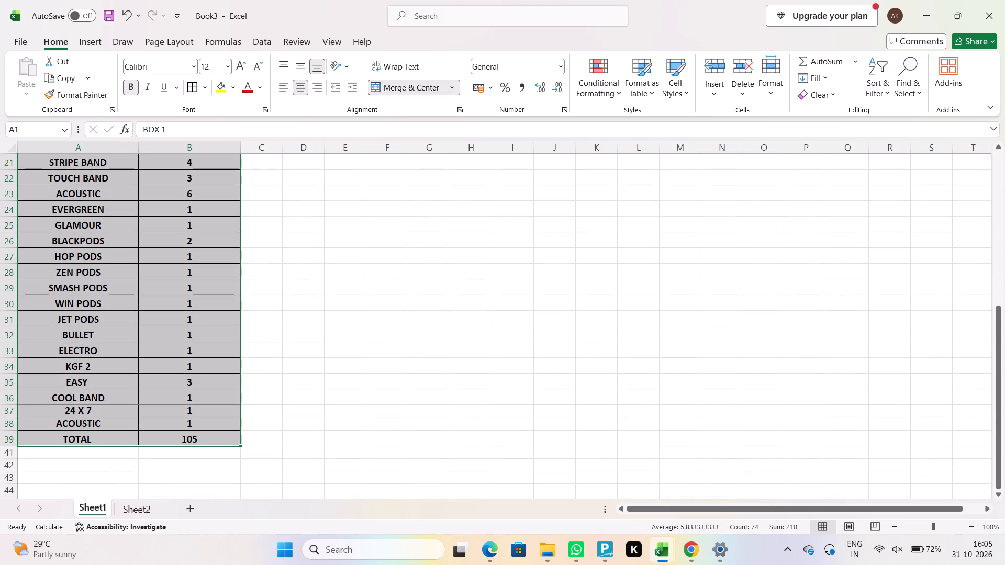
key("ctrl+c")
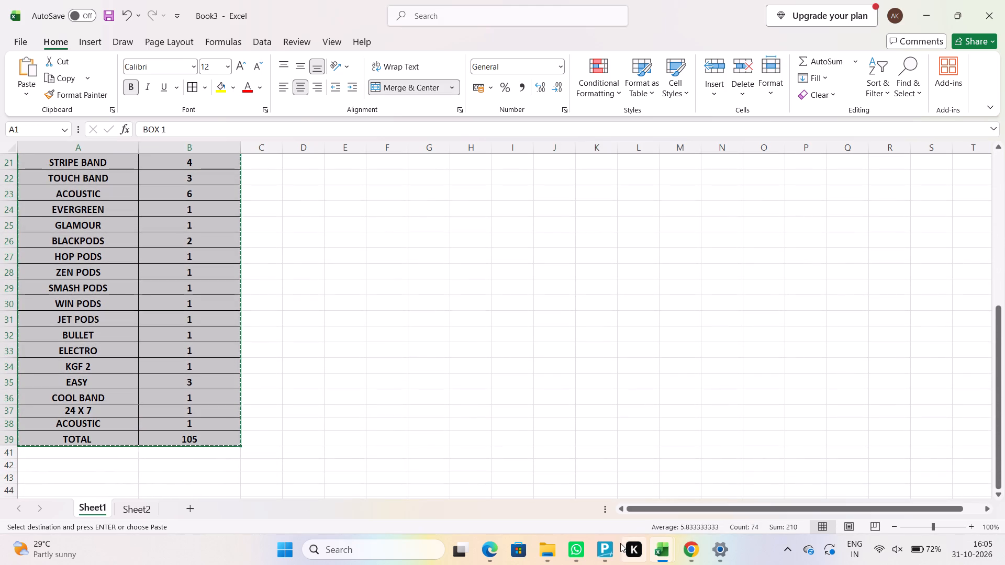
key("alt+Tab")
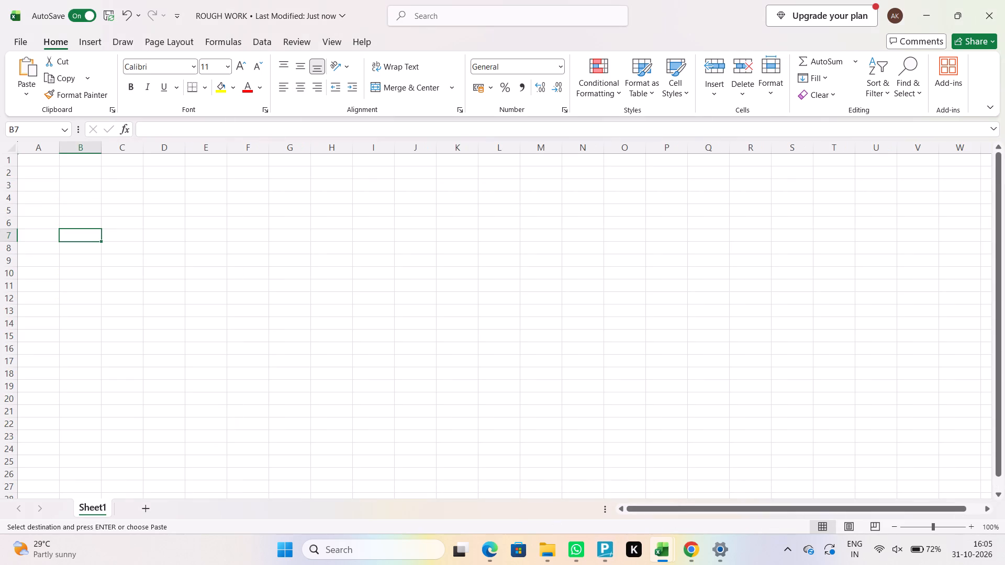
left_click(48, 157)
key("ctrl+v")
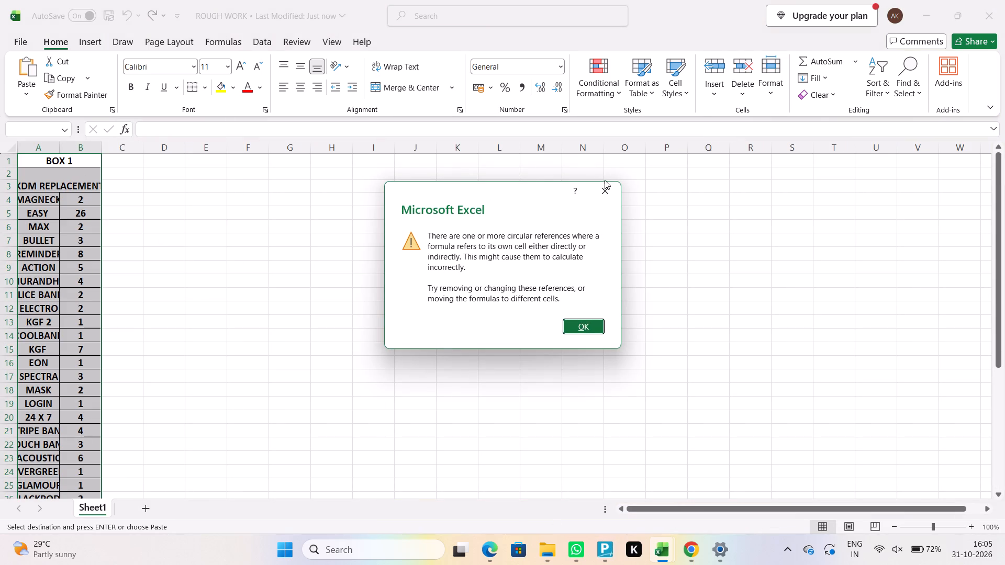
left_click(610, 187)
Widen columns A and B in ROUGH WORK so the item names and the KDM REPLACEMENT heading fit.
left_click_drag(120, 275, 132, 269)
double_click(101, 150)
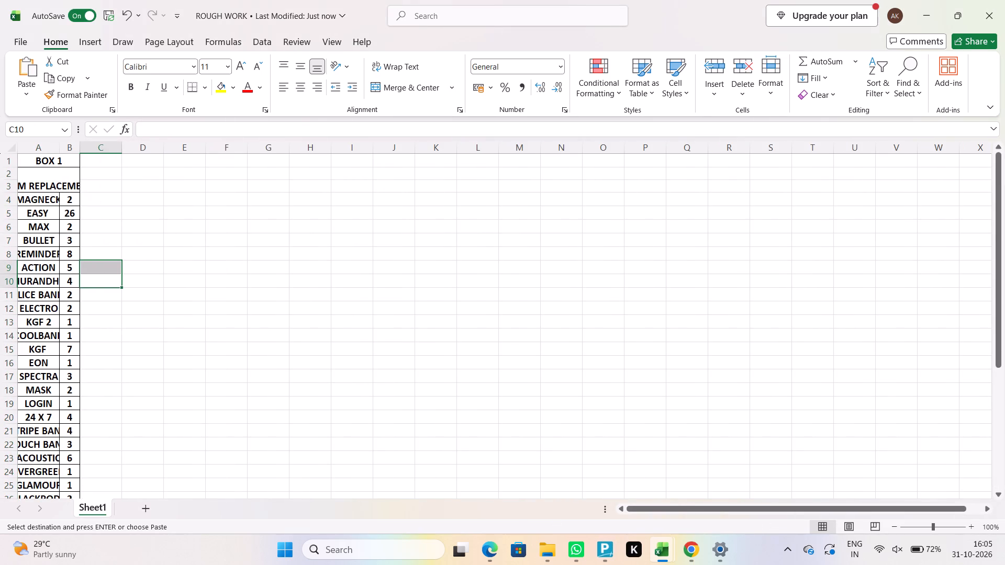
double_click(61, 147)
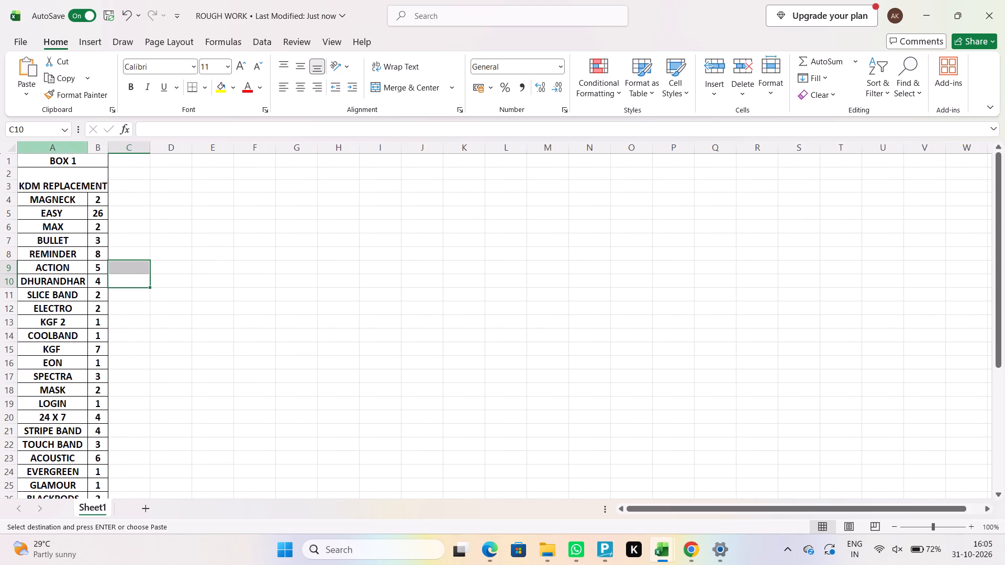
left_click_drag(103, 148, 125, 147)
left_click(166, 206)
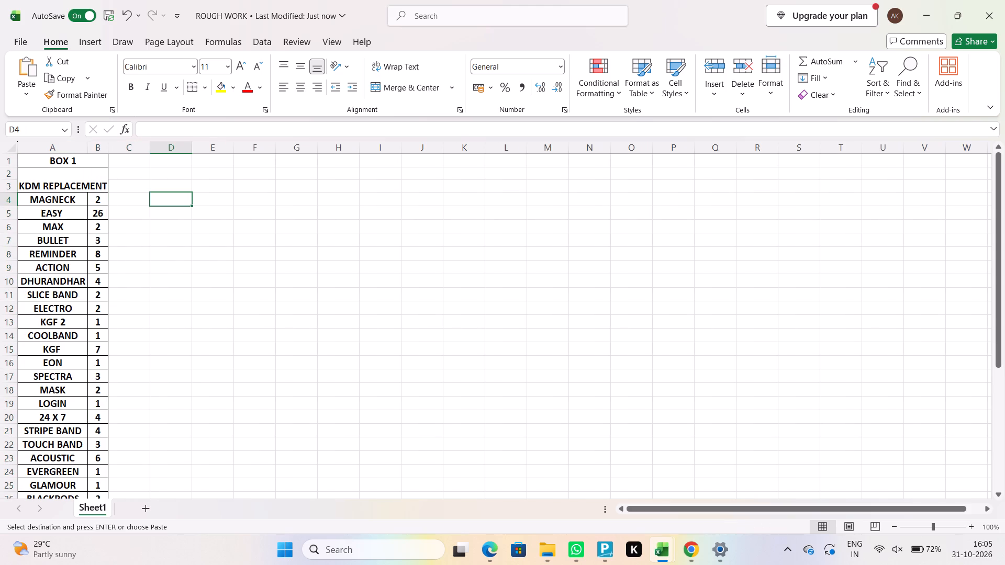
left_click_drag(108, 150, 156, 154)
left_click_drag(84, 148, 113, 150)
left_click(169, 251)
Check the pasted list's TOTAL cell and its print preview, and close the ROUGH WORK workbook.
scroll(230, 449, "down", 7)
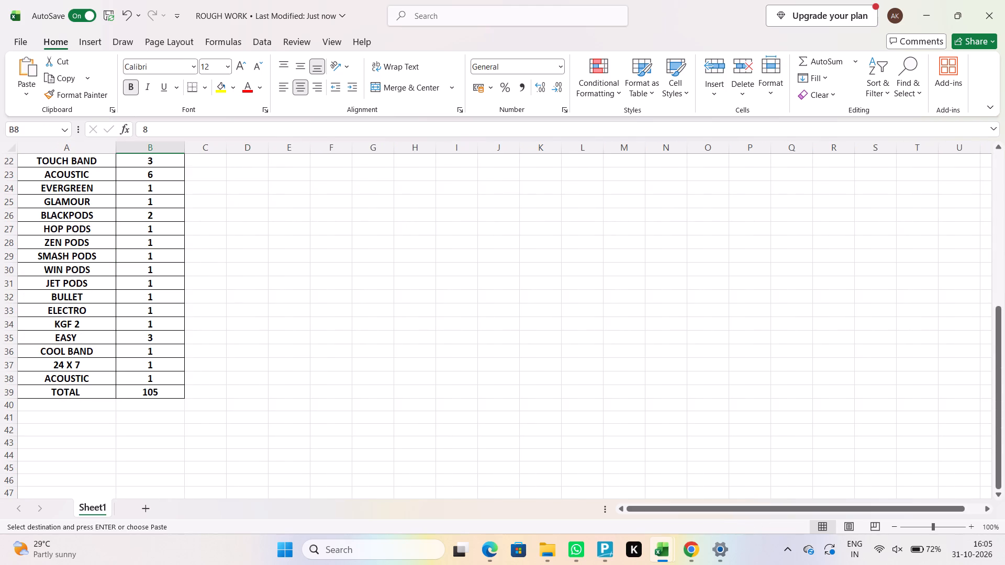
left_click(164, 398)
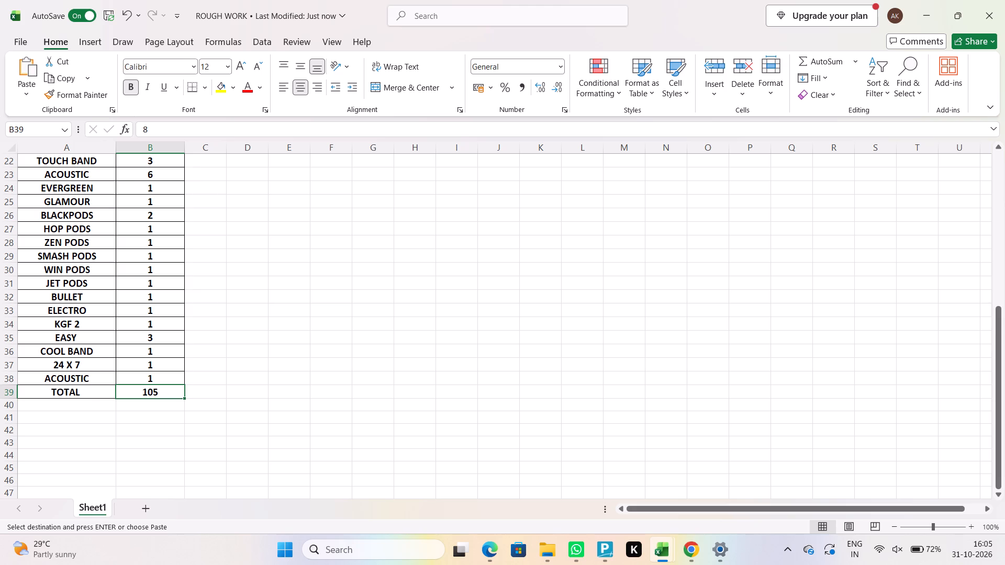
scroll(152, 313, "up", 15)
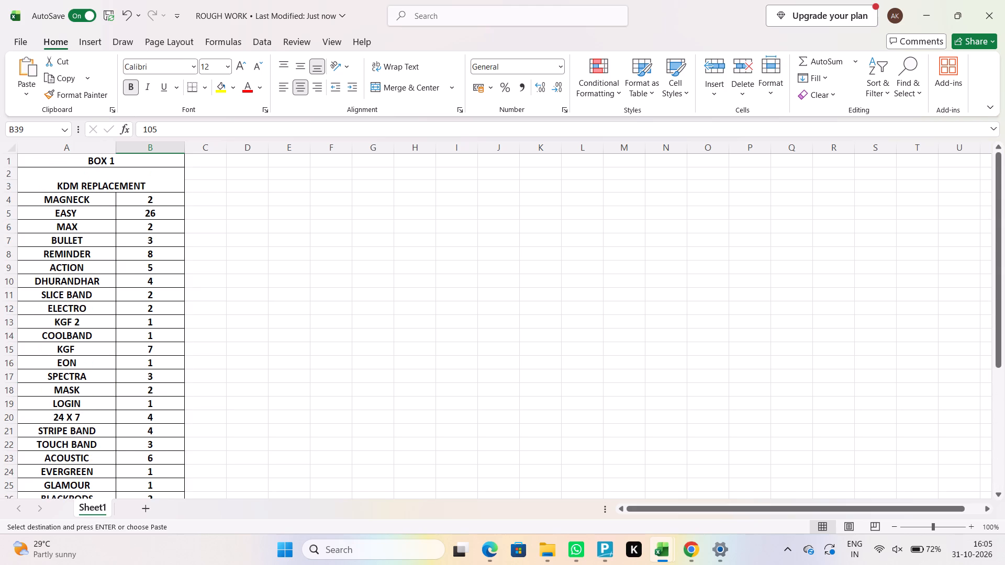
key("ctrl+p")
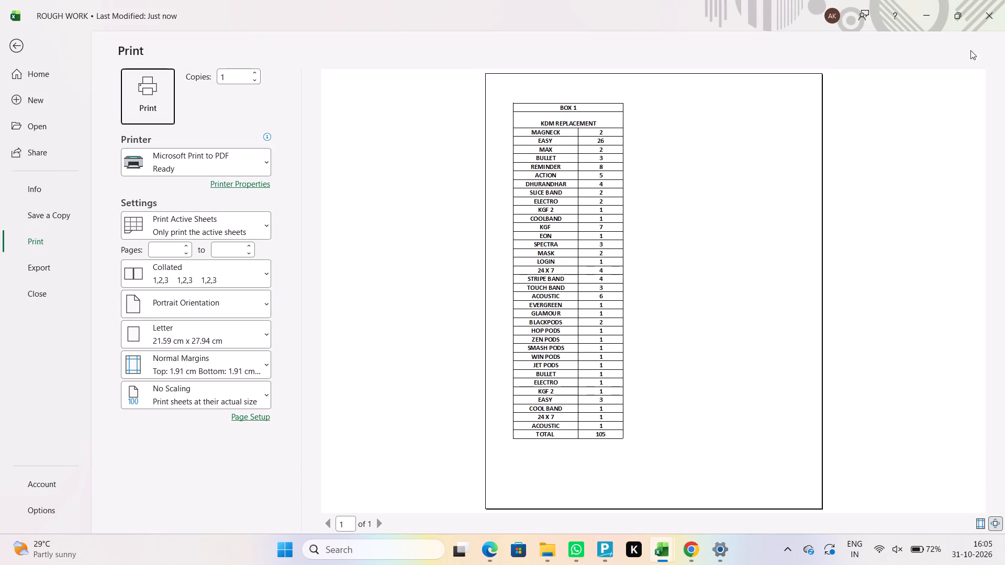
left_click(999, 16)
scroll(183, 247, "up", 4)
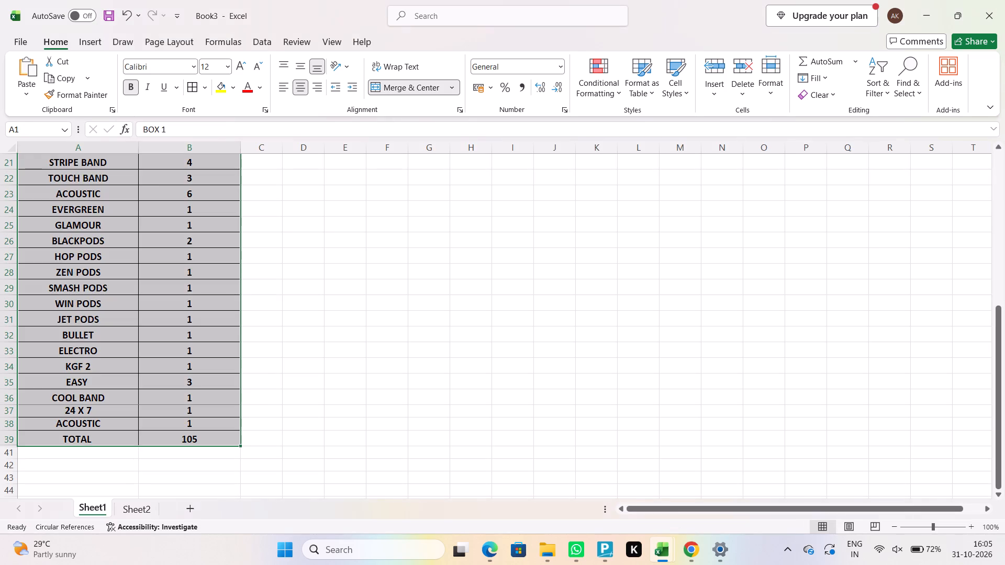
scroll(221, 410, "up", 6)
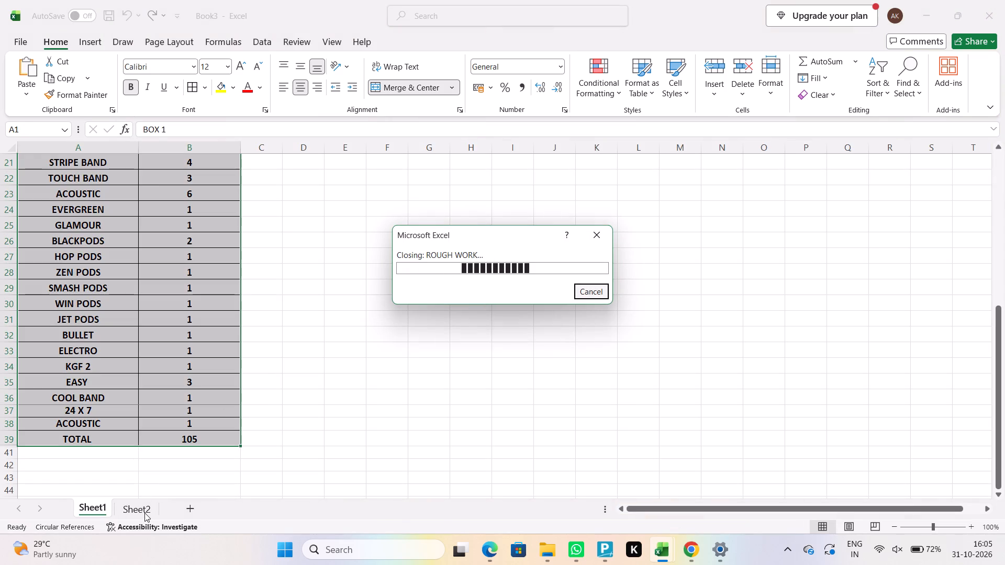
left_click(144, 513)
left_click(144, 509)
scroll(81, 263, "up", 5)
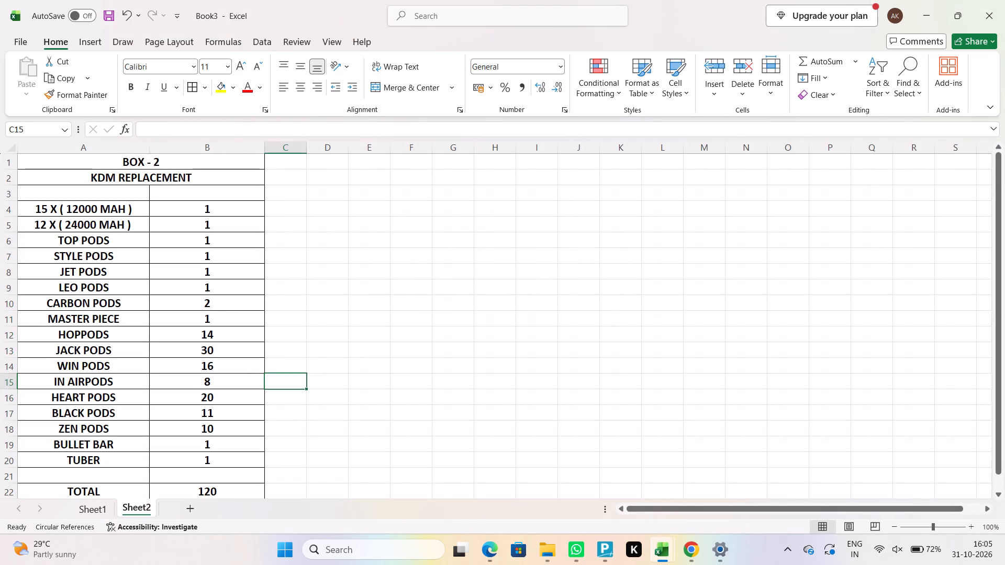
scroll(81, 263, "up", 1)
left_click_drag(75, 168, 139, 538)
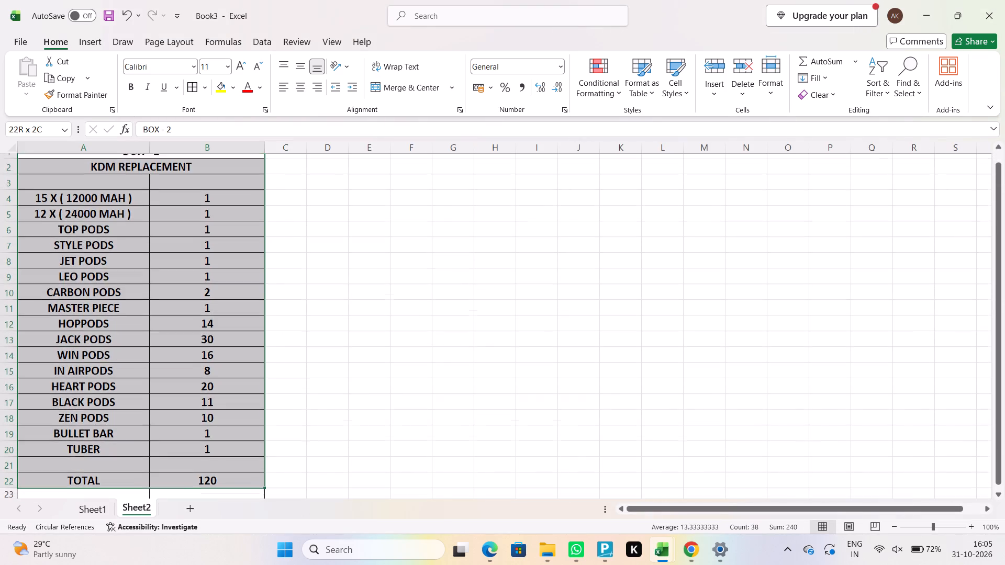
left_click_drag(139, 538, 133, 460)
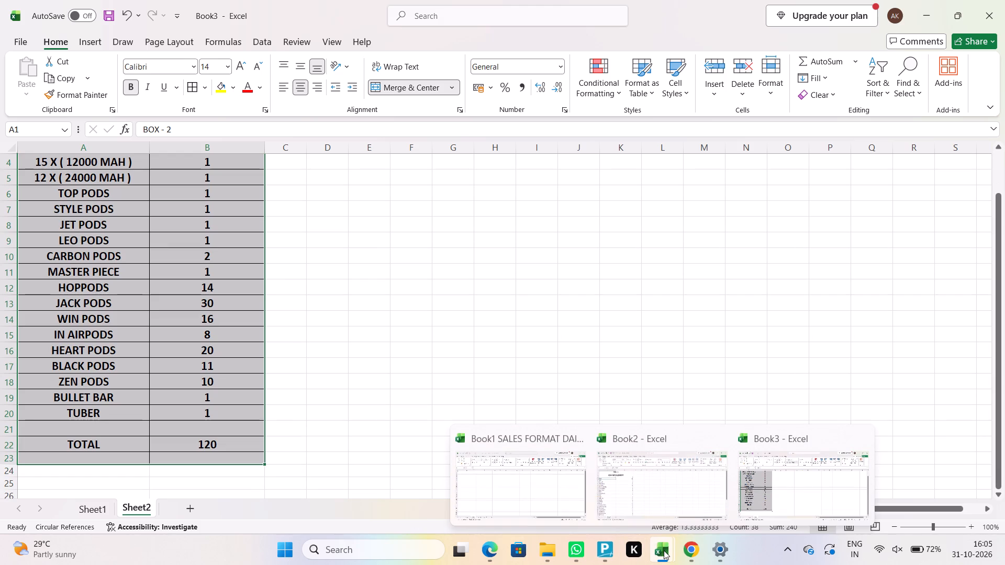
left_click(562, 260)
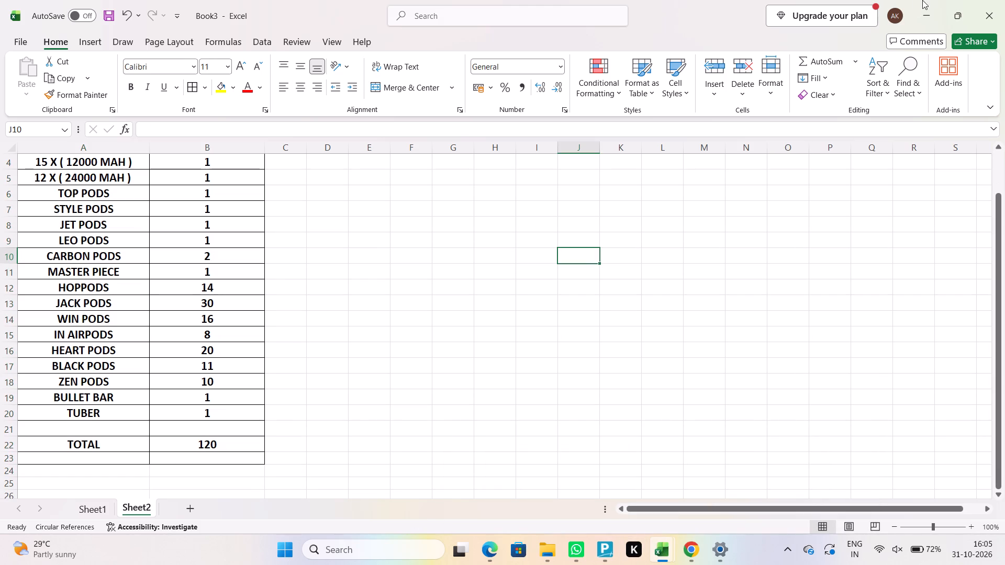
Look at Sheet1 of Book1 SALES FORMAT DAILY and the SQUARE RETAILER price list, minimizing or closing each workbook.
left_click(925, 16)
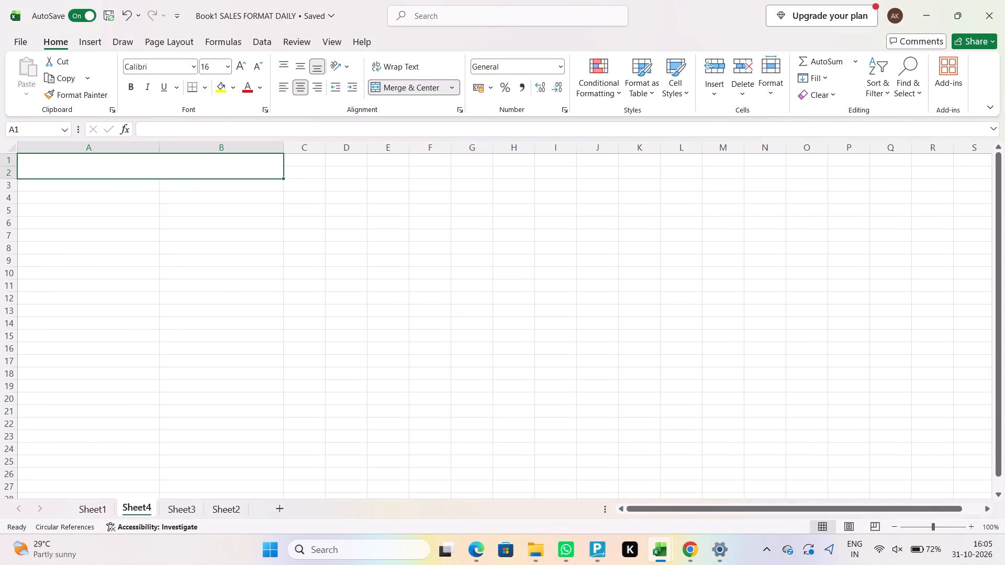
left_click(104, 508)
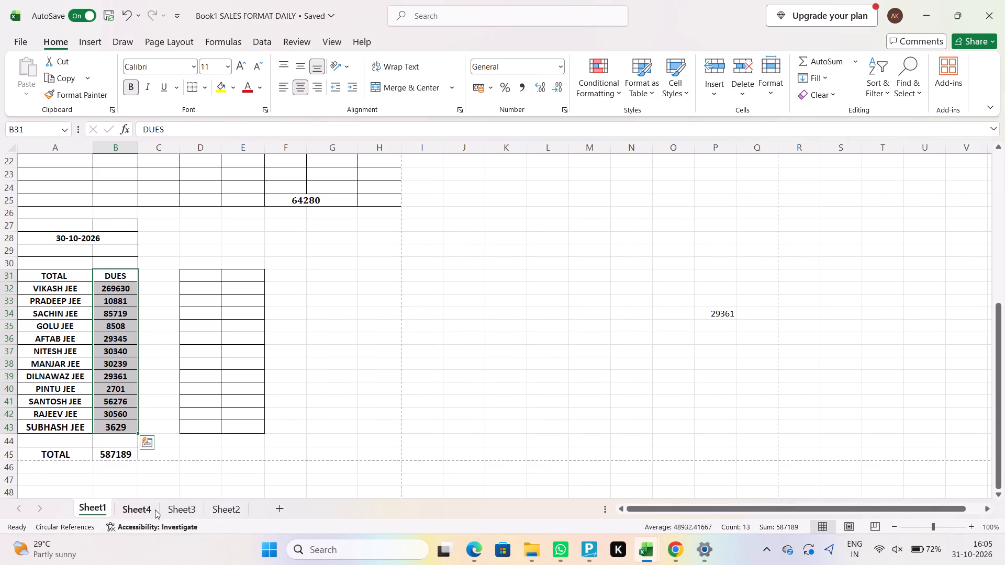
left_click(155, 507)
left_click(939, 11)
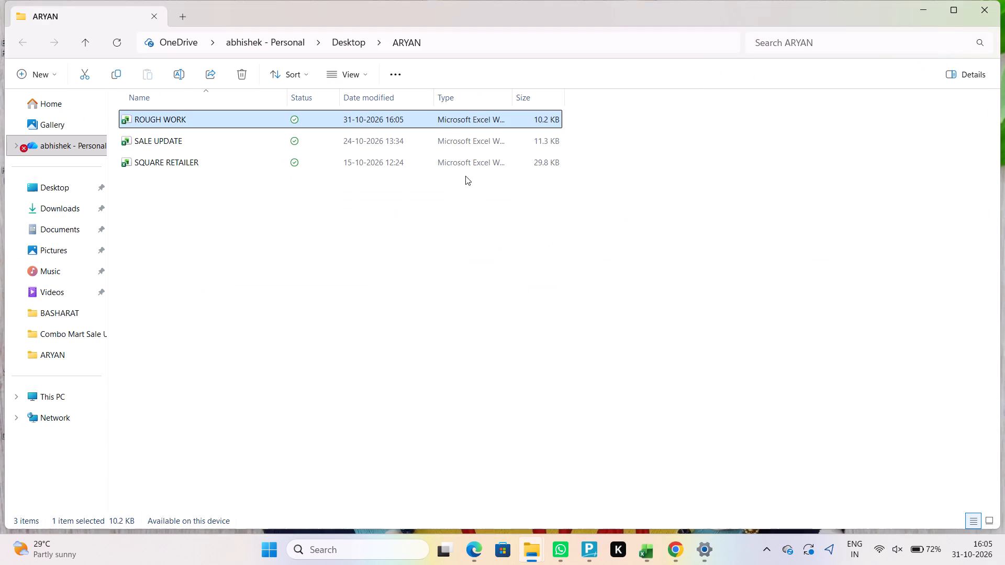
left_click(377, 279)
double_click(167, 161)
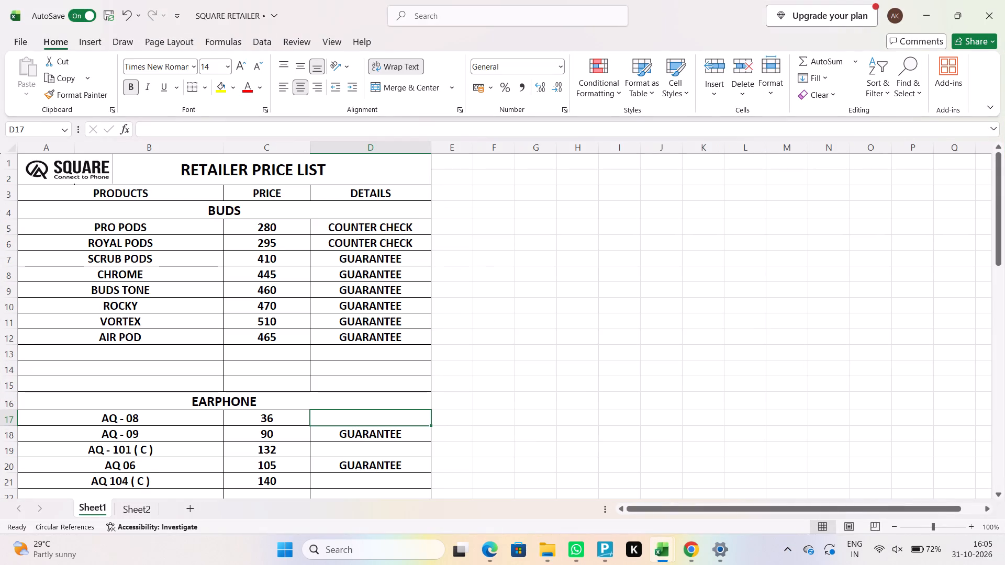
left_click(999, 2)
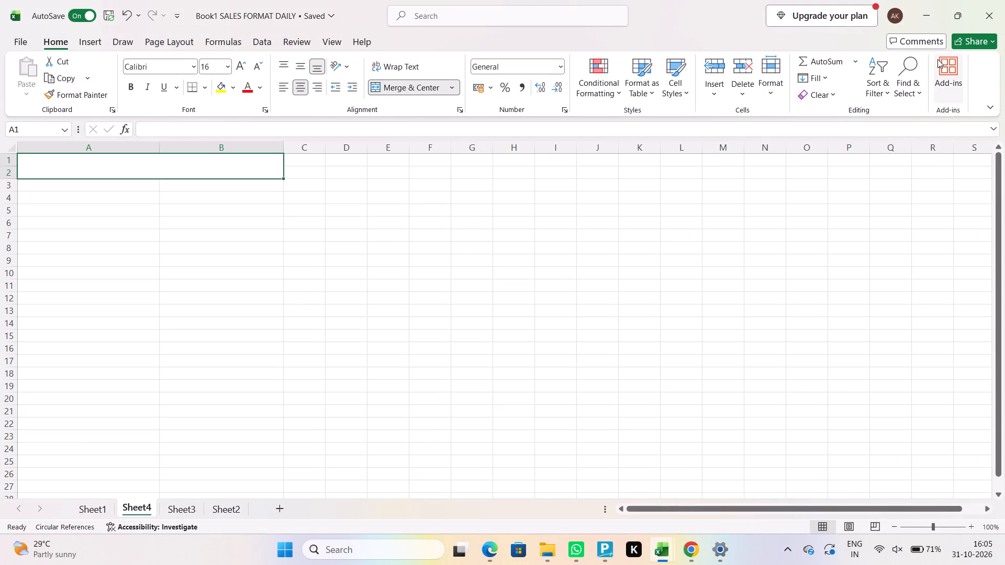
left_click(929, 10)
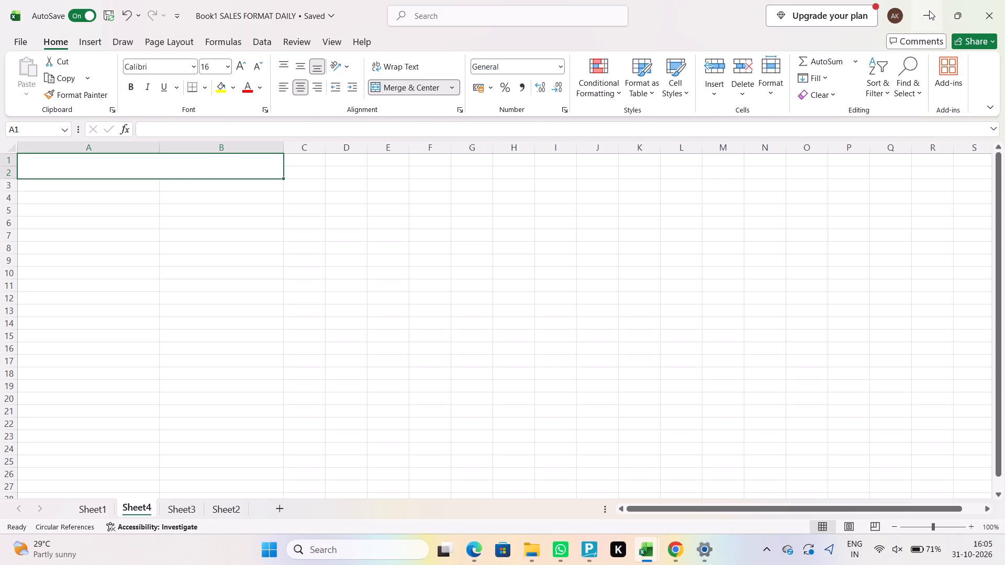
Reopen the ROUGH WORK workbook and add a new sheet after Sheet1.
double_click(149, 116)
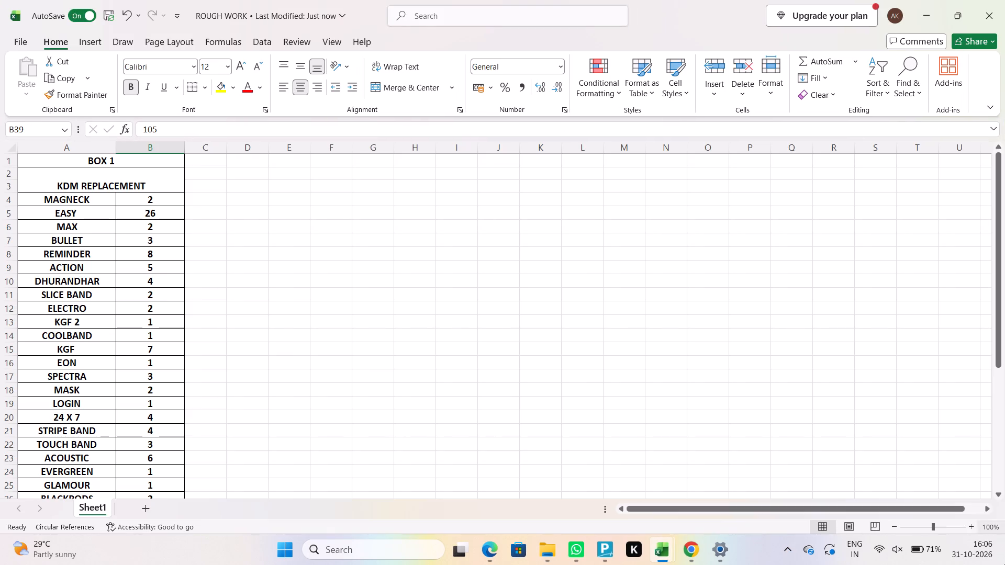
left_click(148, 507)
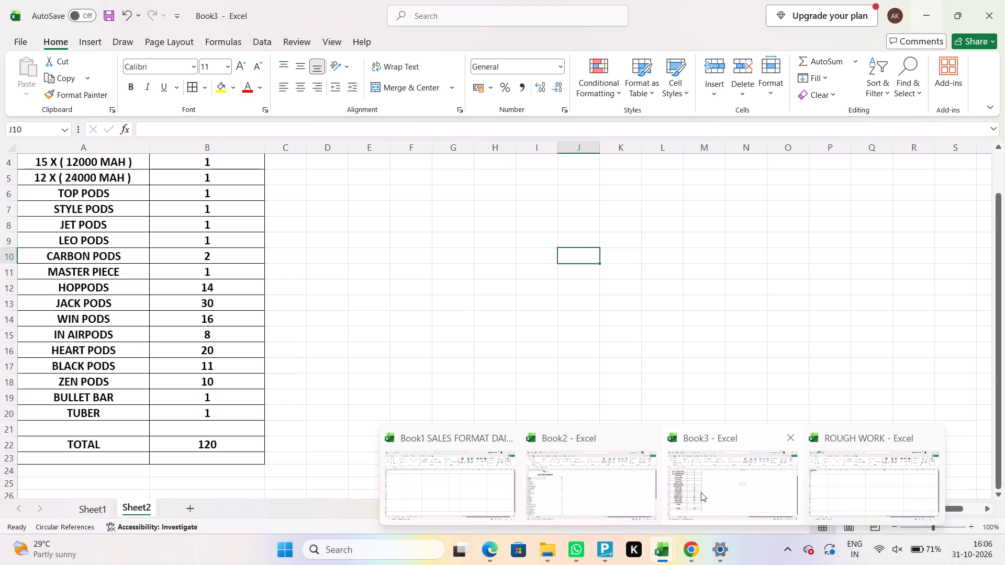
Copy the BOX - 2 KDM REPLACEMENT list, heading through TOTAL row, from Book3's Sheet2 into ROUGH WORK's new sheet at cell A1.
left_click(701, 492)
scroll(130, 264, "up", 13)
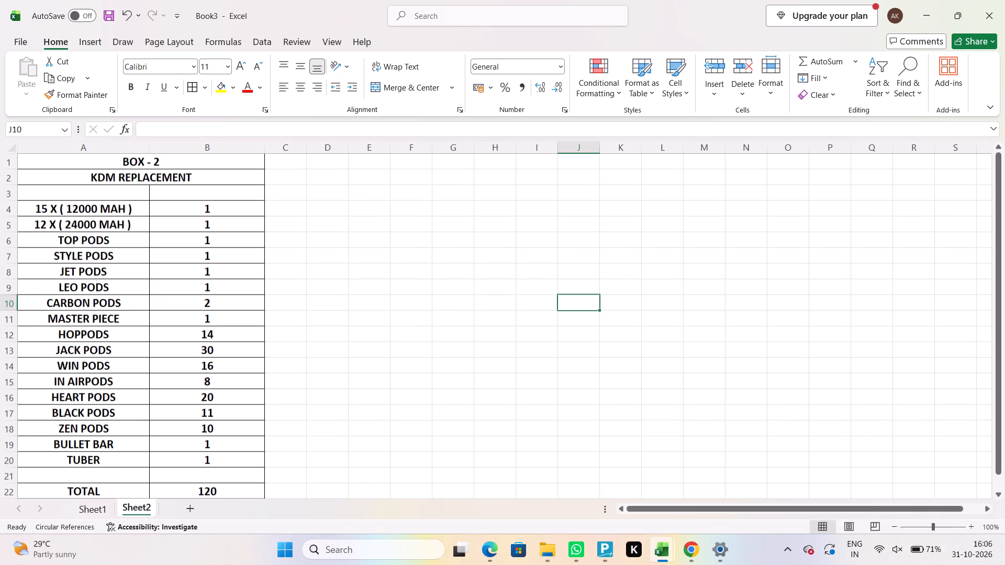
left_click_drag(117, 162, 169, 564)
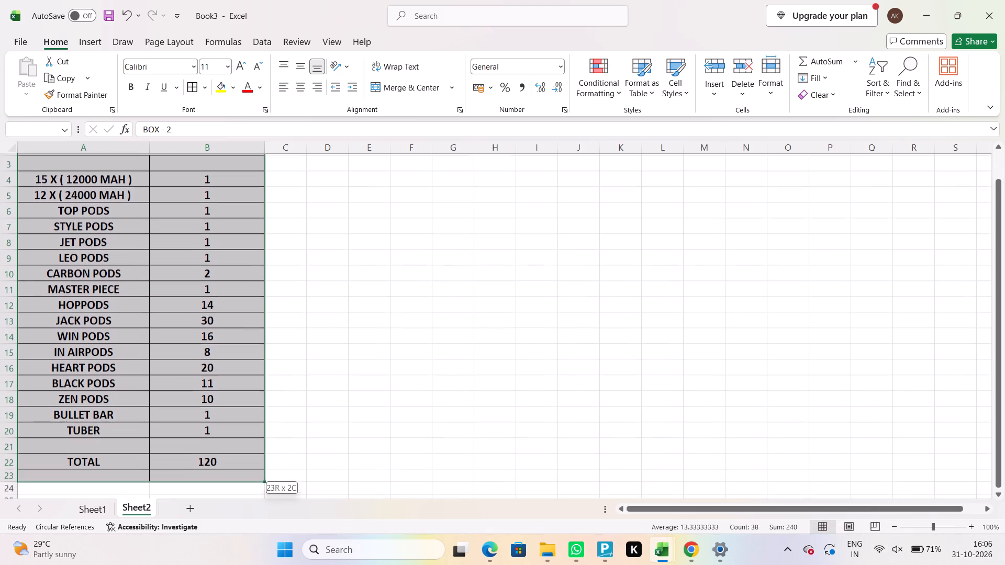
left_click_drag(169, 564, 176, 435)
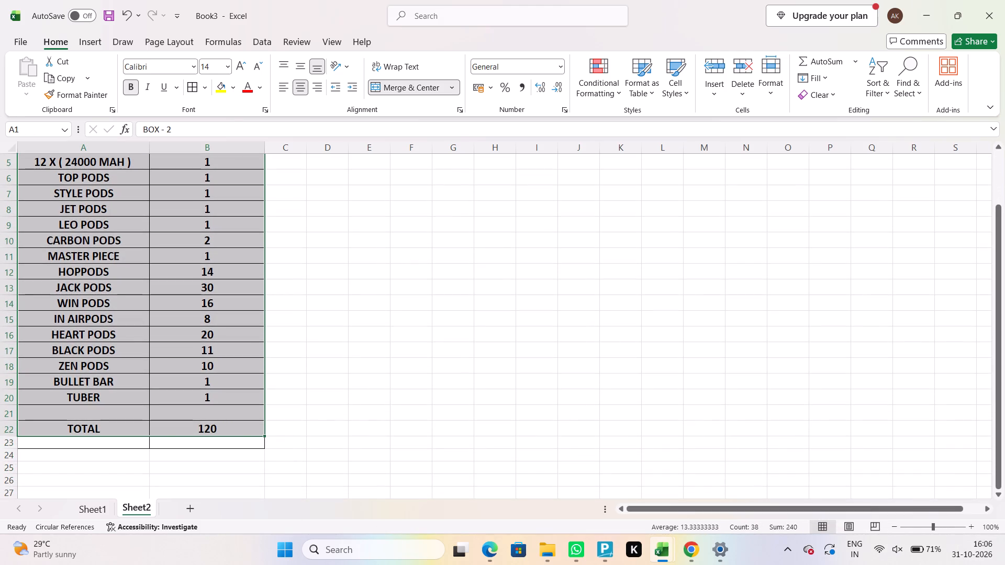
key("ctrl+c")
key("alt+Tab")
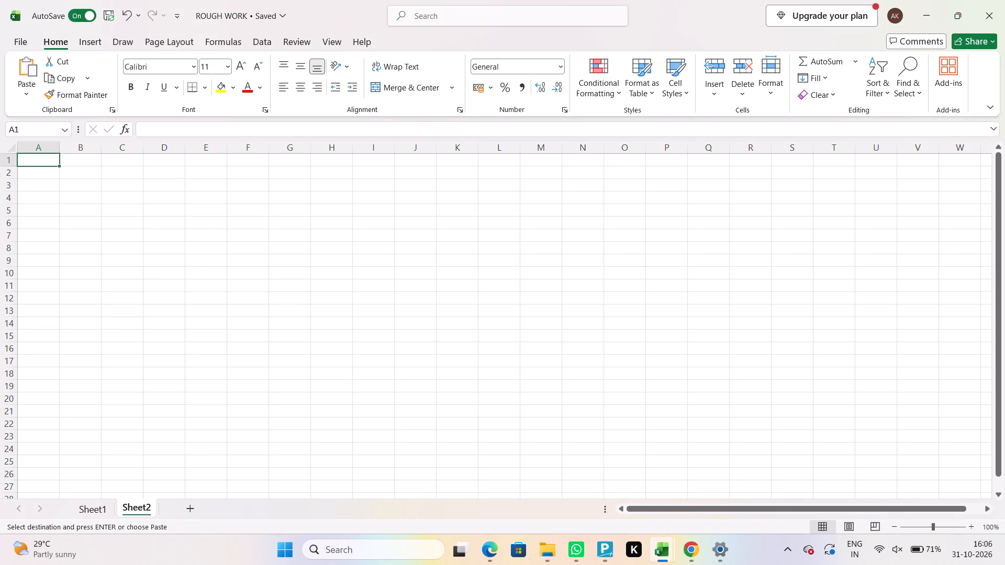
key("ctrl+v")
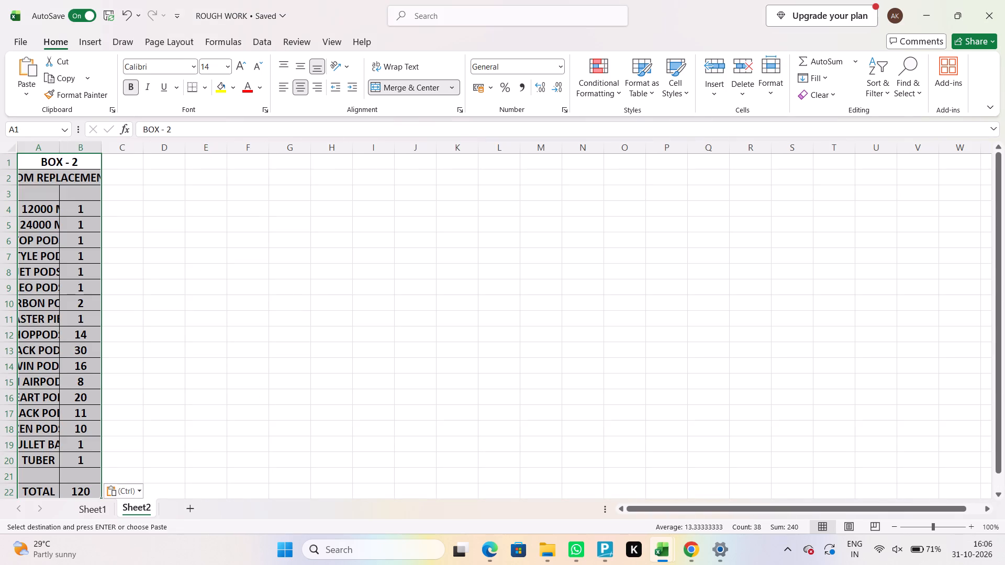
Widen columns A and B of the pasted BOX - 2 list so the item names and heading fit.
double_click(59, 148)
double_click(62, 149)
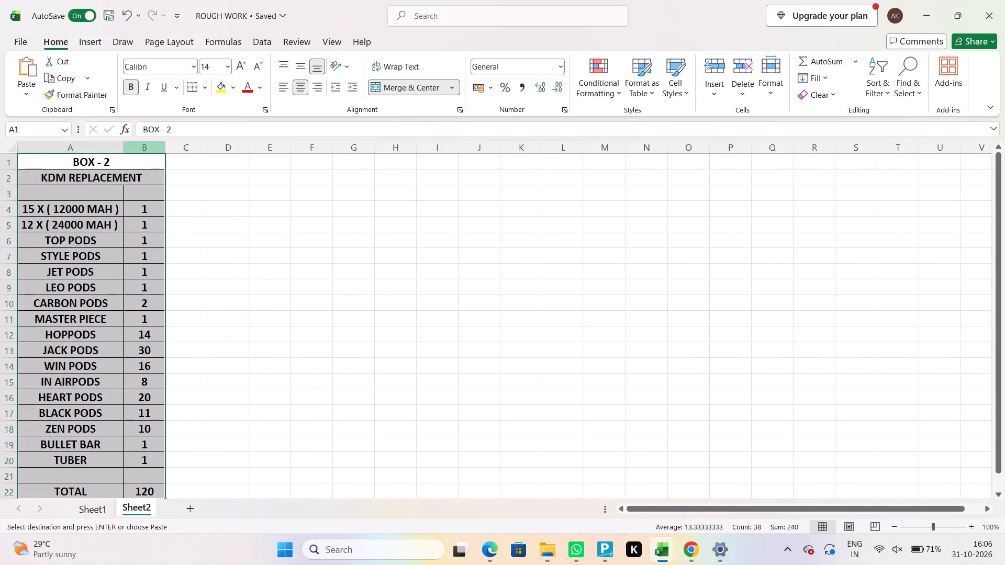
left_click_drag(122, 150, 129, 150)
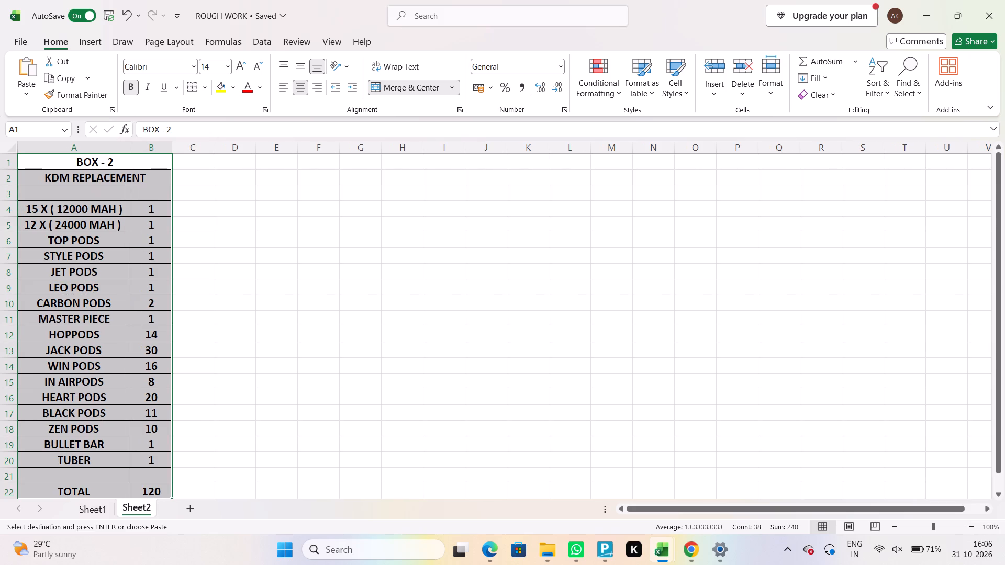
left_click_drag(170, 148, 180, 148)
scroll(154, 378, "down", 5)
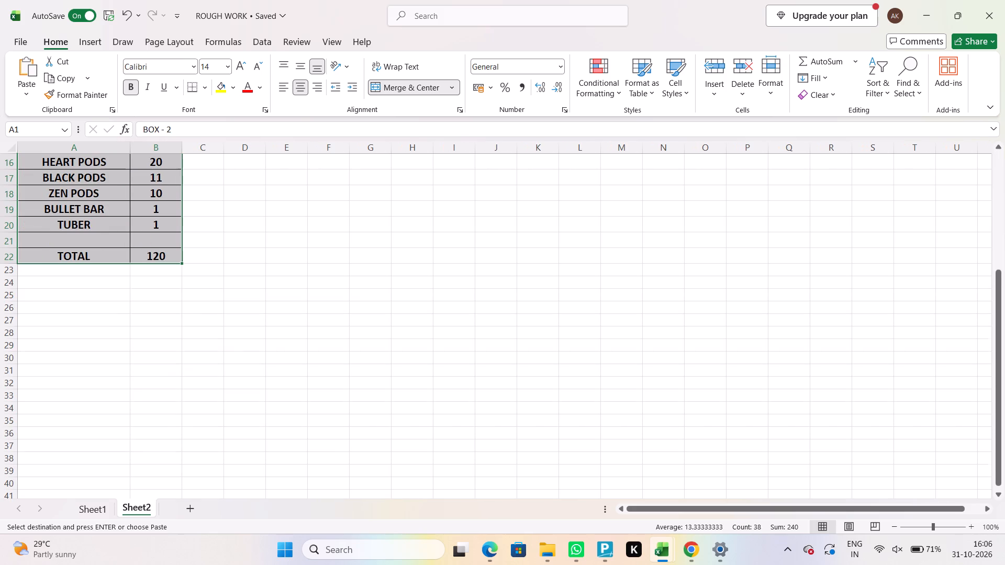
left_click(118, 298)
scroll(115, 271, "up", 14)
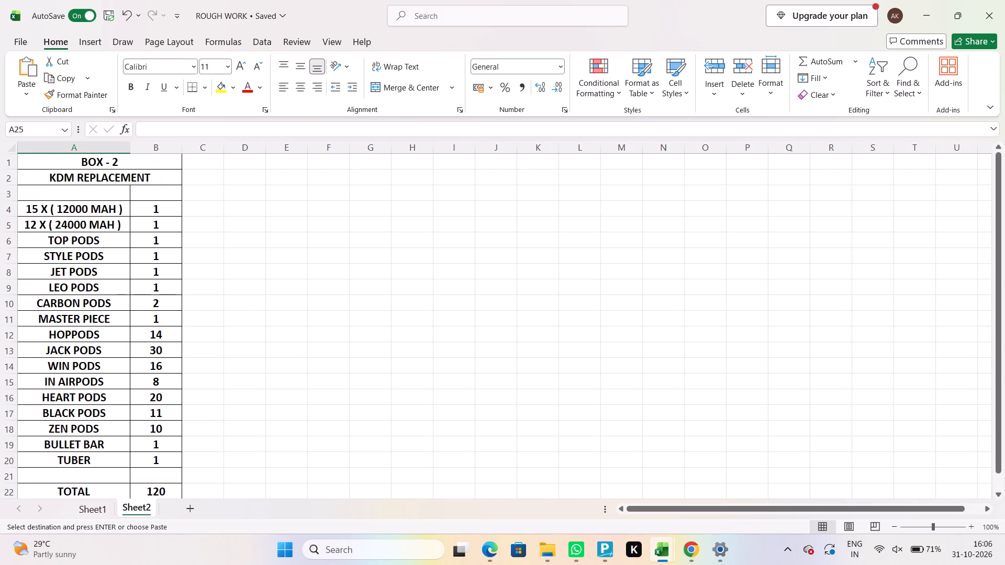
Save the ROUGH WORK workbook from Sheet2, and save it again with Sheet1 showing.
key("ctrl+s")
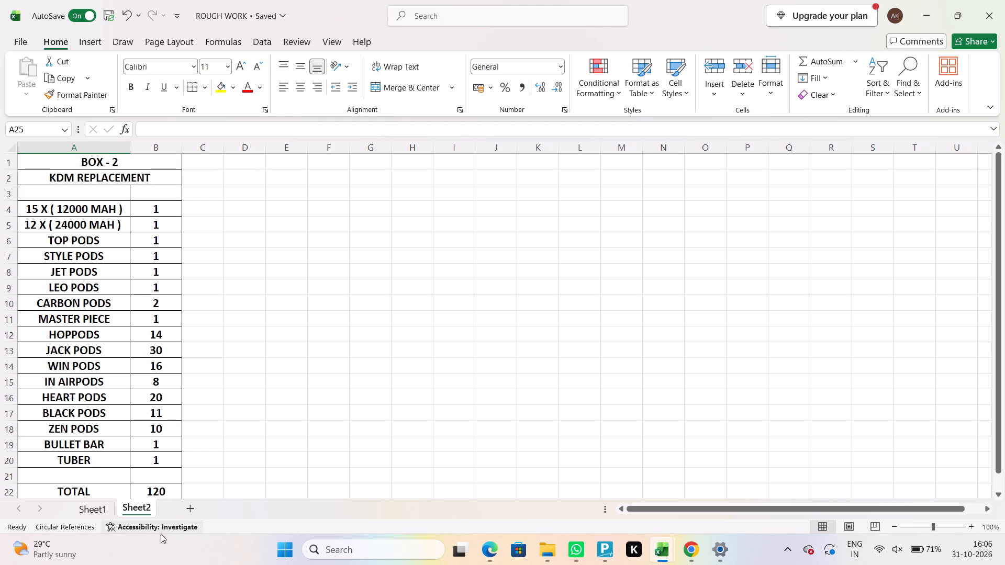
left_click(106, 508)
scroll(74, 303, "up", 5)
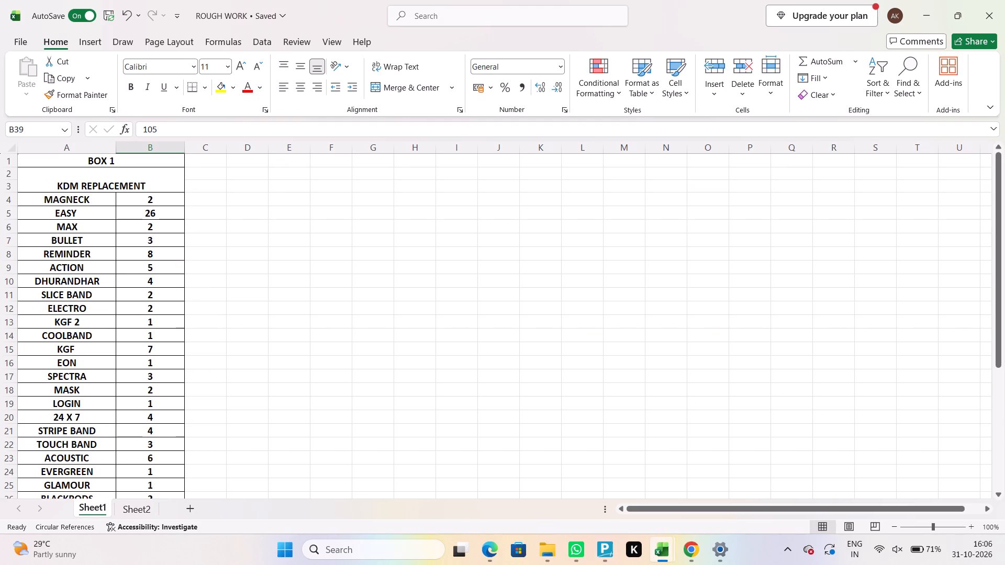
key("ctrl+s")
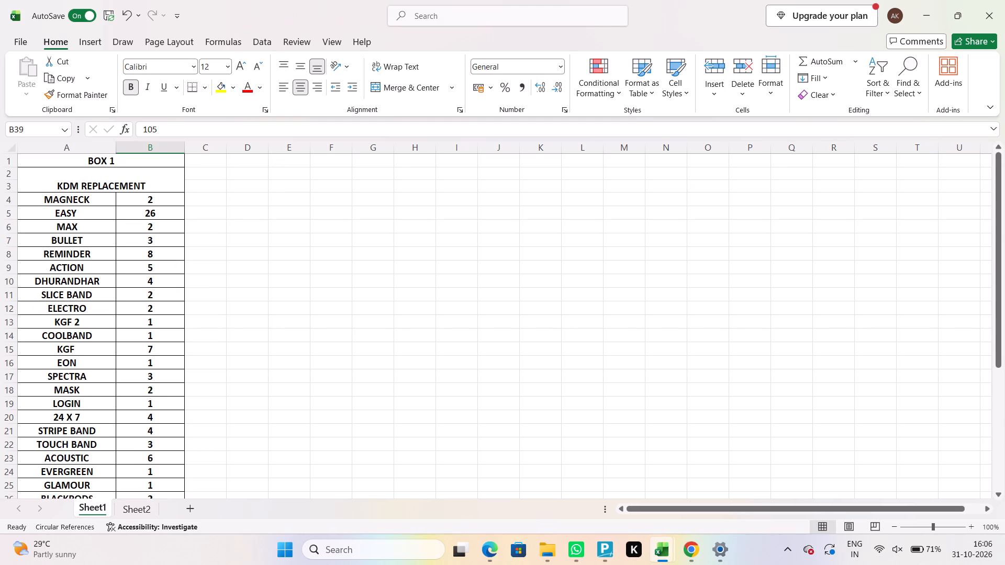
Look through the item rows of the BOX 1 list on Sheet1 of ROUGH WORK.
scroll(264, 319, "down", 7)
scroll(263, 312, "up", 3)
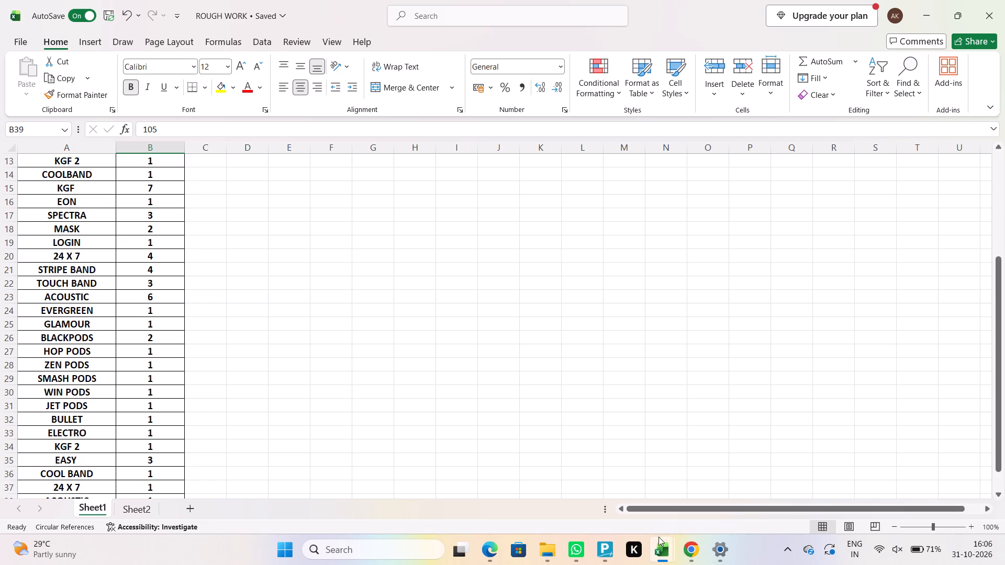
left_click(633, 551)
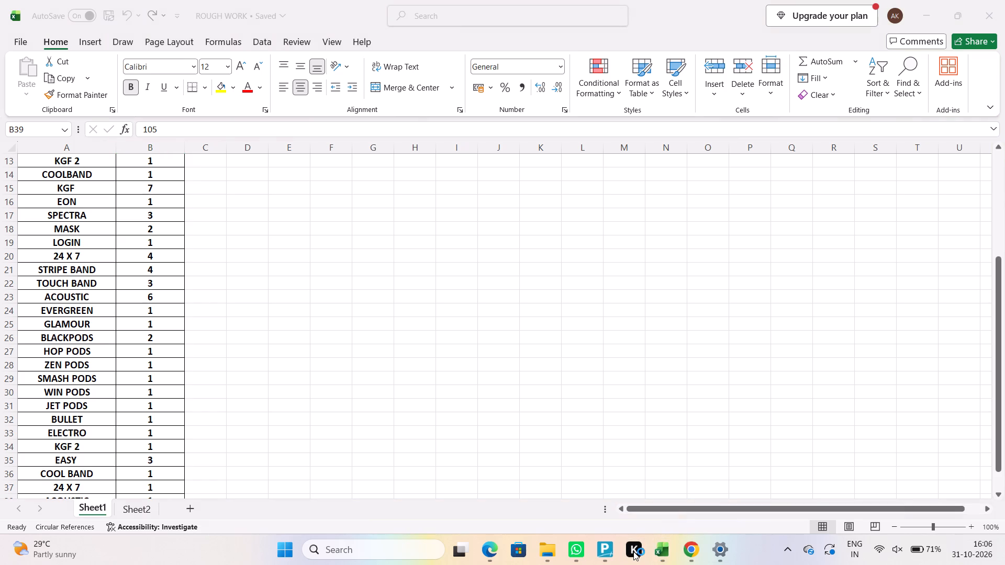
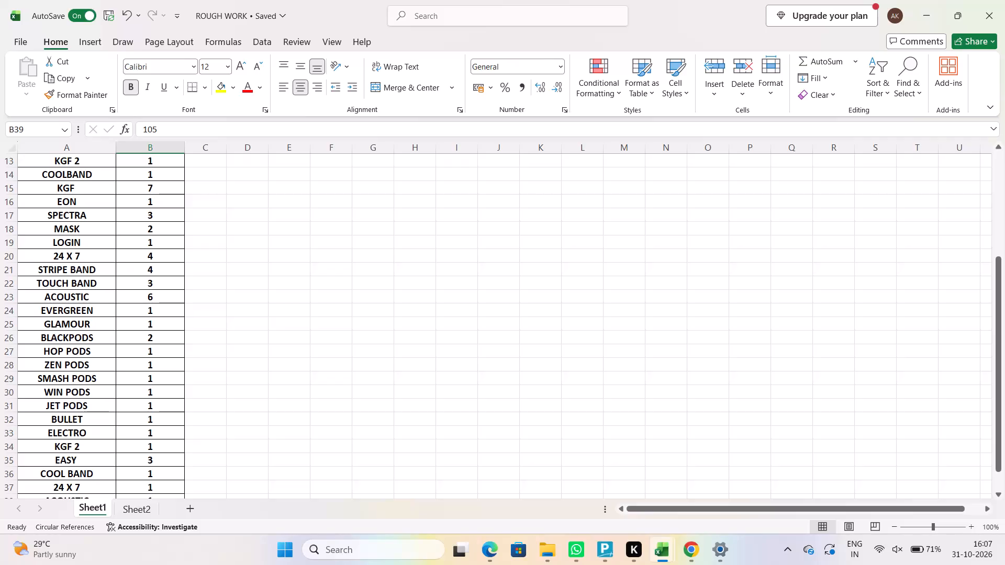
Add a new sheet after Sheet1 in ROUGH WORK and widen its columns A and B.
scroll(464, 443, "up", 5)
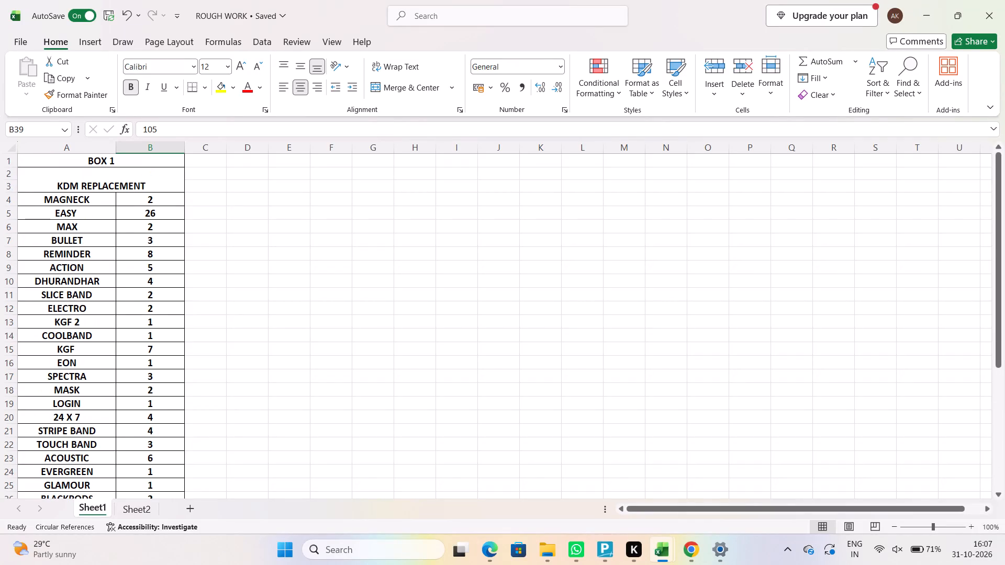
scroll(389, 346, "up", 3)
left_click(191, 511)
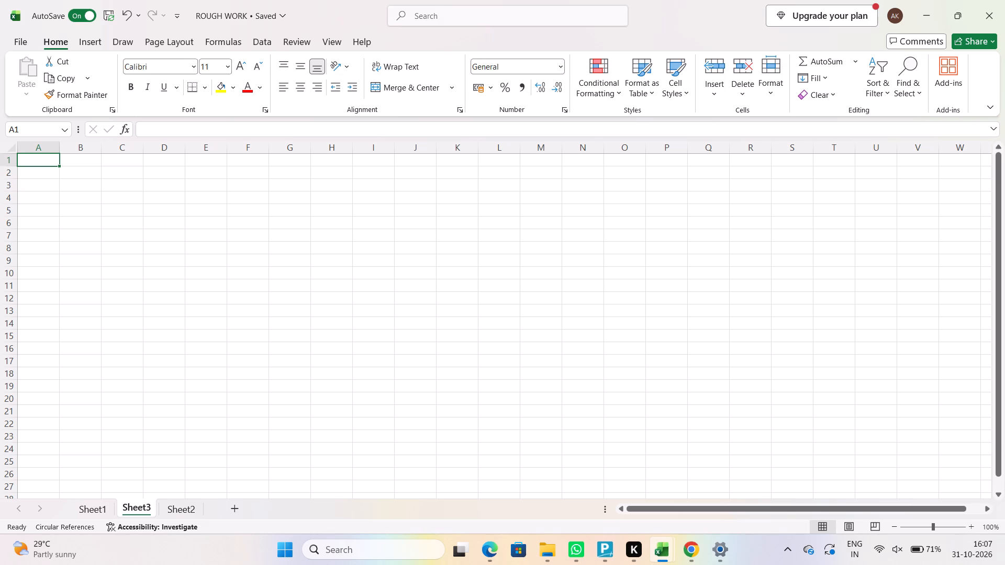
left_click_drag(58, 149, 64, 149)
left_click_drag(70, 150, 79, 151)
left_click_drag(83, 151, 98, 155)
left_click(98, 155)
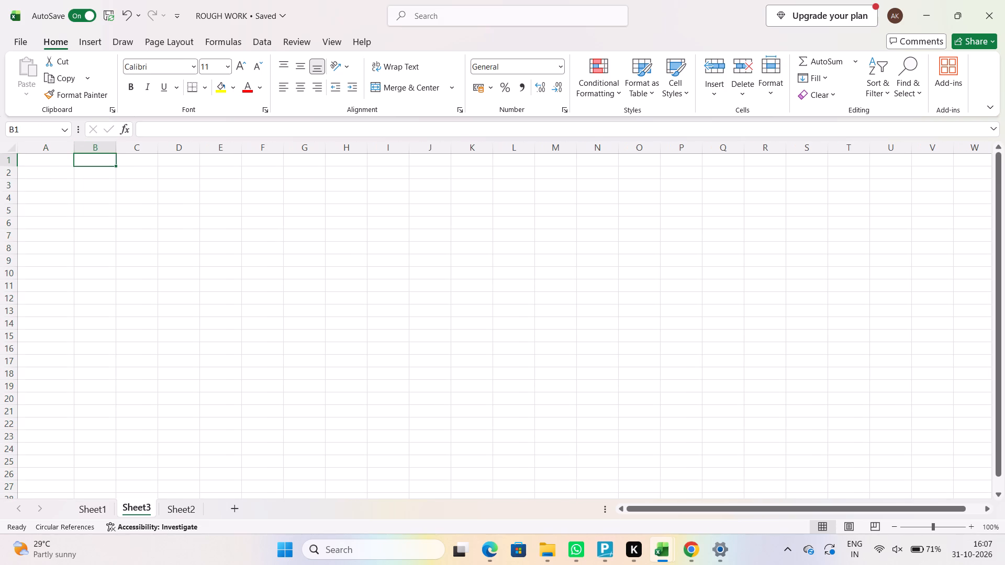
left_click_drag(75, 150, 94, 150)
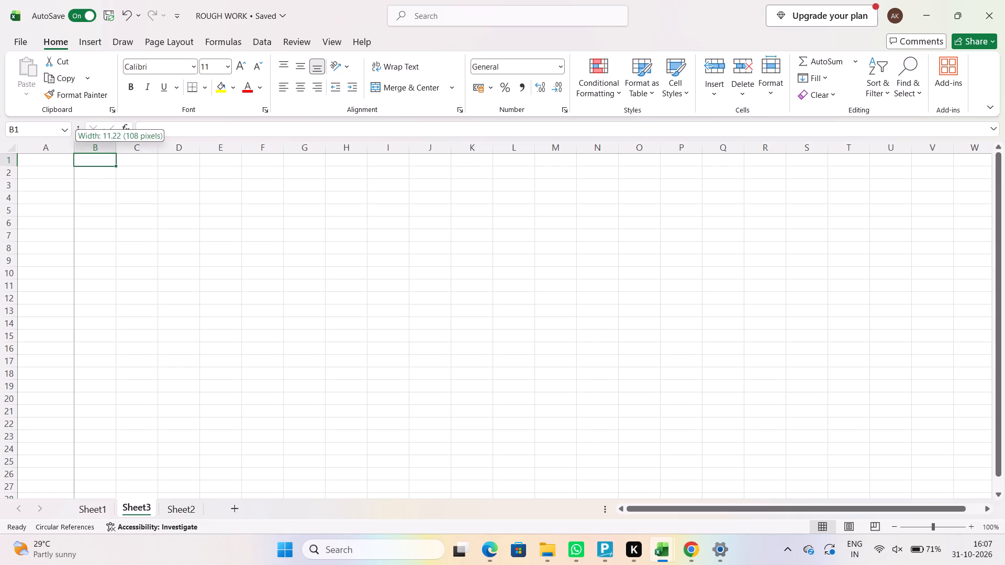
left_click_drag(94, 150, 123, 150)
left_click_drag(163, 156, 189, 160)
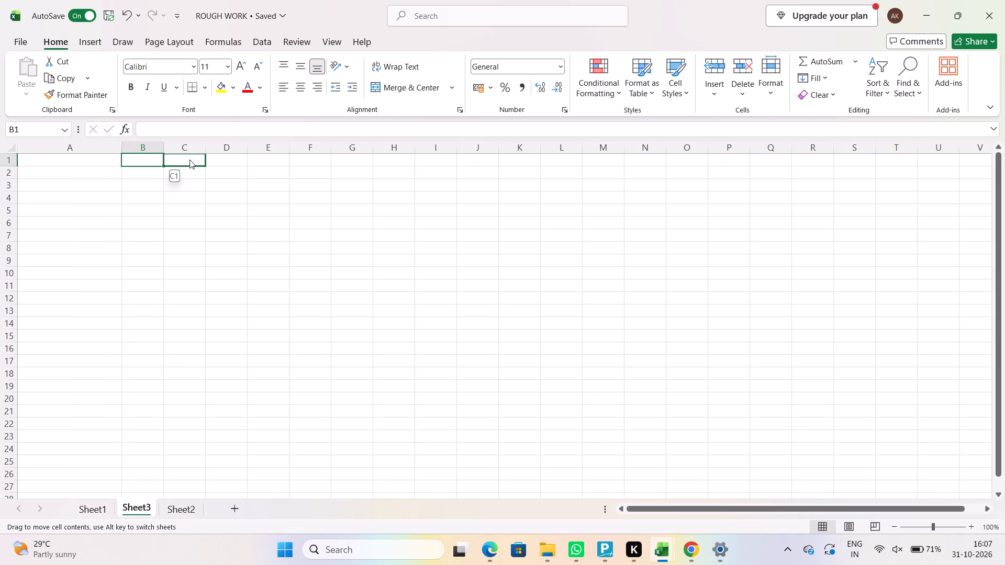
left_click_drag(189, 160, 199, 162)
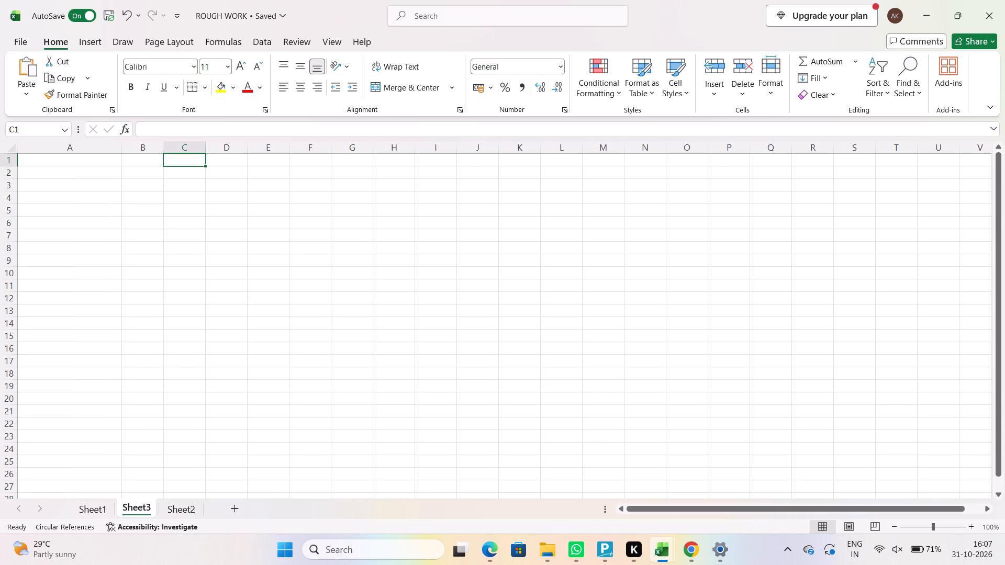
left_click_drag(164, 151, 205, 157)
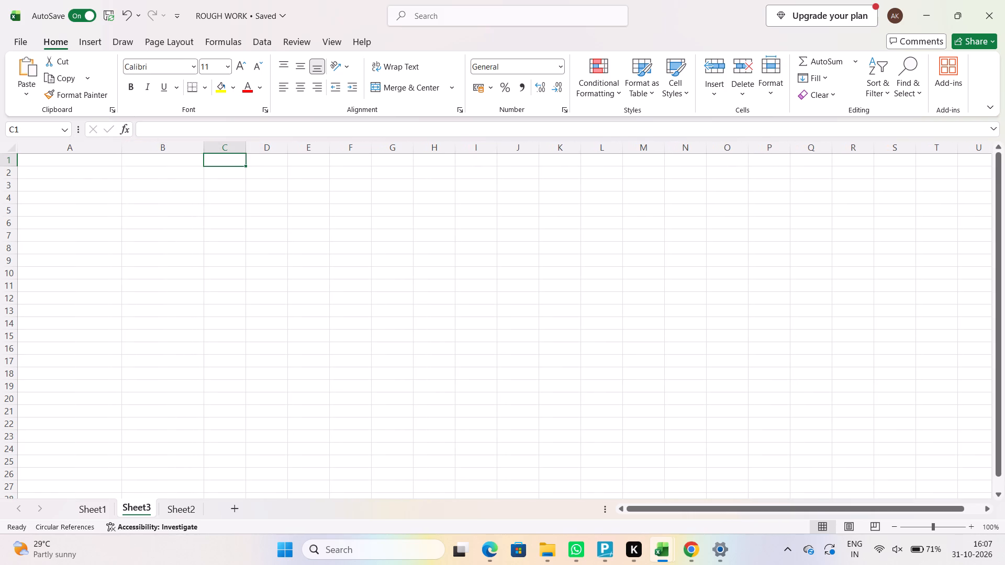
Merge and center cells A1:B1 on Sheet3 and enter the heading BOX - 3.
left_click(88, 157)
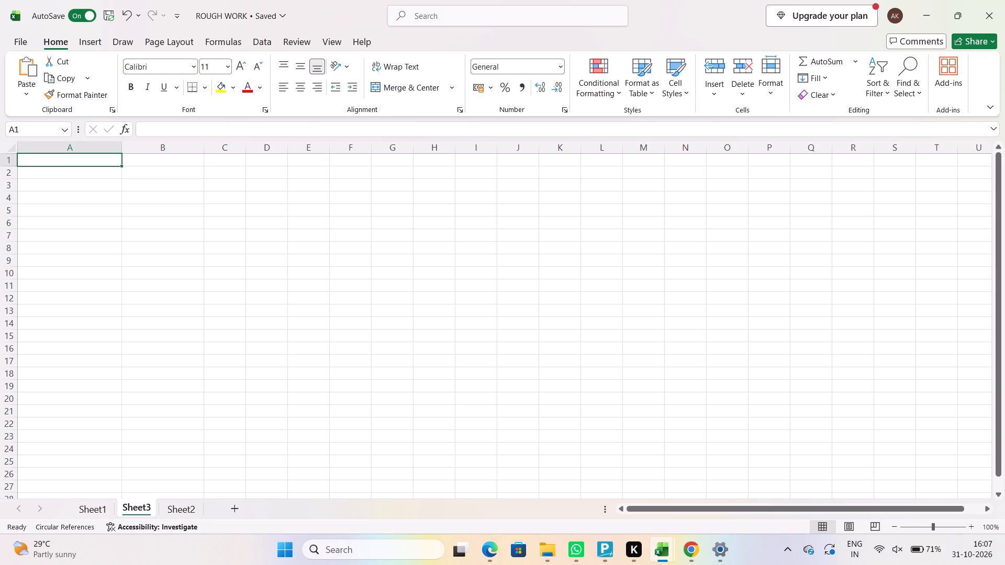
left_click_drag(120, 165, 152, 166)
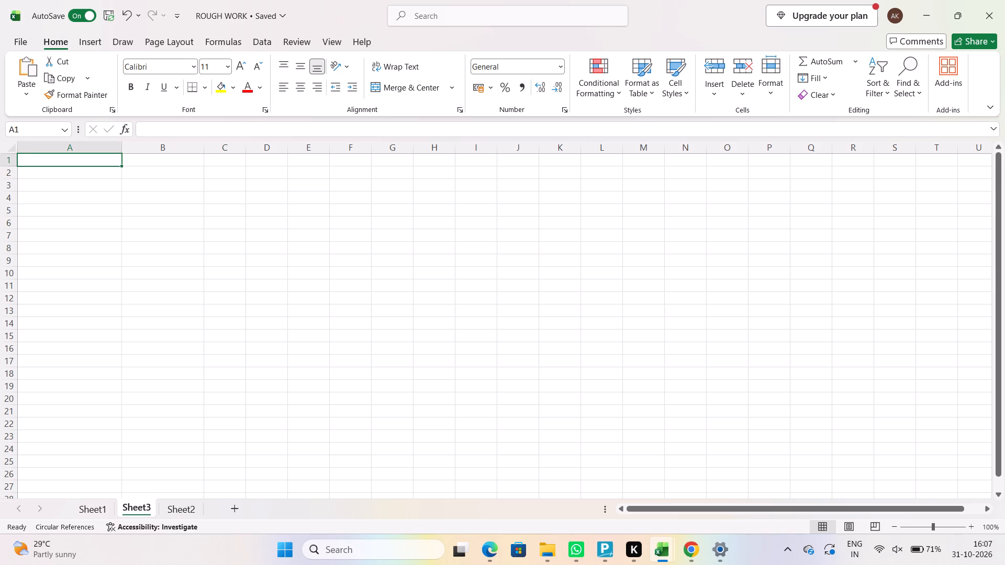
left_click(116, 222)
left_click(102, 165)
left_click_drag(119, 165, 165, 167)
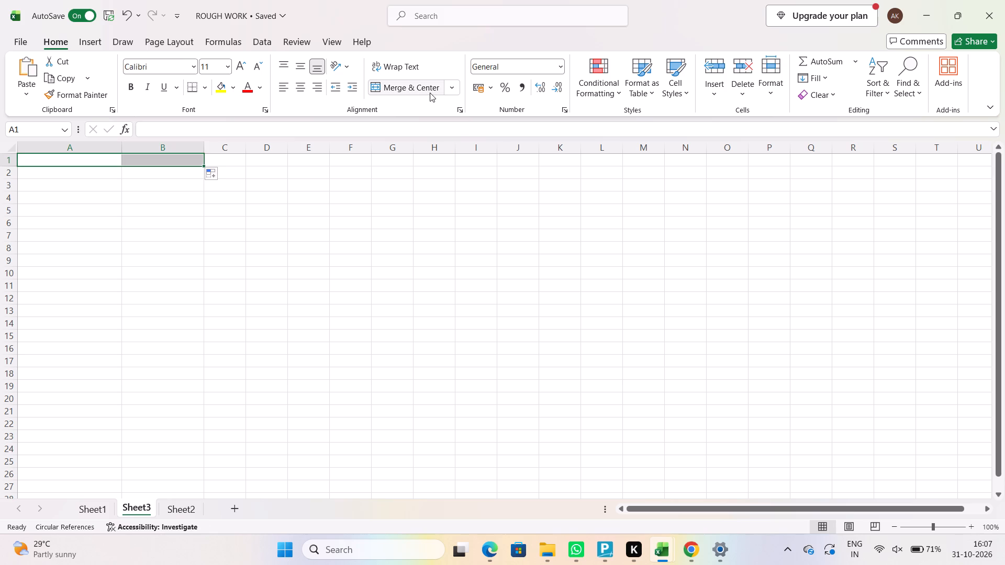
left_click(426, 90)
double_click(132, 164)
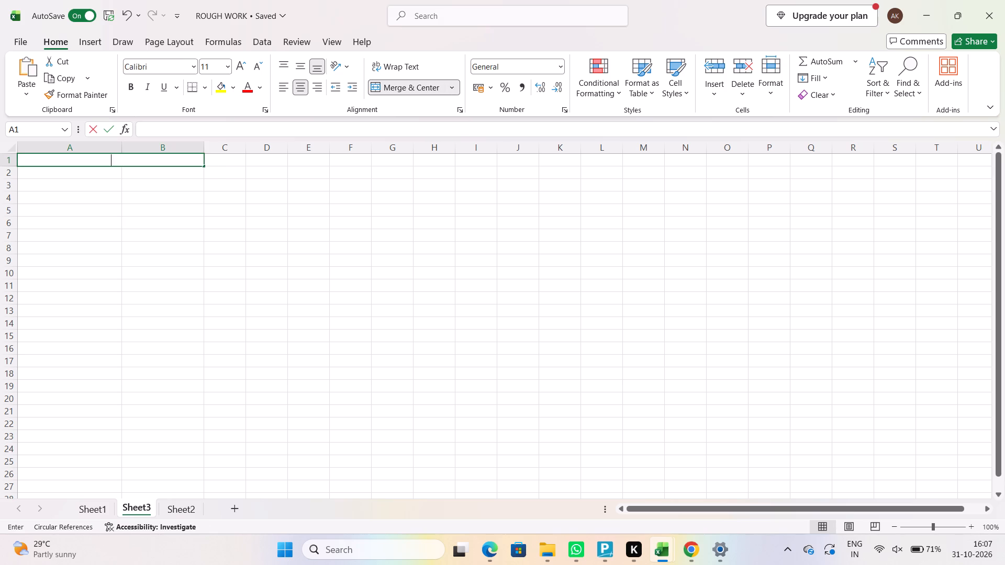
type("BOX")
key("space")
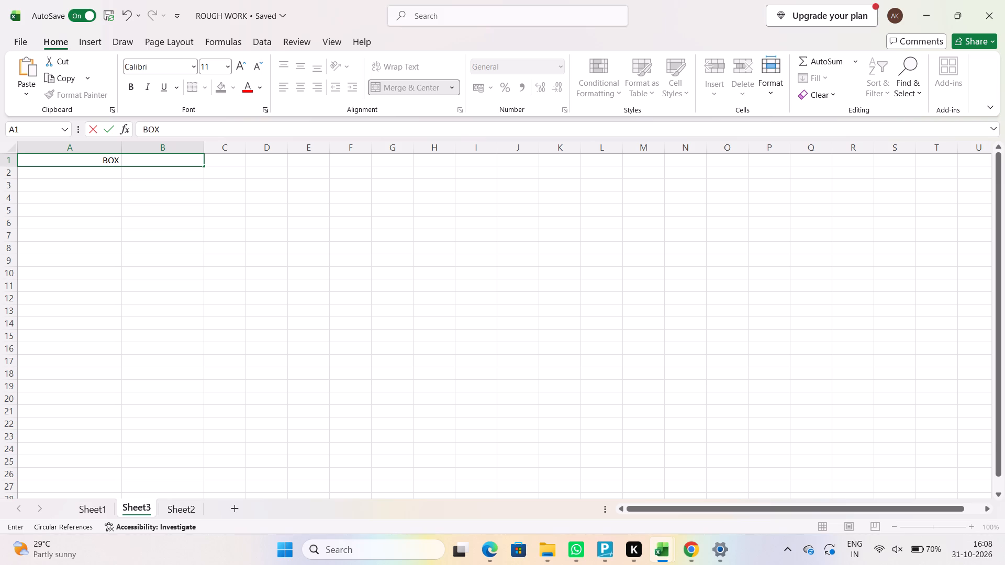
type("-")
key("space")
key("3")
left_click(97, 175)
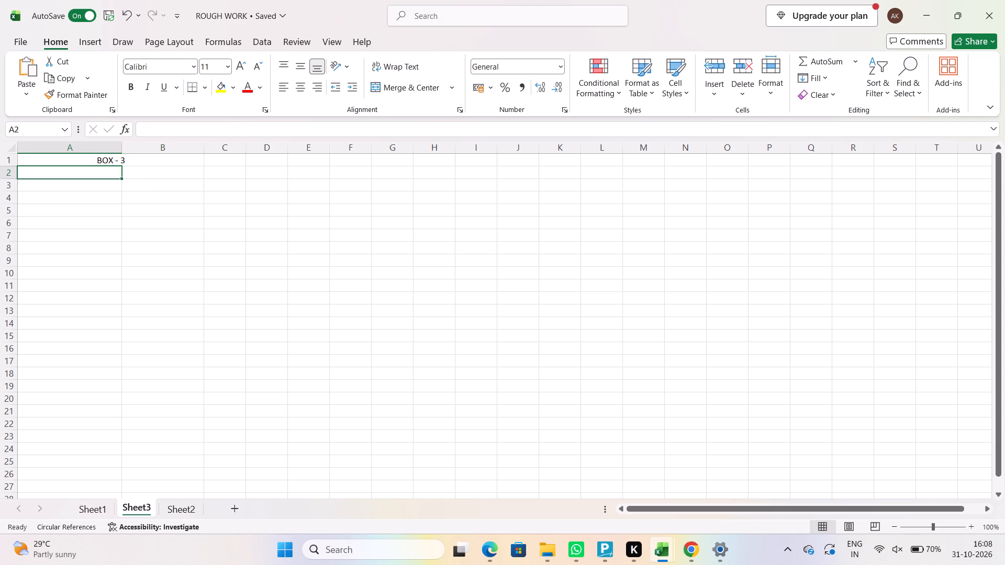
Check the BOX 1 list on Sheet1 in print preview and widen its columns A and B slightly.
left_click(92, 515)
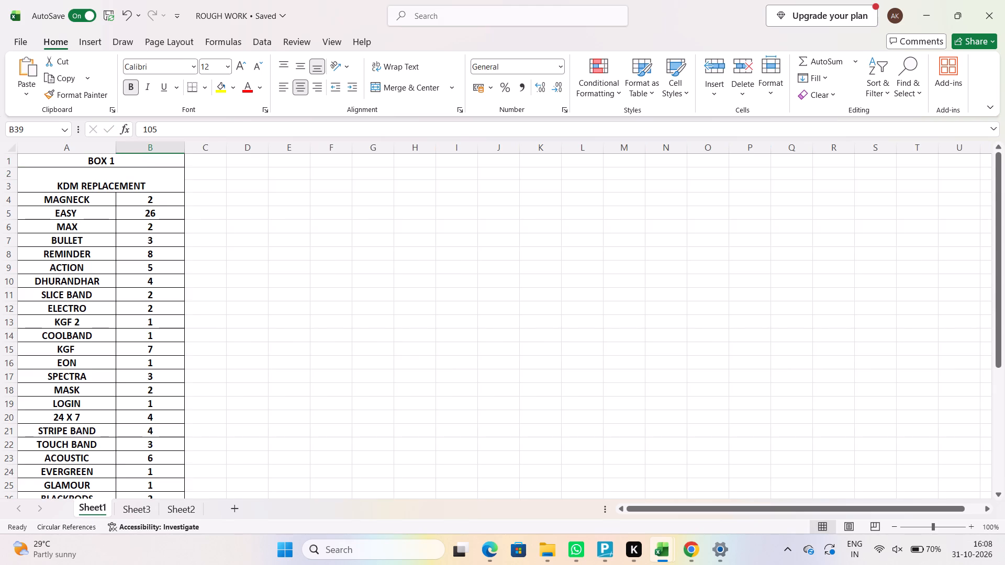
scroll(133, 307, "down", 6)
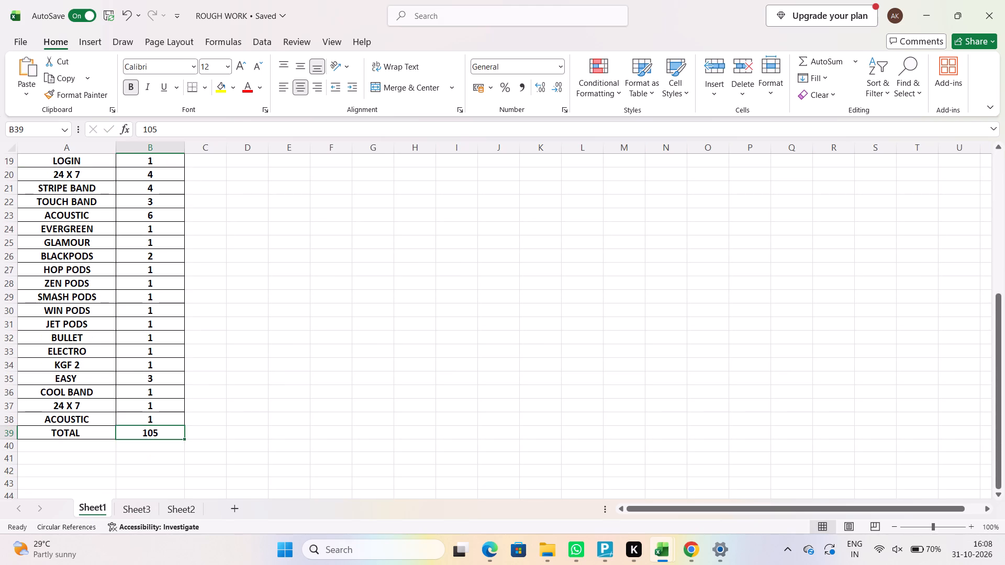
key("ctrl+p")
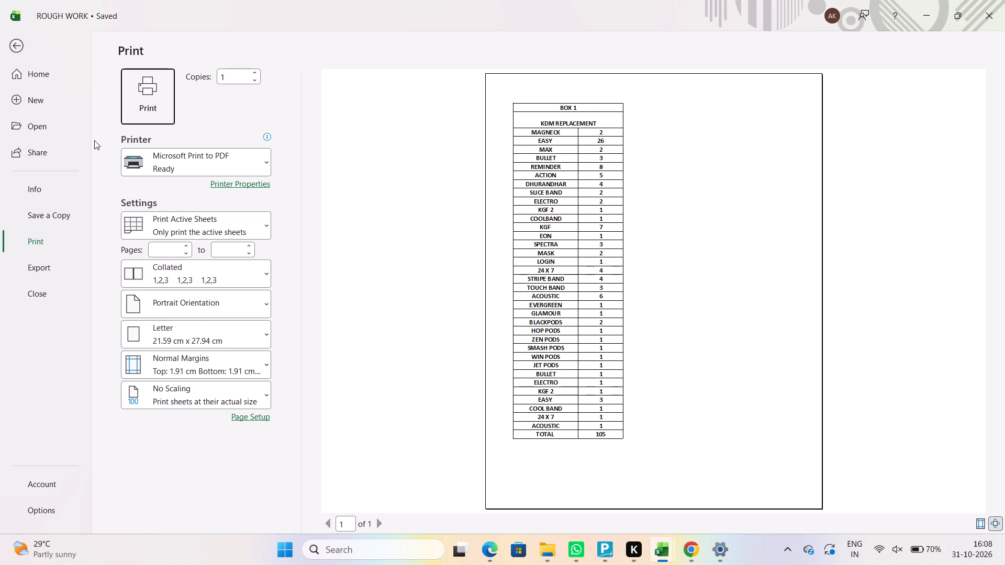
left_click(16, 41)
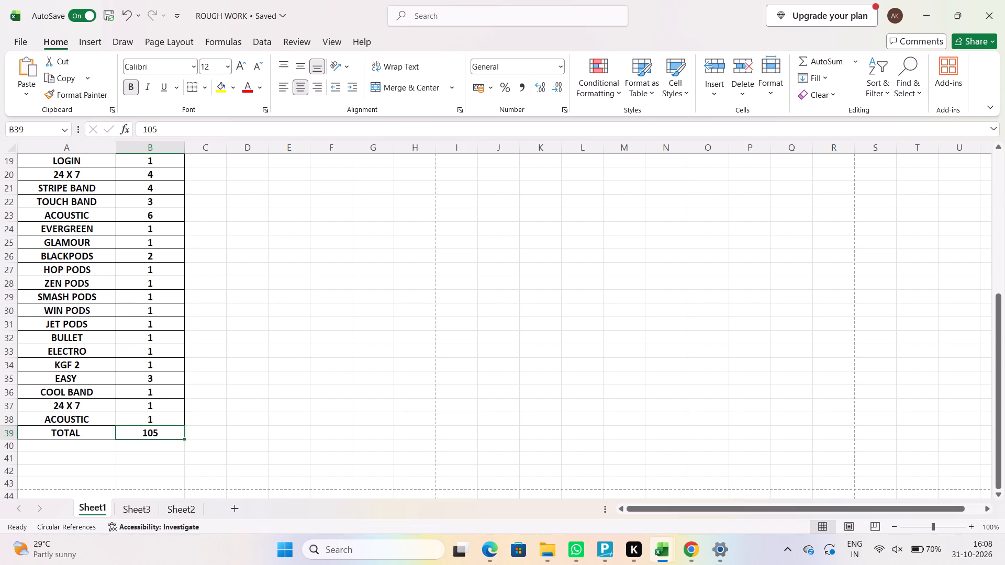
scroll(193, 232, "up", 8)
scroll(132, 179, "up", 1)
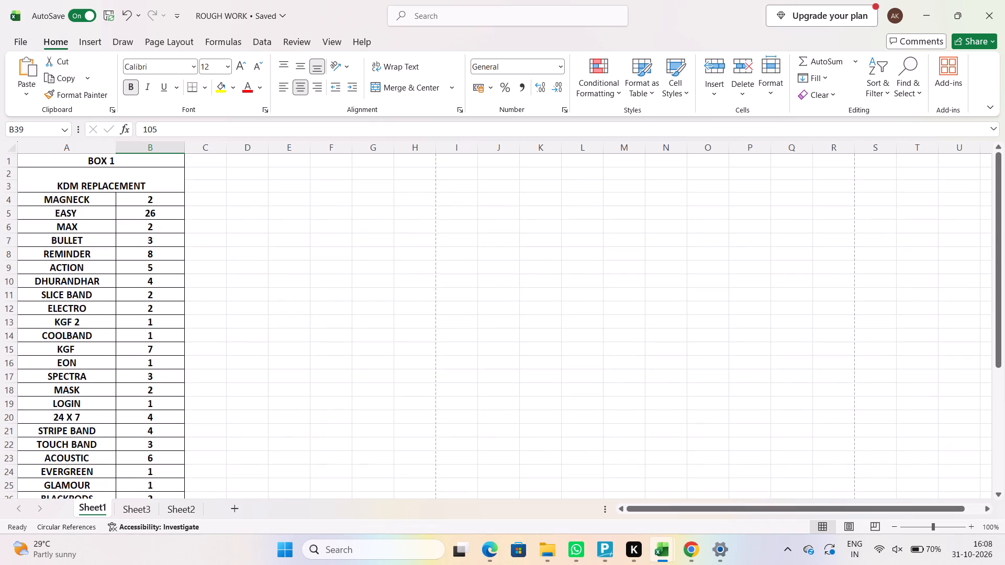
left_click_drag(114, 145, 123, 145)
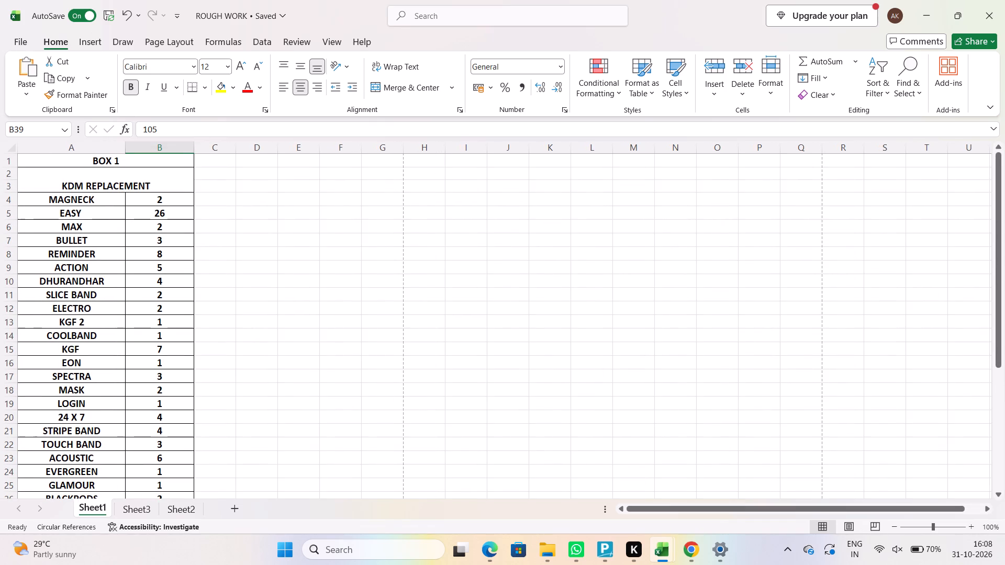
left_click_drag(195, 145, 208, 145)
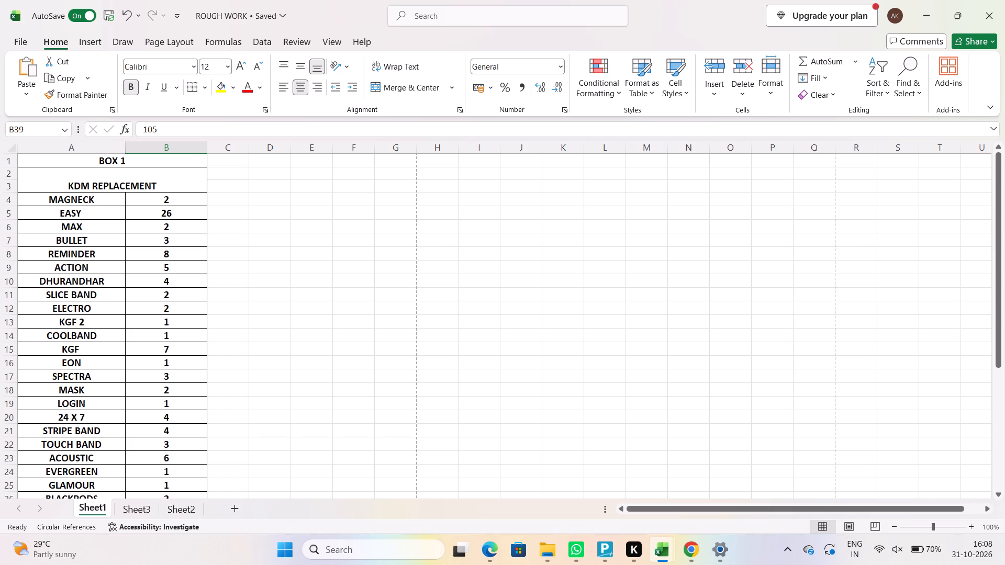
Middle-align the merged KDM REPLACEMENT heading vertically in the BOX 1 list.
left_click(141, 185)
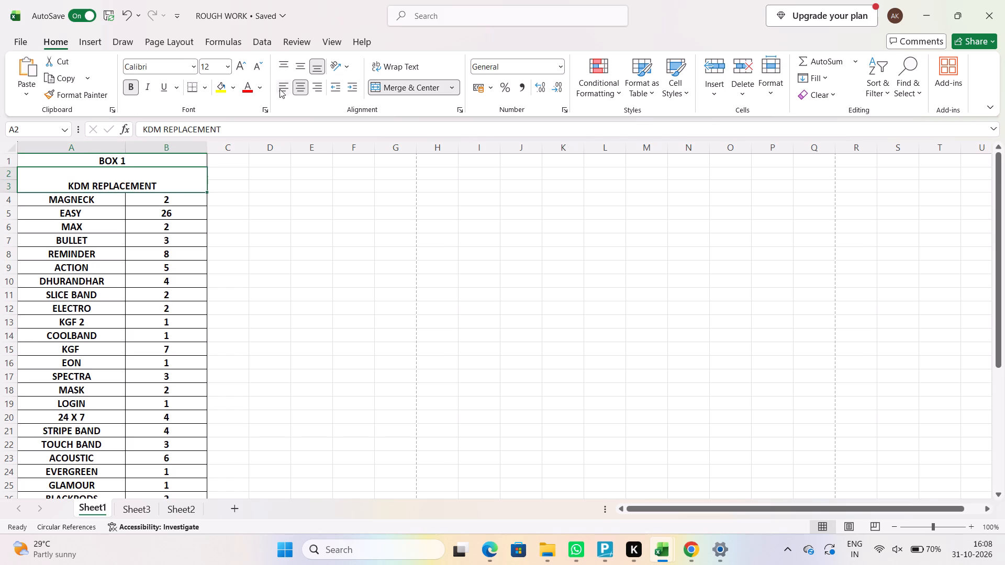
left_click(295, 70)
left_click(312, 214)
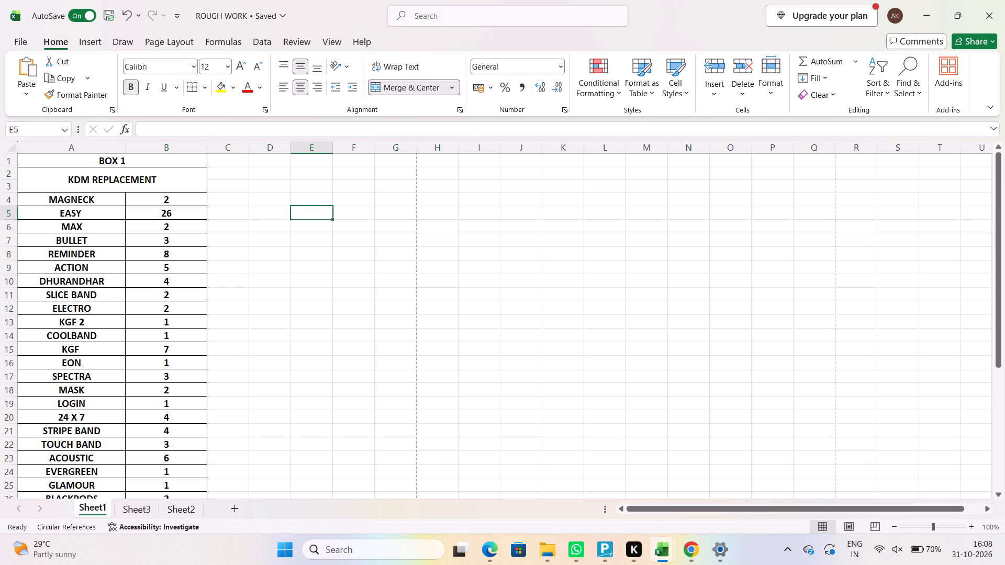
Print the BOX 1 sheet with Microsoft Print to PDF, saving it in Documents as KDM REPLACE BOX 1.
key("ctrl+p")
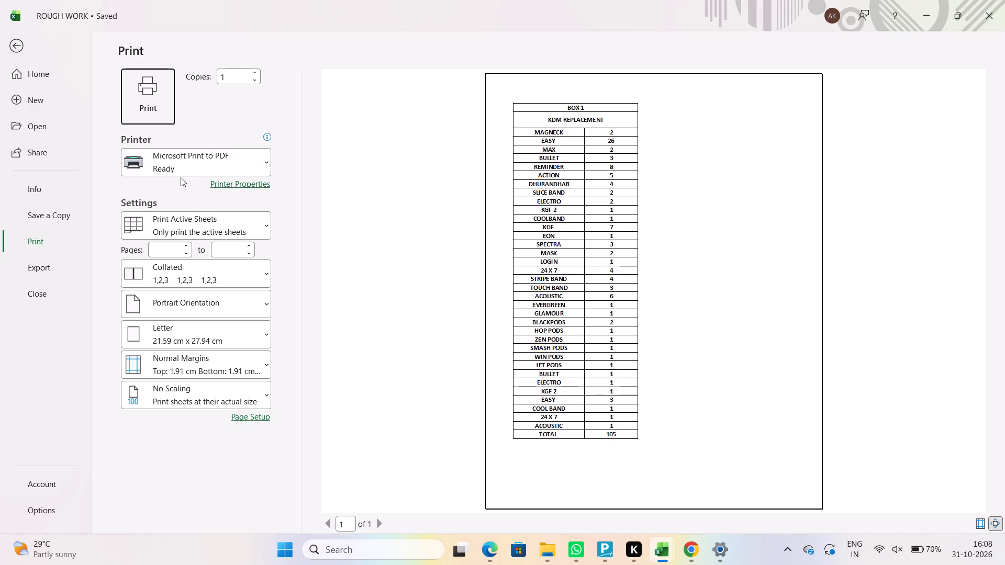
left_click(143, 105)
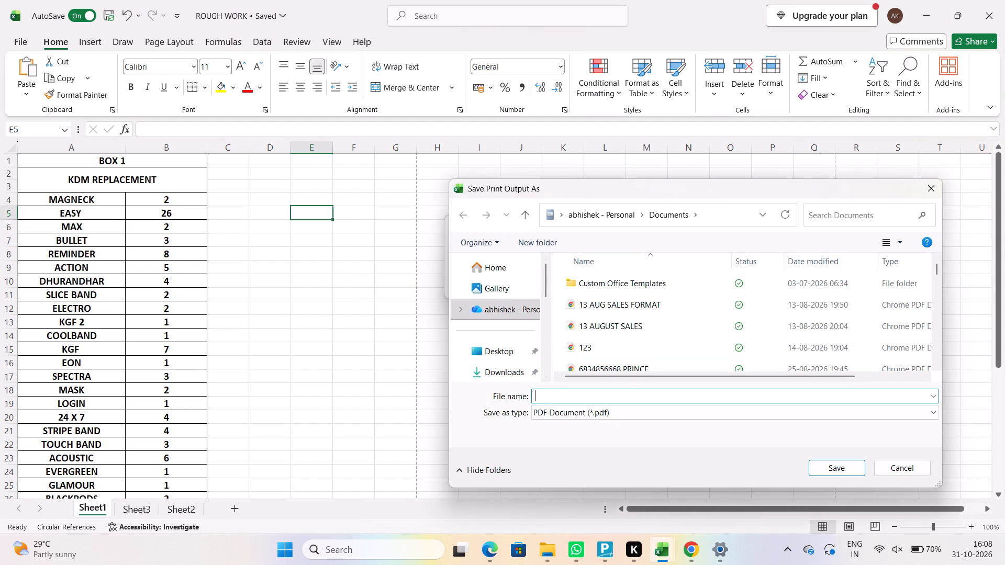
left_click(575, 391)
type("KDM")
key("space")
type("REPLACE")
key("space")
type("BOX 1")
key("Return")
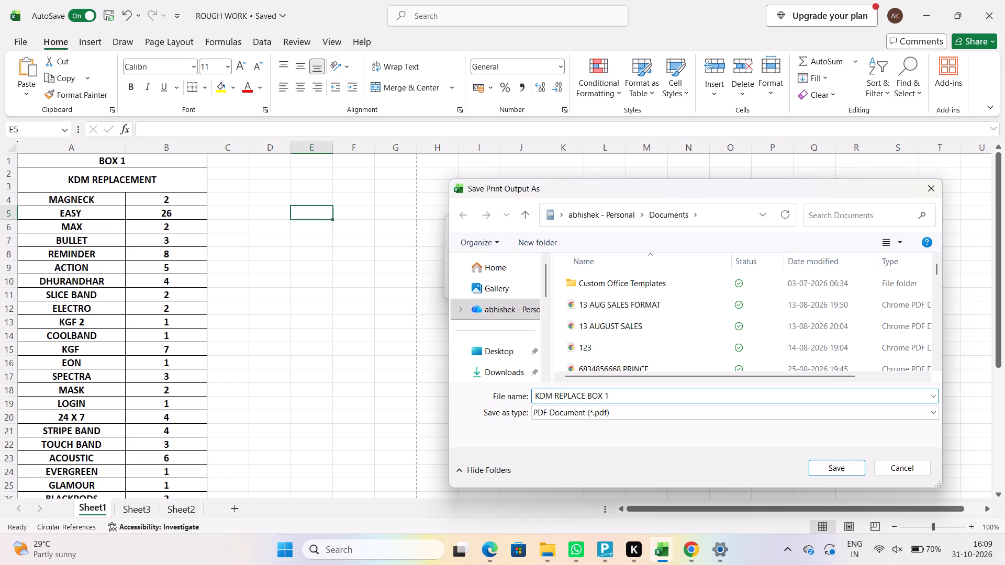